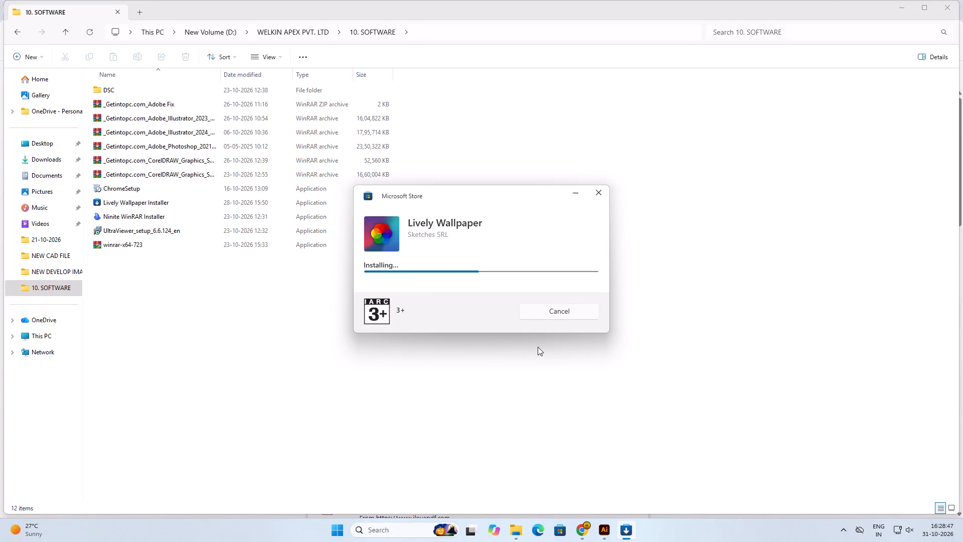
# Delete the Lively Wallpaper Installer file from the 10. SOFTWARE folder.
pyautogui.click(519, 488)
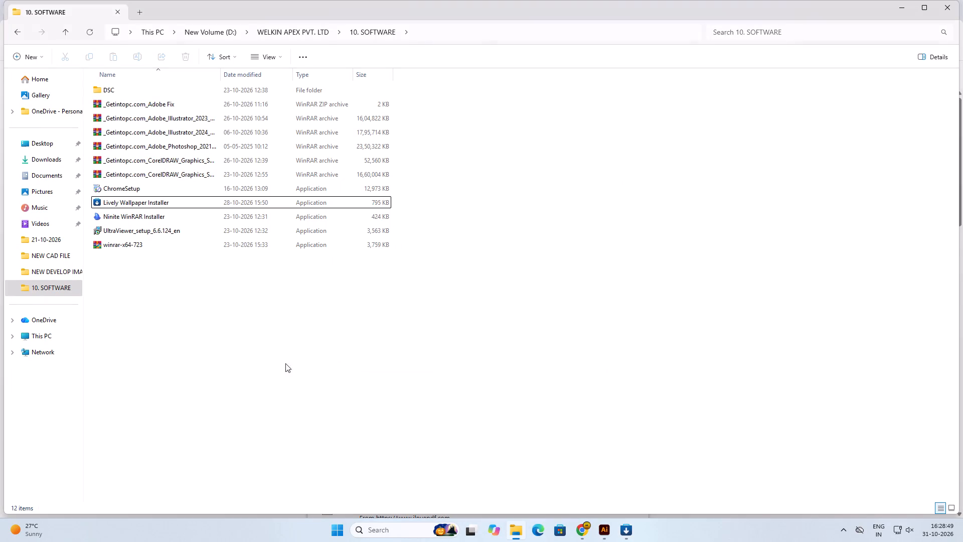
pyautogui.click(148, 217)
pyautogui.click(155, 203)
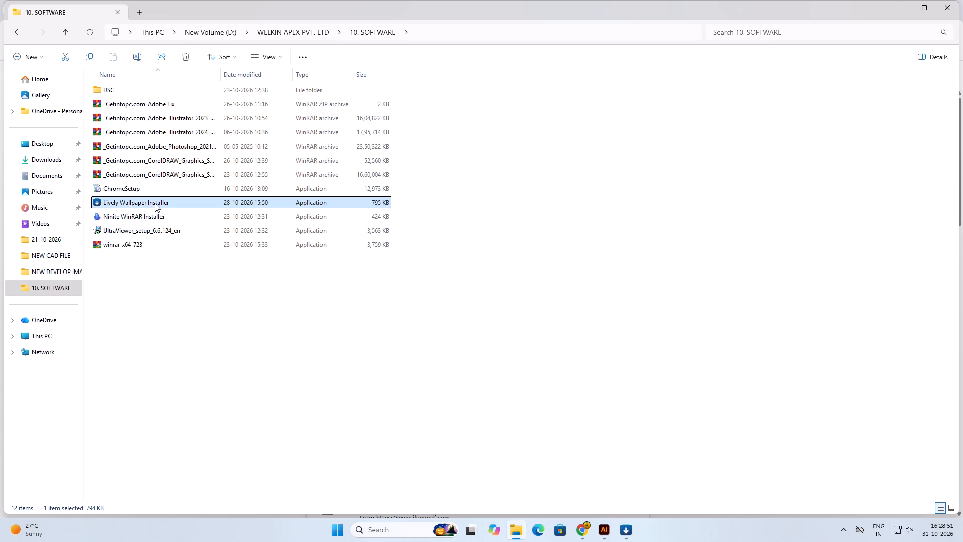
pyautogui.press('Delete')
pyautogui.click(181, 309)
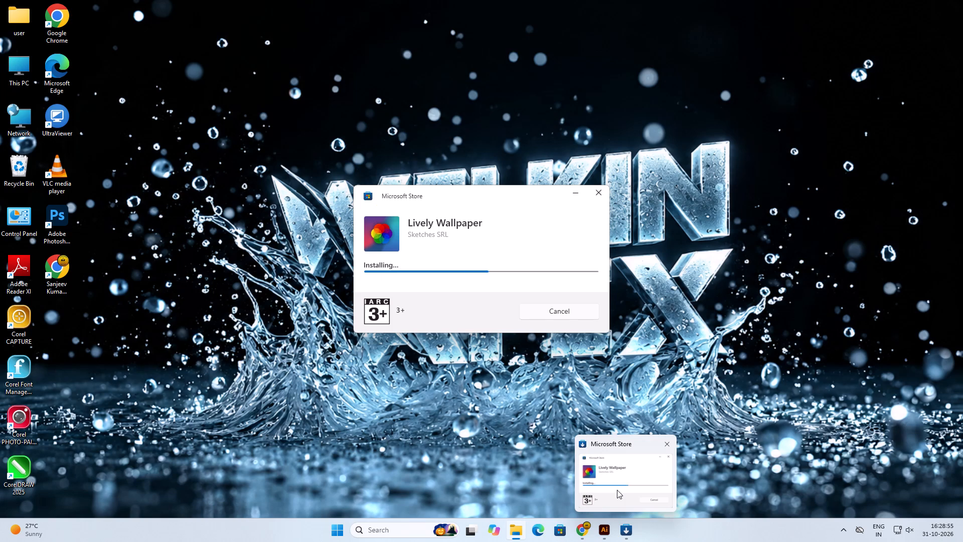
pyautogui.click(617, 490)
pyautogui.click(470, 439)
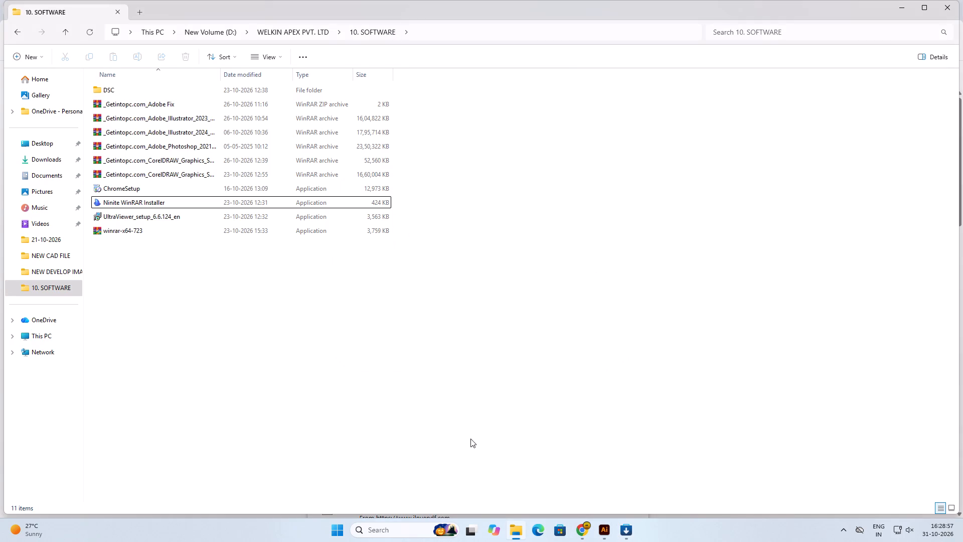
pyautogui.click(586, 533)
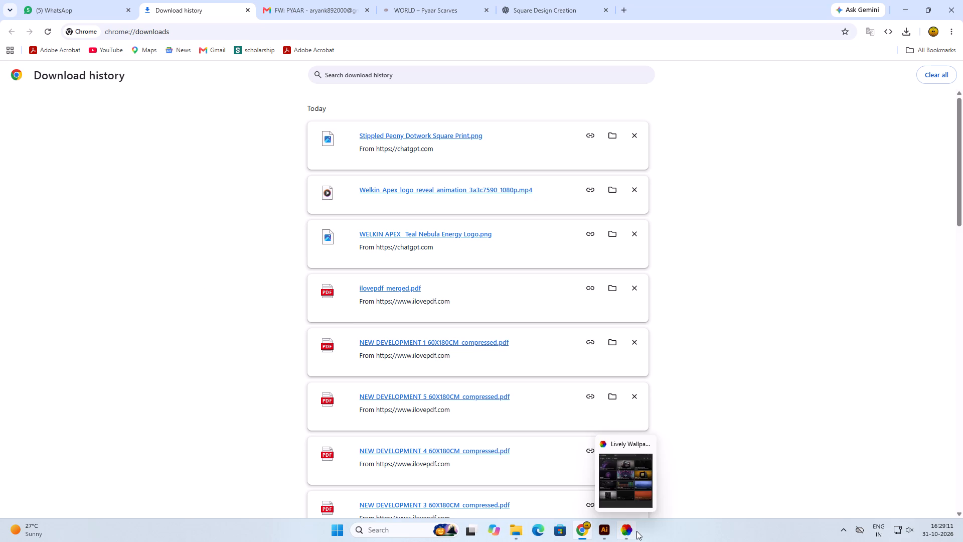
# Switch to Lively Wallpaper and add the Welkin_Apex_logo_reveal_animation_3a3c7590_1080p video from Downloads as a wallpaper, keeping its default title.
pyautogui.click(634, 486)
pyautogui.click(360, 50)
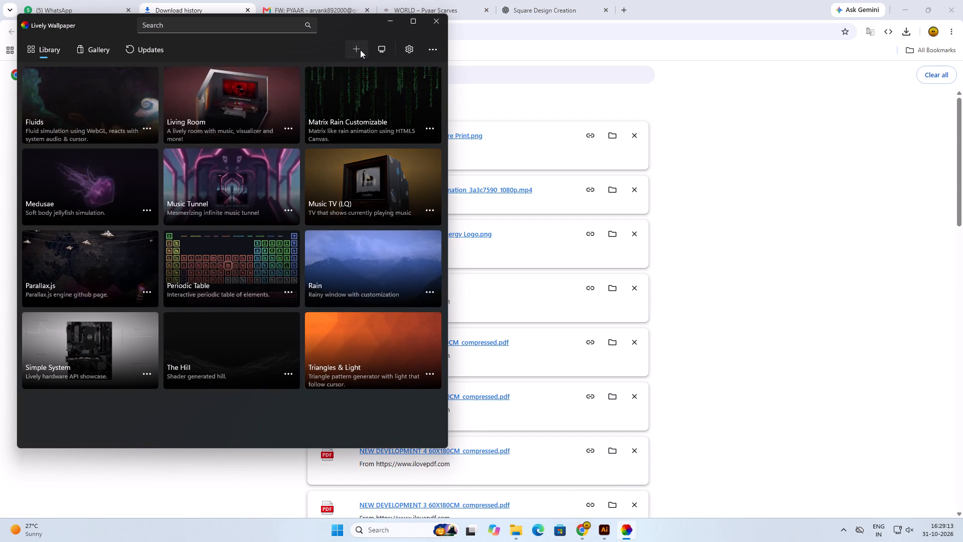
pyautogui.click(265, 132)
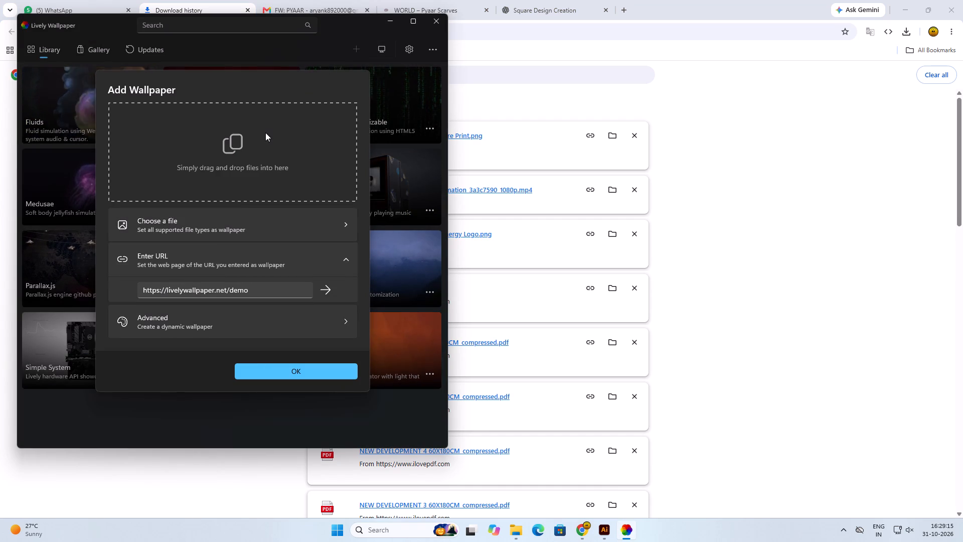
pyautogui.click(222, 150)
pyautogui.click(208, 235)
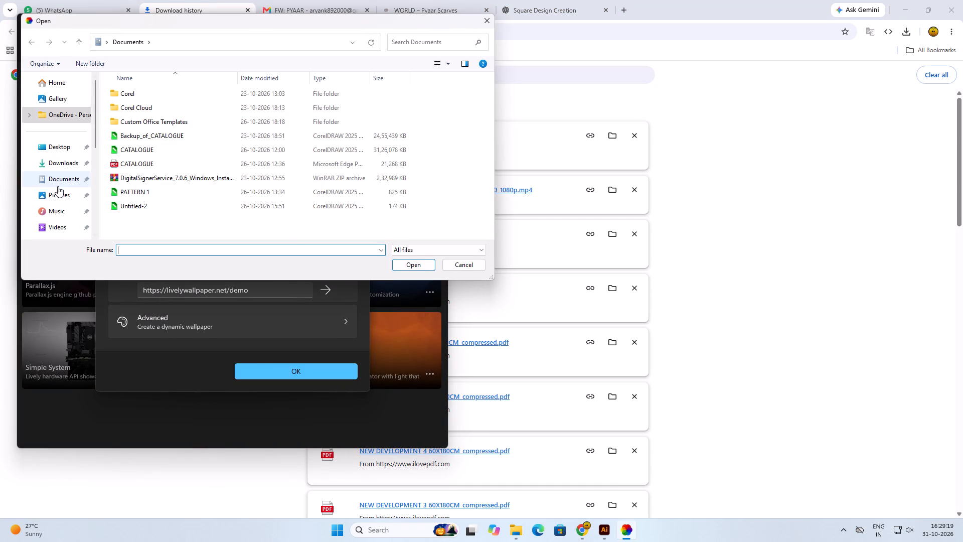
pyautogui.click(58, 186)
pyautogui.click(60, 167)
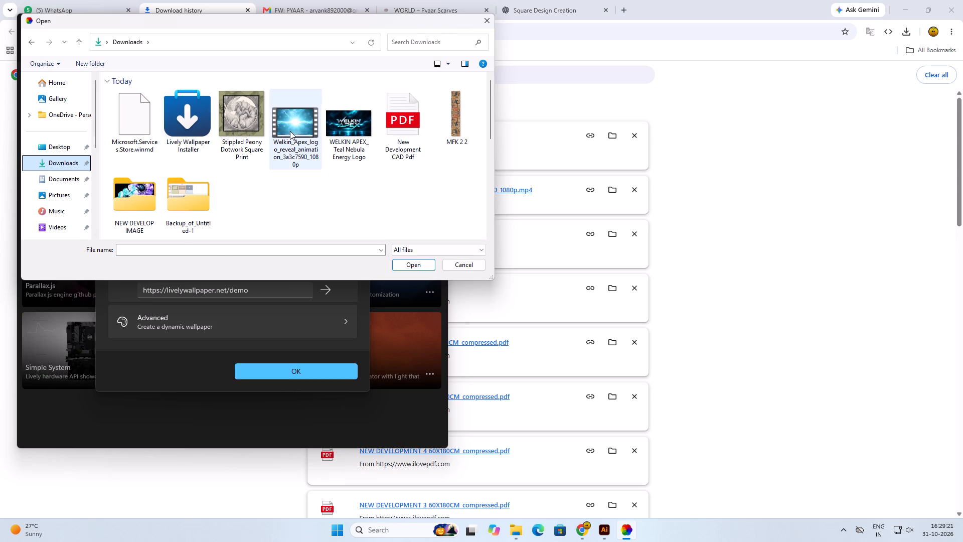
pyautogui.click(290, 131)
pyautogui.click(406, 264)
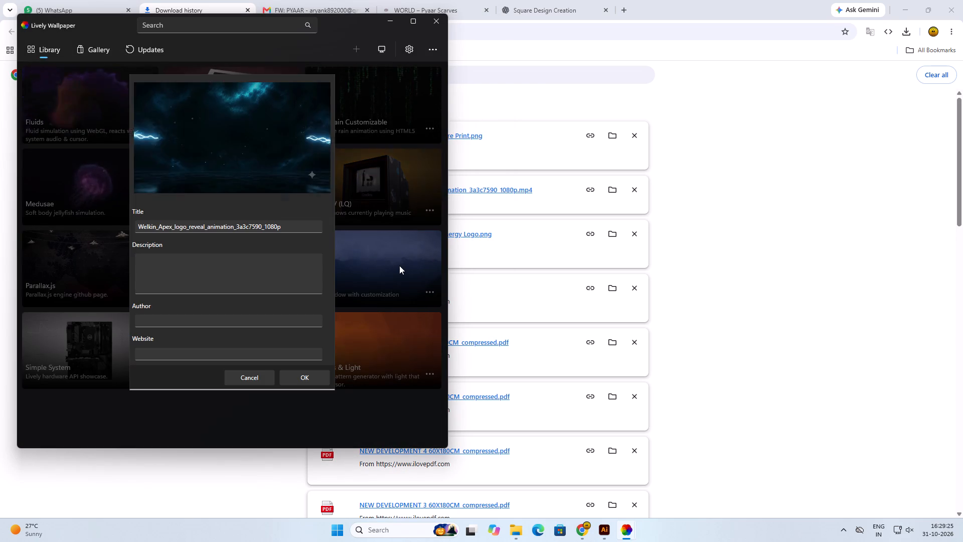
pyautogui.click(300, 377)
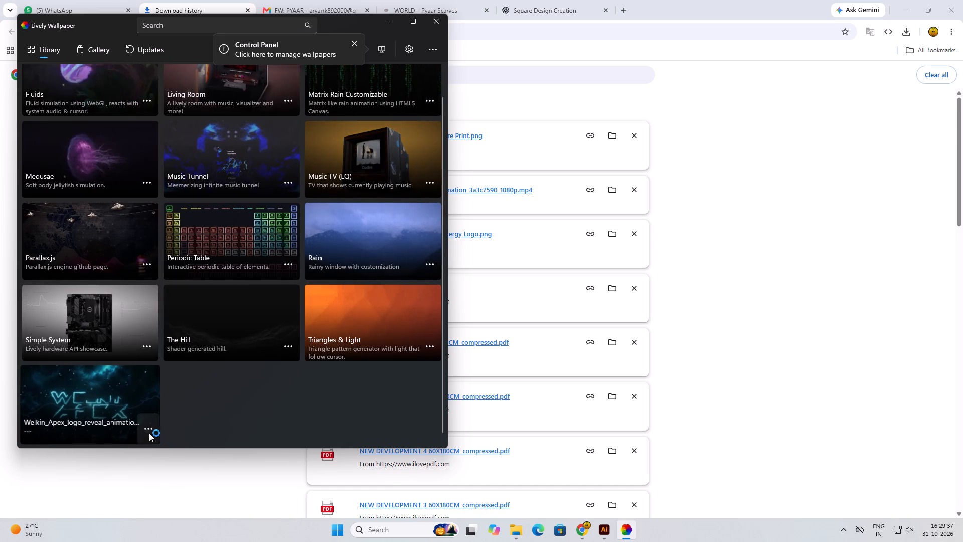
# Customise the Welkin Apex logo animation wallpaper by muting it and slightly lowering its playback speed, keeping the Uniform Fill fit.
pyautogui.click(148, 429)
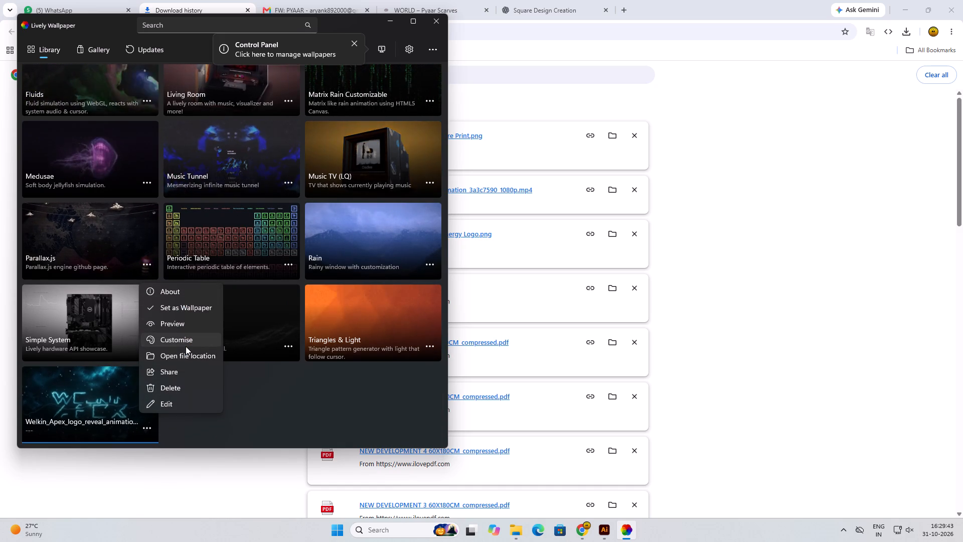
pyautogui.click(186, 346)
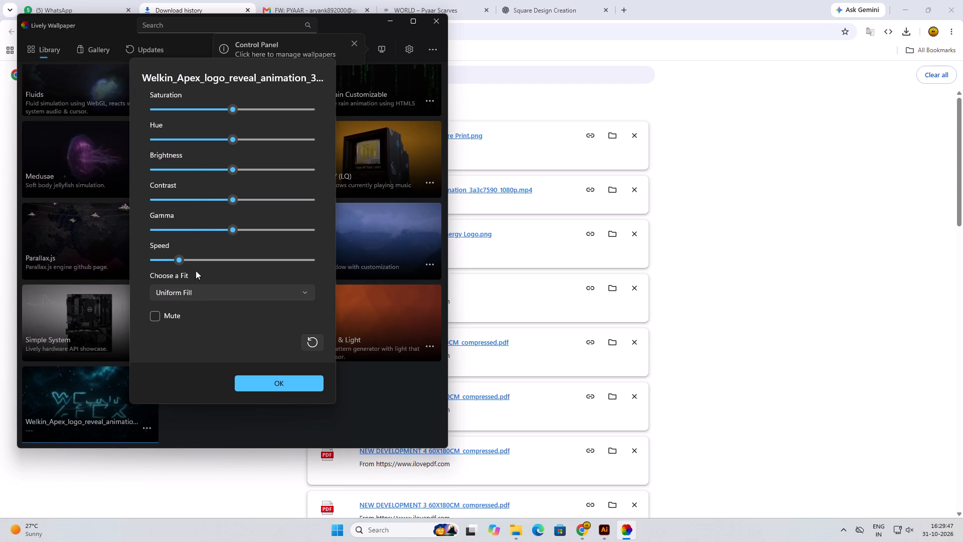
pyautogui.scroll(1, 195, 314)
pyautogui.click(158, 314)
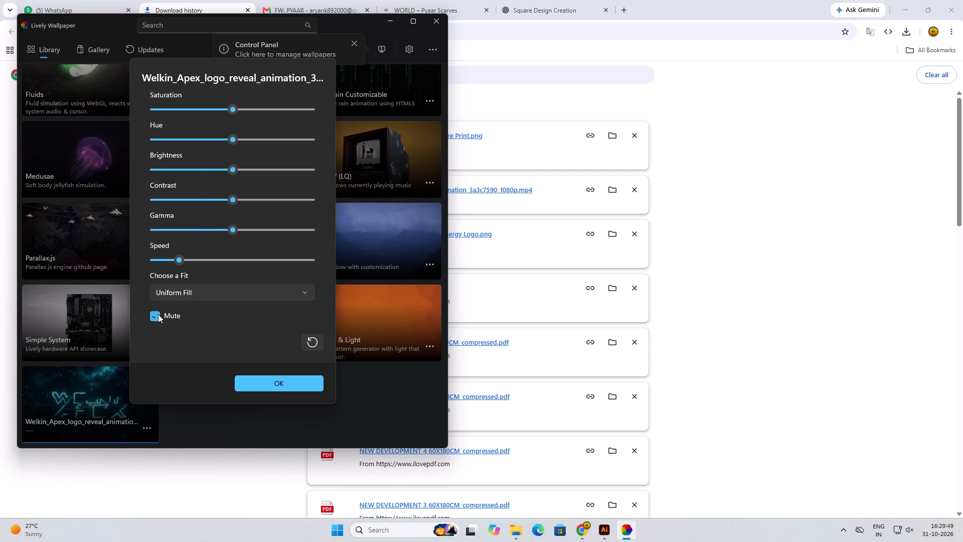
pyautogui.click(244, 291)
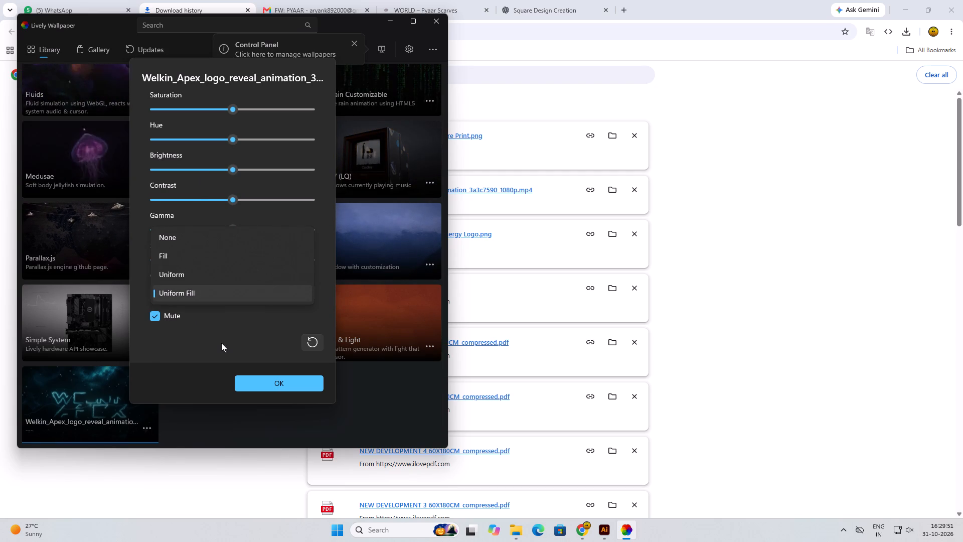
pyautogui.click(221, 344)
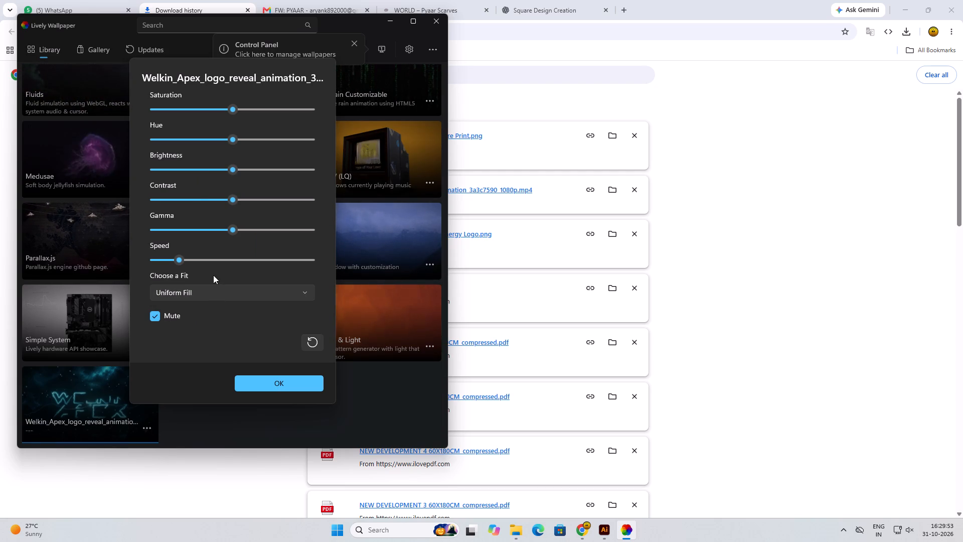
pyautogui.click(172, 259)
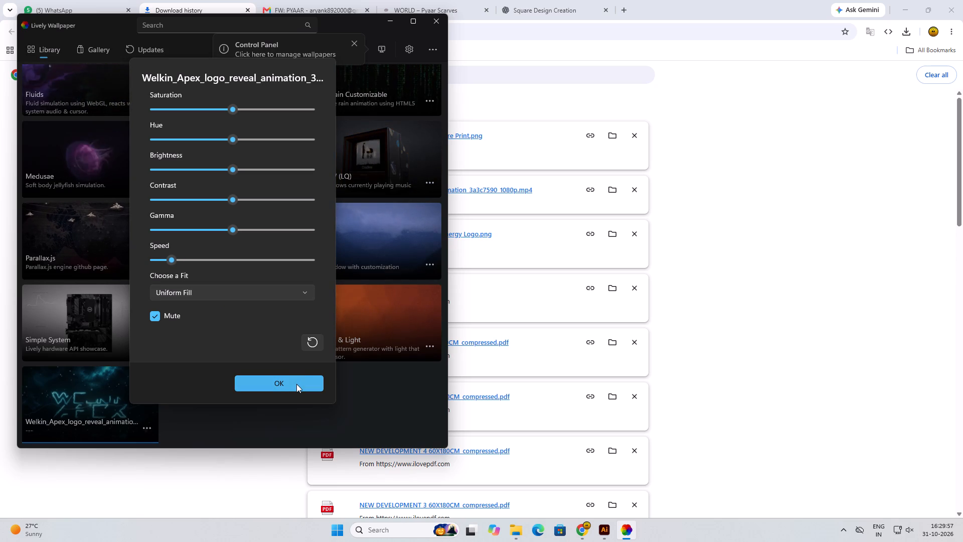
pyautogui.click(296, 384)
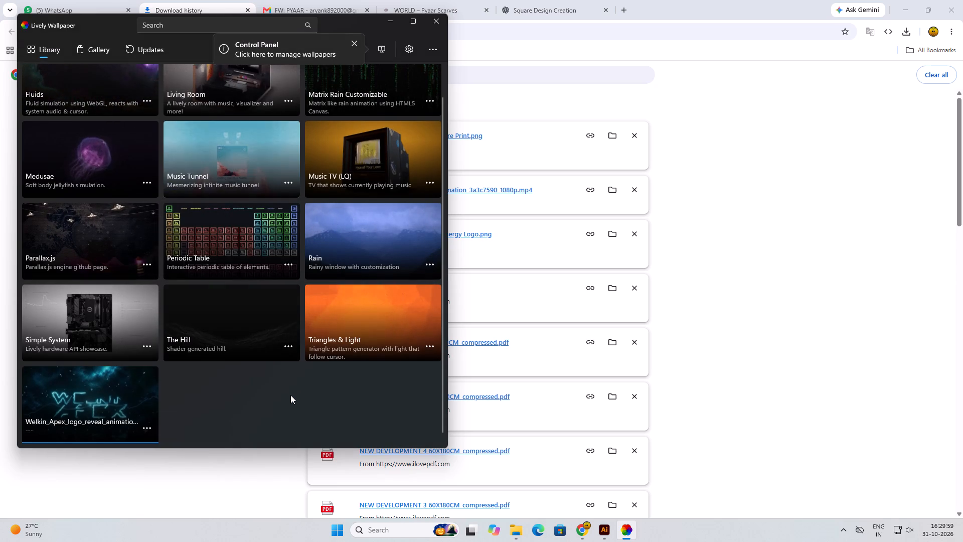
pyautogui.click(290, 395)
# Show the desktop to view the animated wallpaper, and close the Lively Wallpaper window.
pyautogui.click(962, 541)
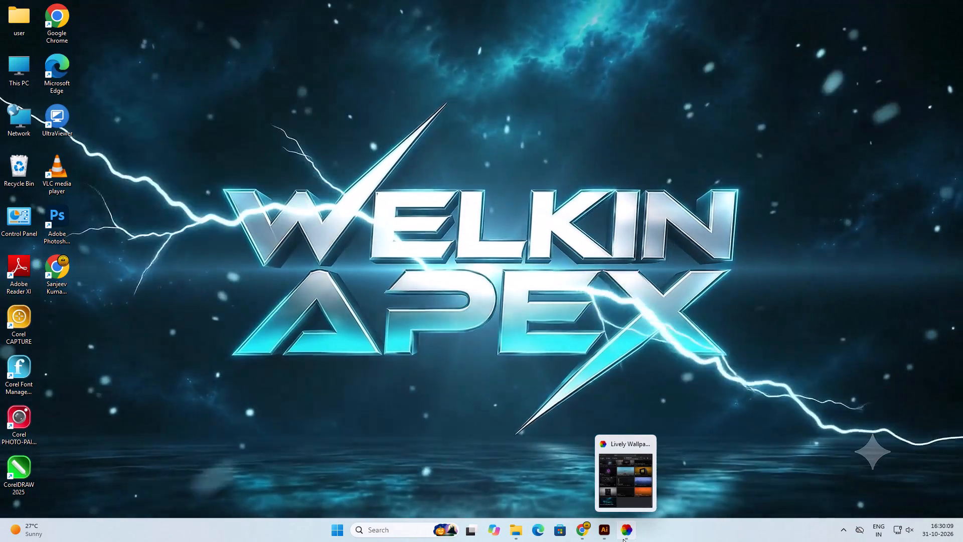
pyautogui.click(623, 539)
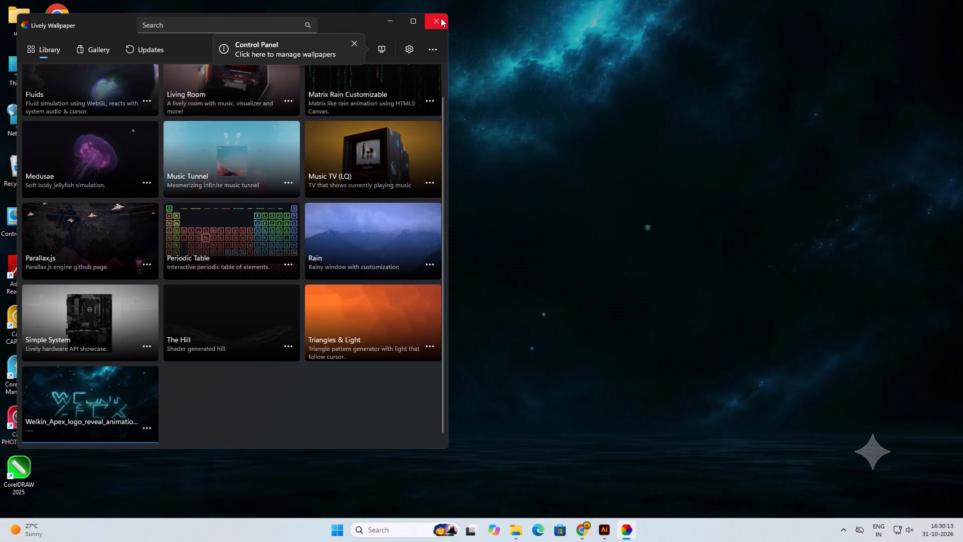
pyautogui.click(441, 18)
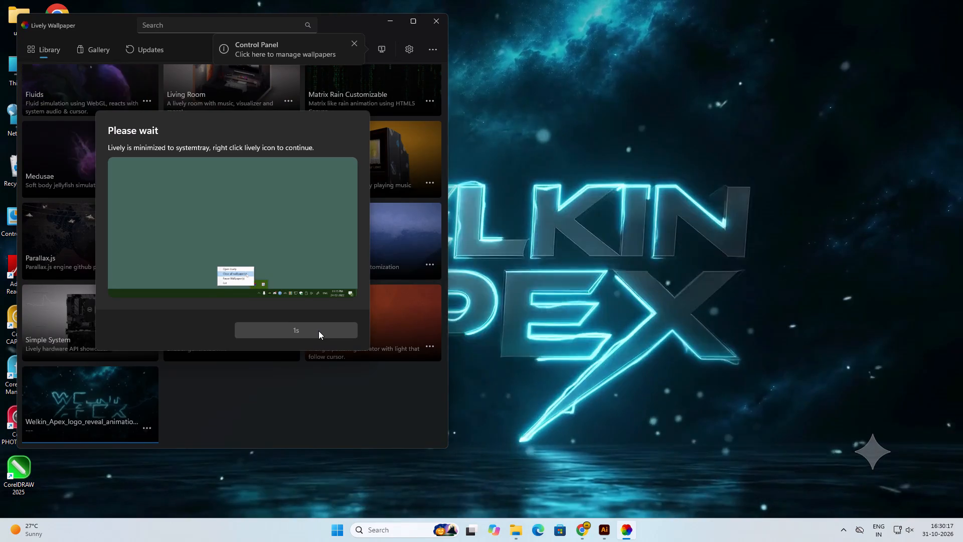
pyautogui.click(318, 331)
pyautogui.click(468, 329)
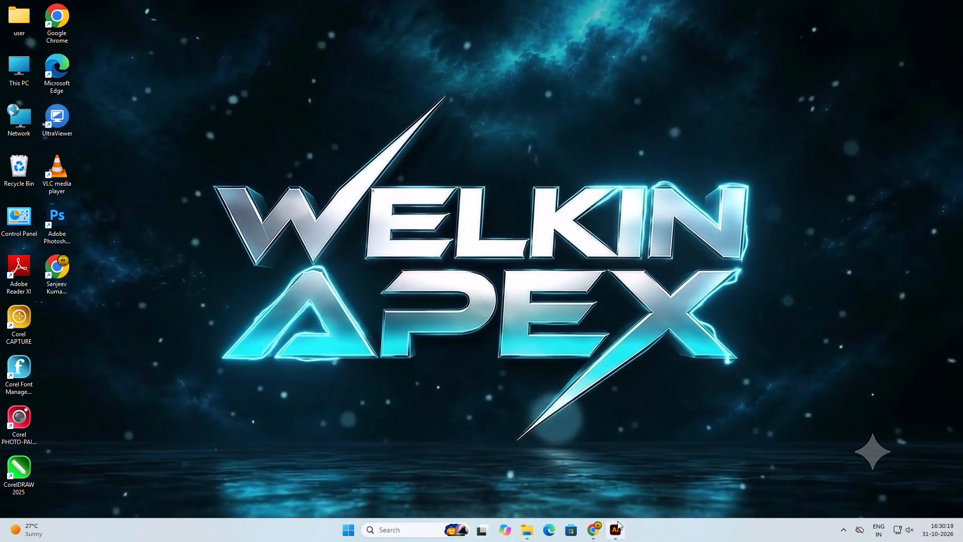
# Switch to Chrome and download the blue tropical palm jungle image from the Square Design Creation chat in ChatGPT.
pyautogui.click(594, 527)
pyautogui.click(743, 225)
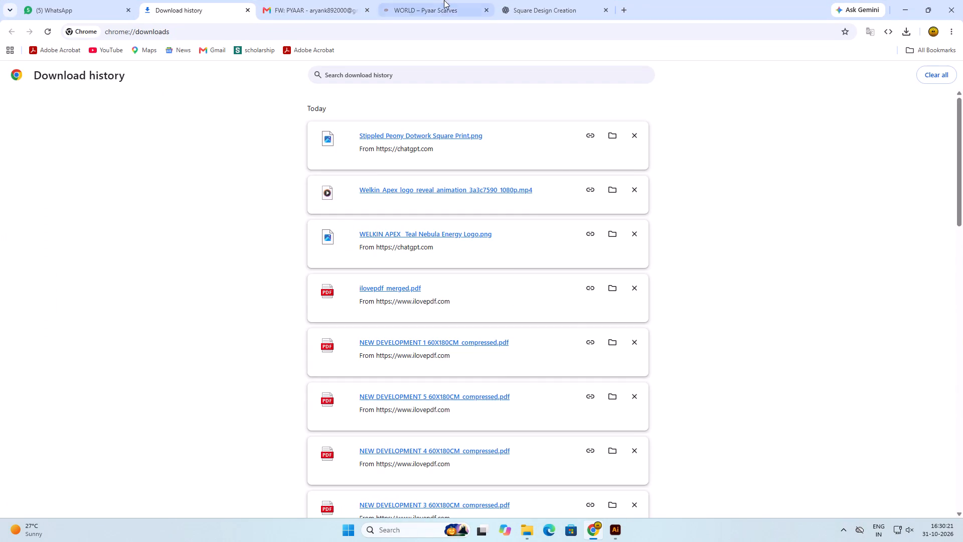
pyautogui.click(448, 0)
pyautogui.click(530, 0)
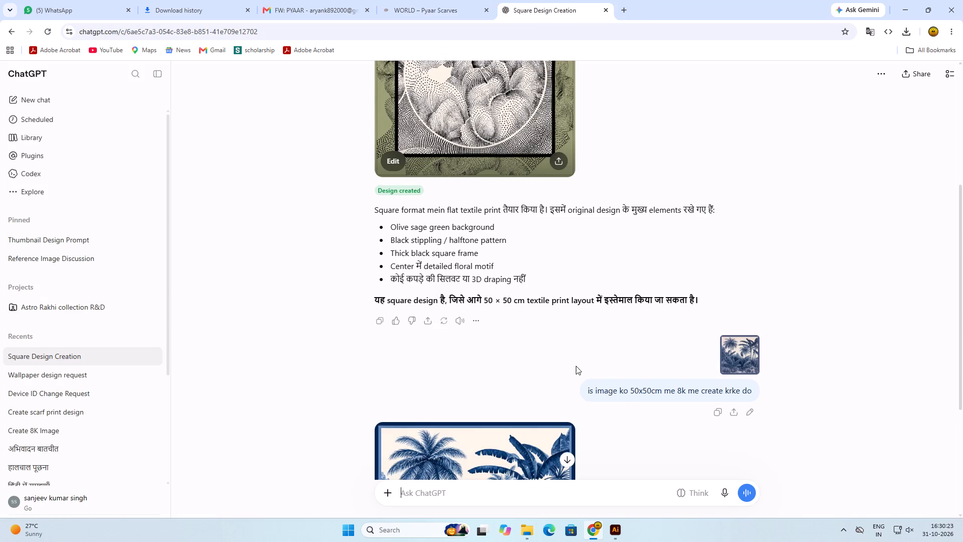
pyautogui.scroll(-4, 609, 371)
pyautogui.click(495, 330)
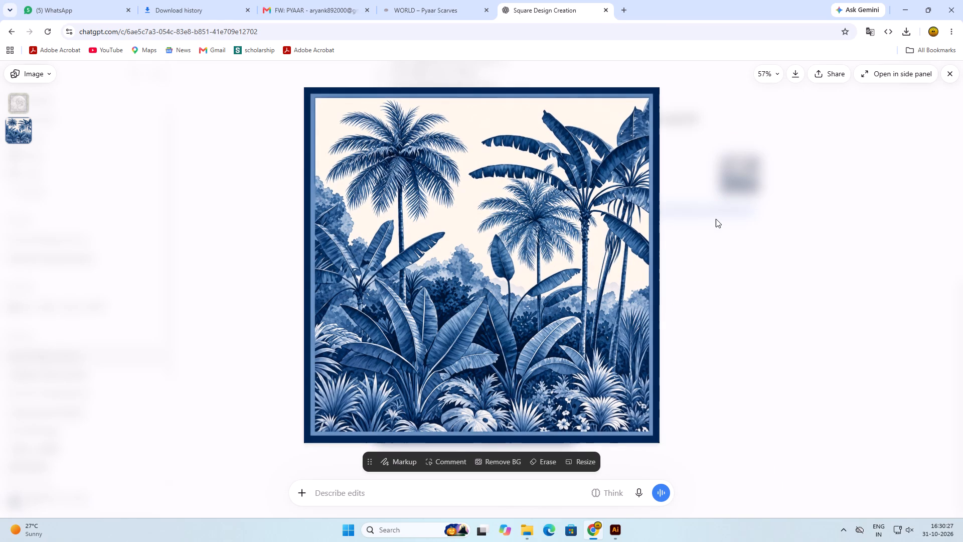
pyautogui.click(801, 75)
pyautogui.click(782, 299)
# Switch to Illustrator and close the new 15.ai document.
pyautogui.click(610, 536)
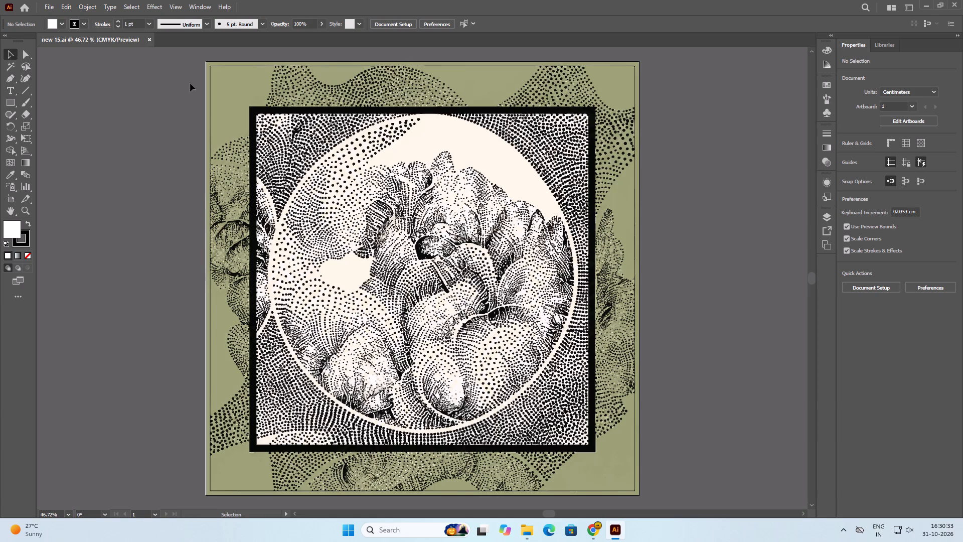
pyautogui.click(150, 40)
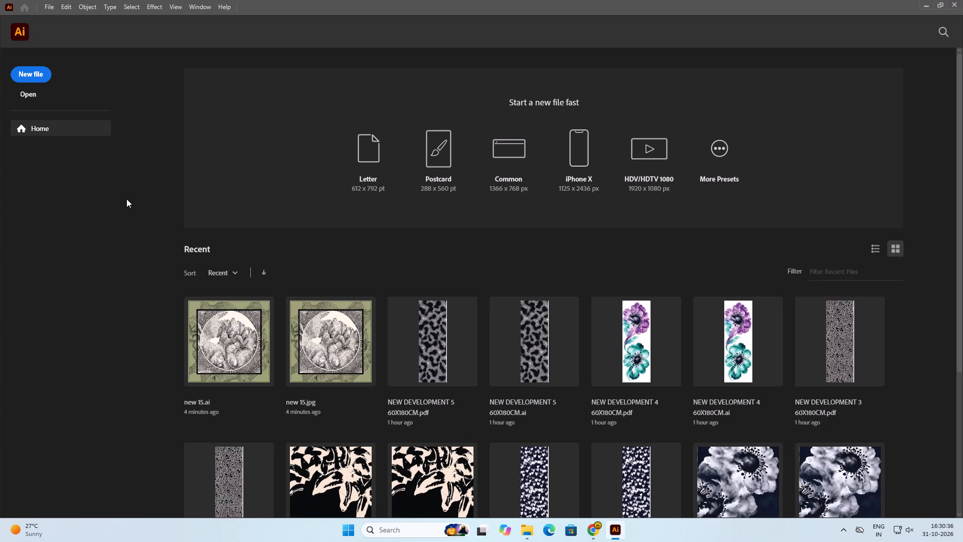
# Create a new 50 x 50 cm document in CMYK colour with 300 ppi raster effects.
pyautogui.click(31, 67)
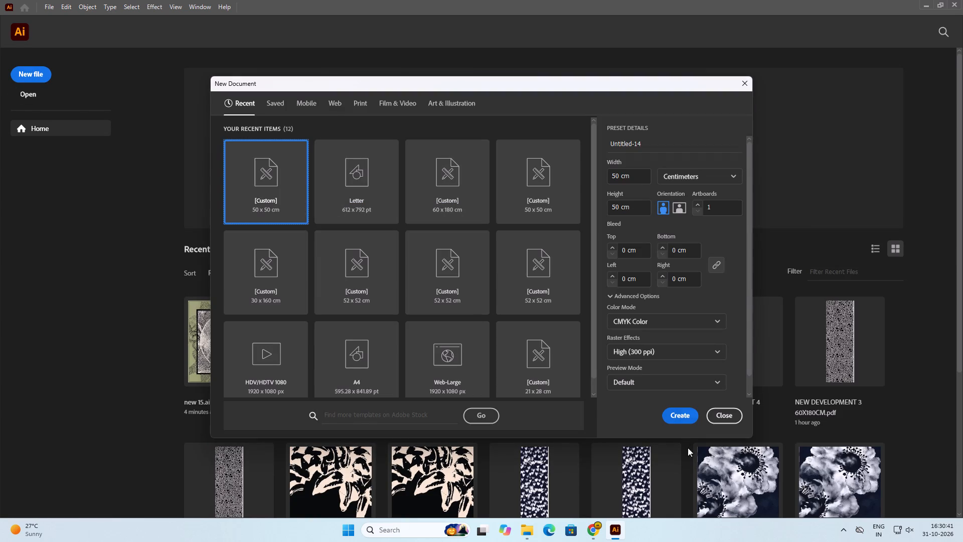
pyautogui.click(680, 413)
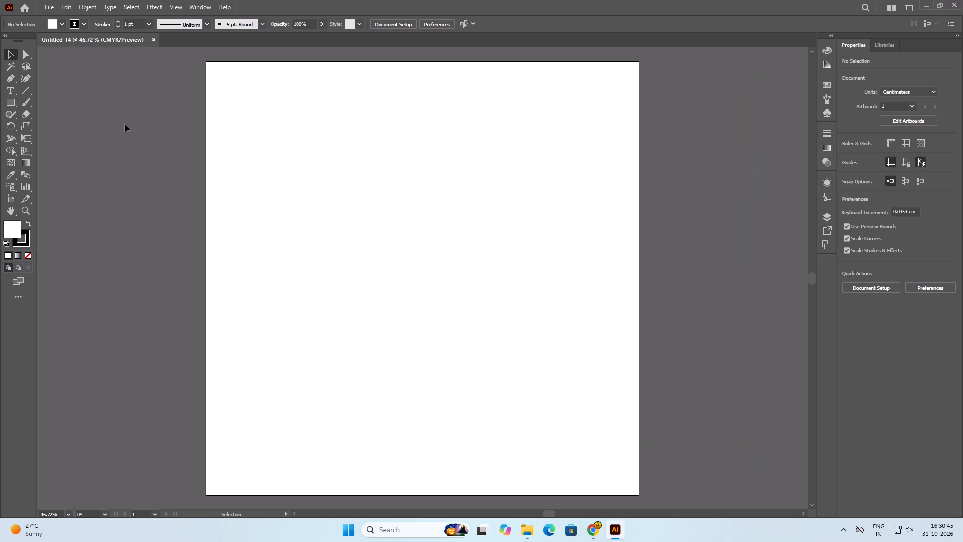
# Place the downloaded Monochrome Indigo Tropical Jungle Border image with its upper-left corner on the artboard's upper-left corner.
pyautogui.click(43, 8)
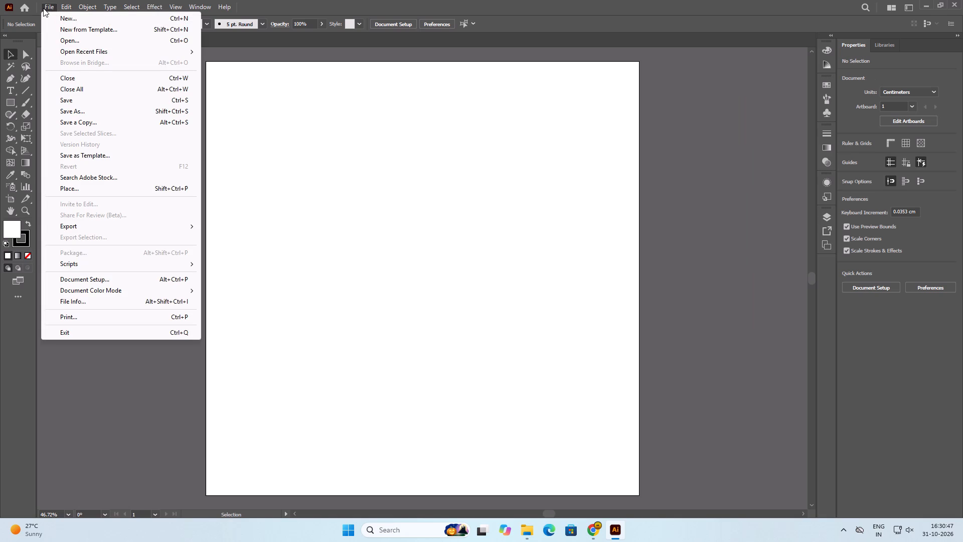
pyautogui.click(116, 421)
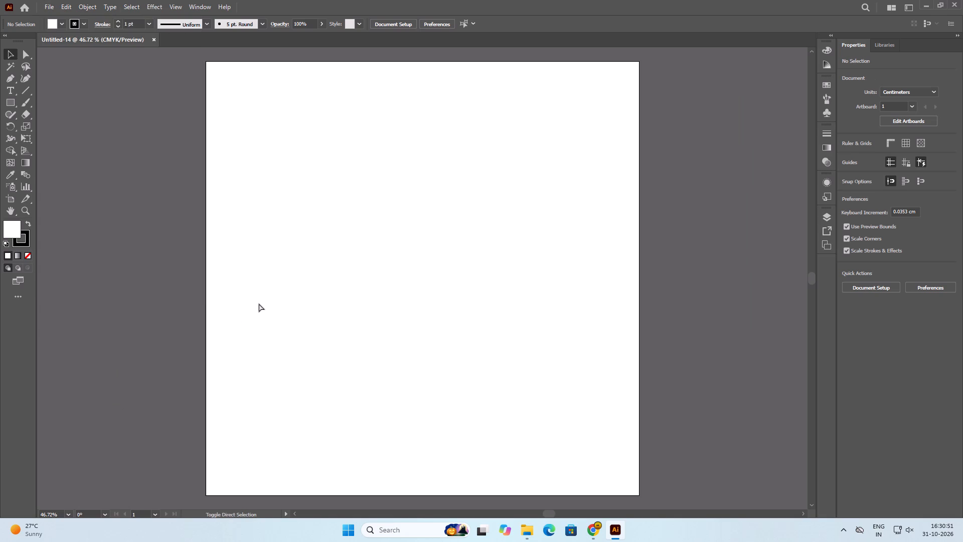
pyautogui.hotkey('ctrl', 'shift', 'p')
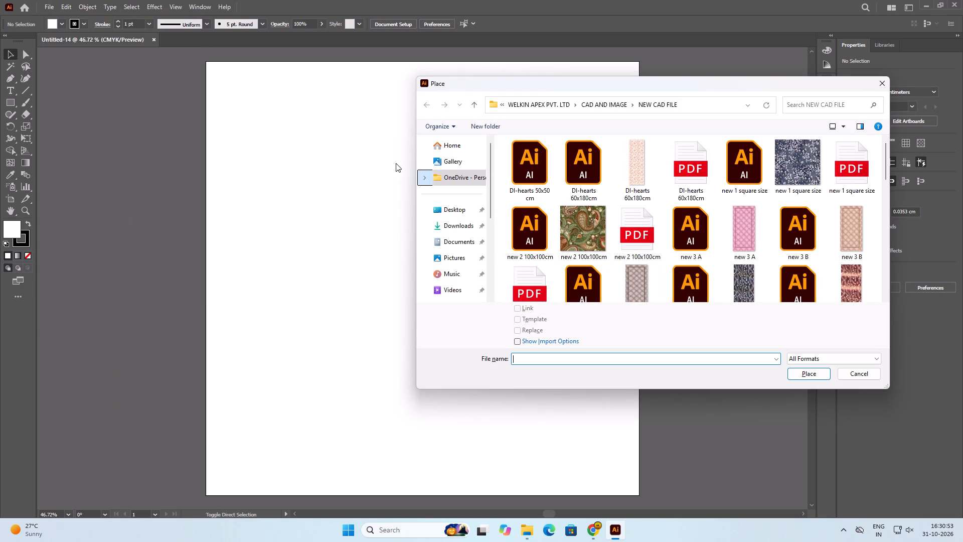
pyautogui.click(439, 227)
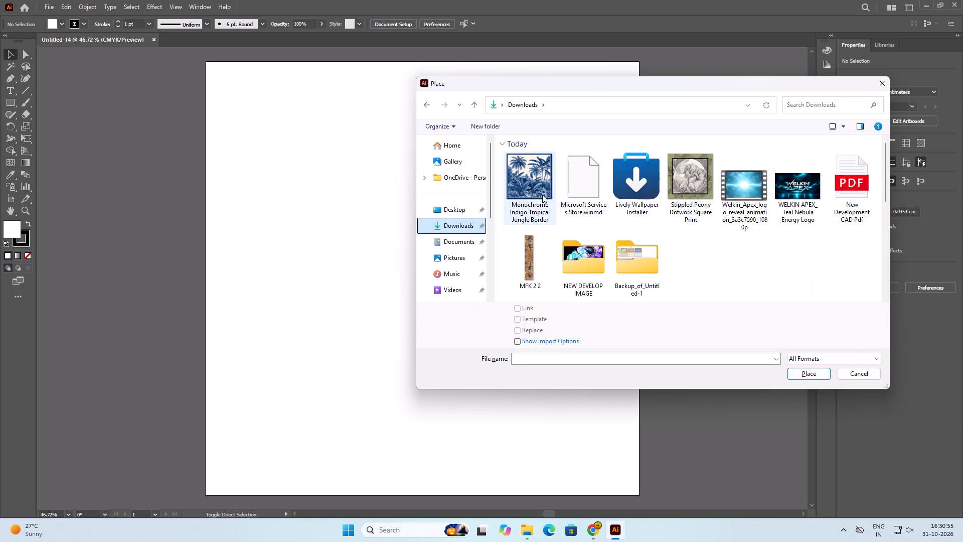
pyautogui.doubleClick(542, 195)
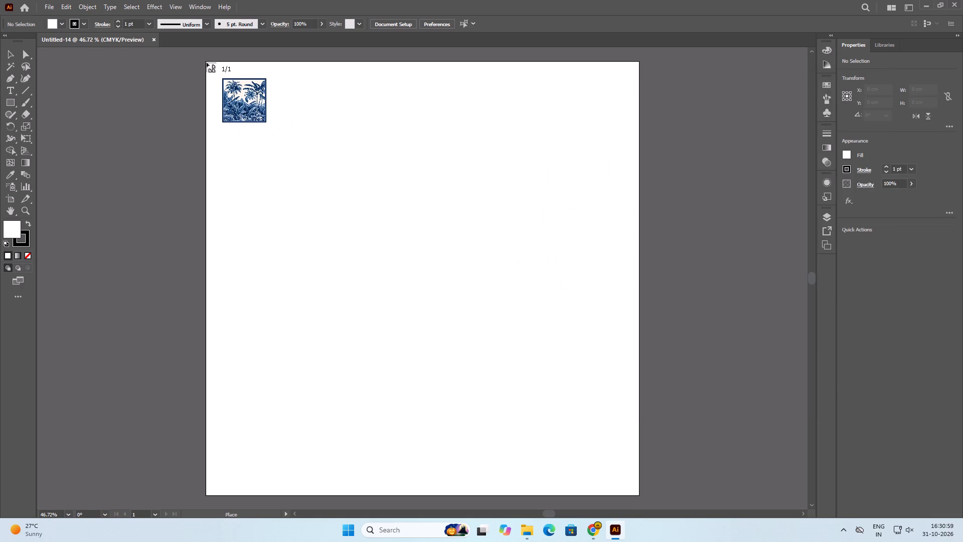
pyautogui.click(206, 62)
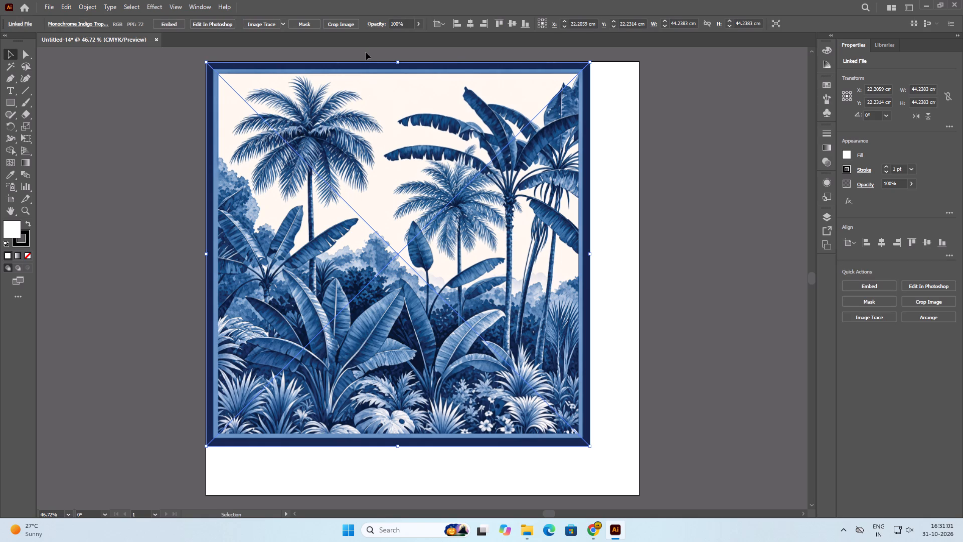
# Align the placed jungle image to the artboard's left and top edges.
pyautogui.click(451, 20)
pyautogui.click(510, 21)
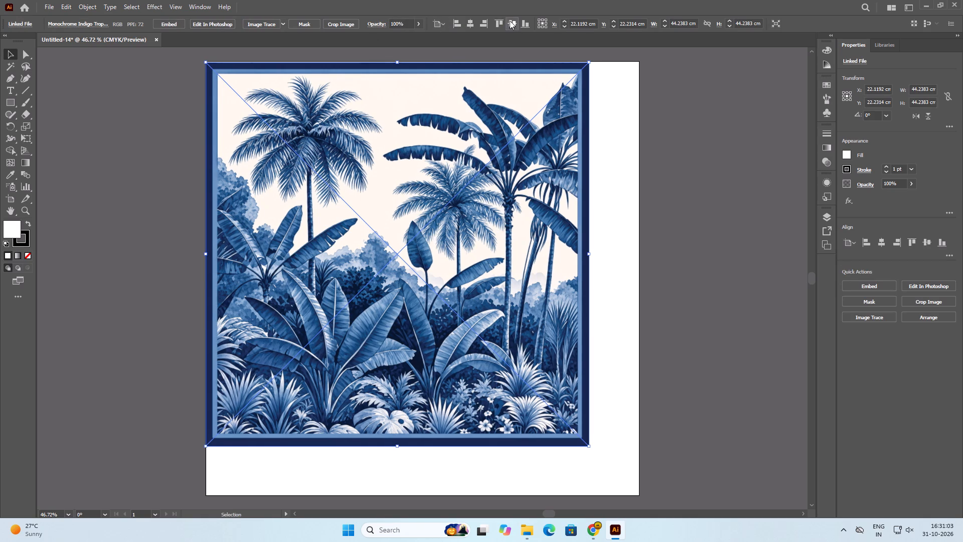
pyautogui.click(503, 24)
pyautogui.click(710, 226)
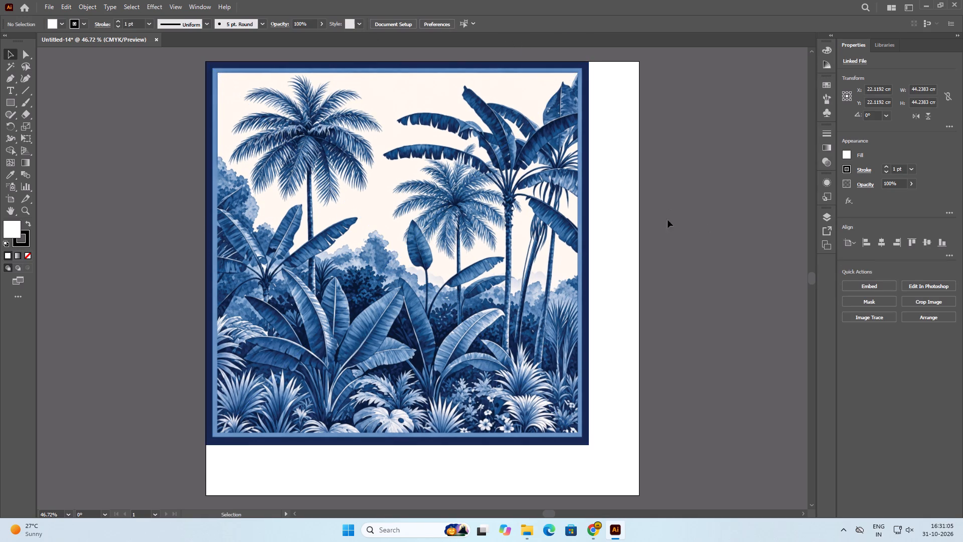
# Scale the jungle image proportionally from its lower-right corner to about 49.96 cm square, nearly filling the artboard.
pyautogui.scroll(-3, 520, 145)
pyautogui.click(549, 310)
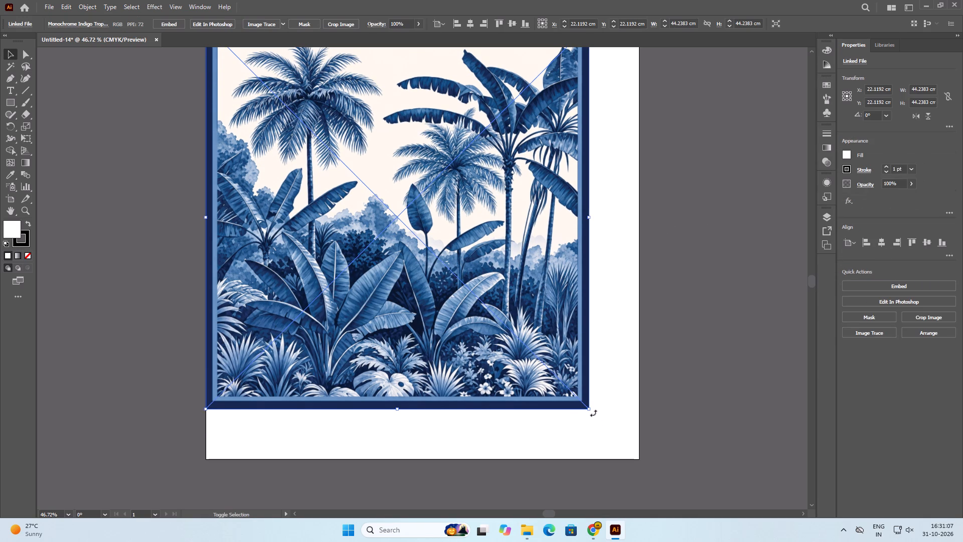
pyautogui.keyDown('shift'); pyautogui.moveTo(590, 409); pyautogui.dragTo(649, 458); pyautogui.keyUp('shift')
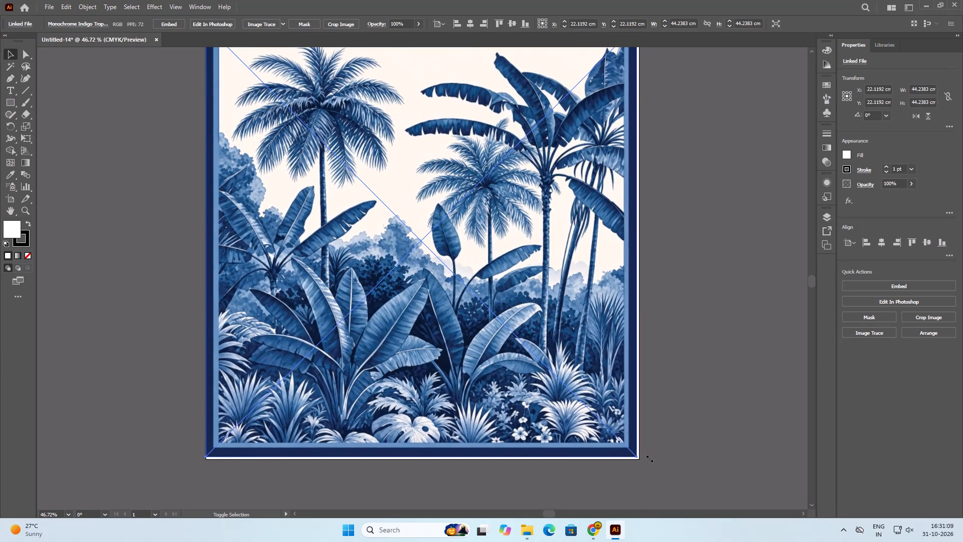
pyautogui.keyDown('shift'); pyautogui.moveTo(649, 458); pyautogui.dragTo(649, 459); pyautogui.keyUp('shift')
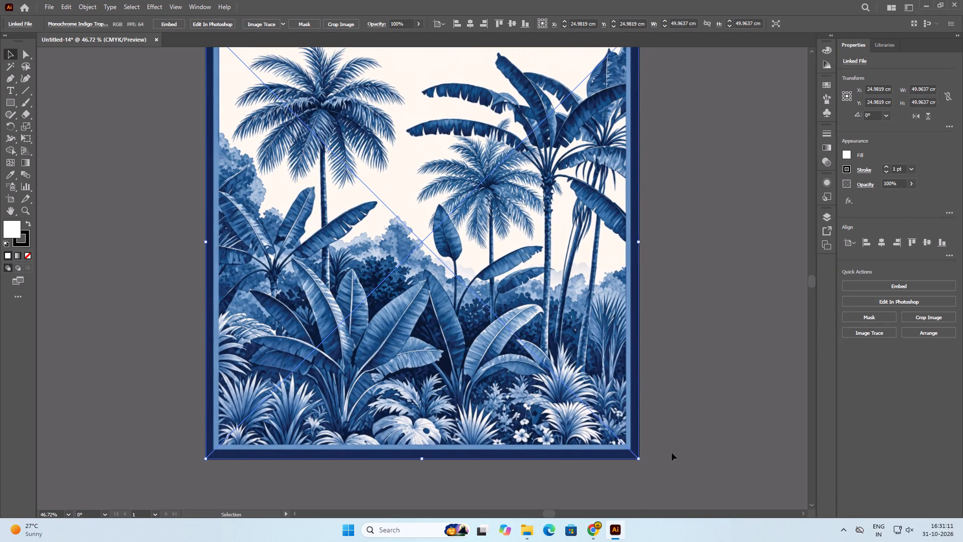
pyautogui.click(672, 453)
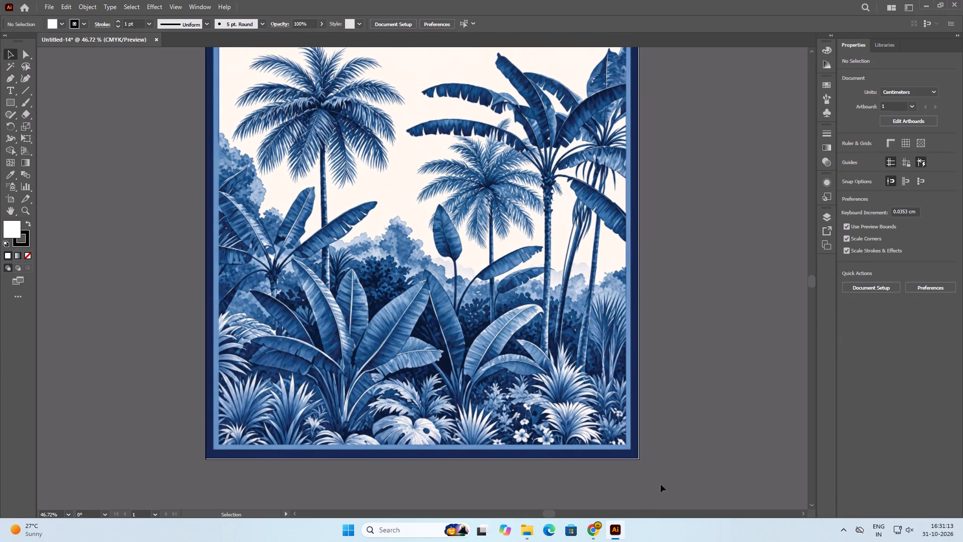
# Enlarge the jungle image from its lower-right corner to about 49.998 cm square, closing the white gap at the artboard edges.
pyautogui.keyDown('alt'); pyautogui.scroll(5, 661, 484); pyautogui.keyUp('alt')
pyautogui.keyDown('alt'); pyautogui.scroll(4, 567, 390); pyautogui.keyUp('alt')
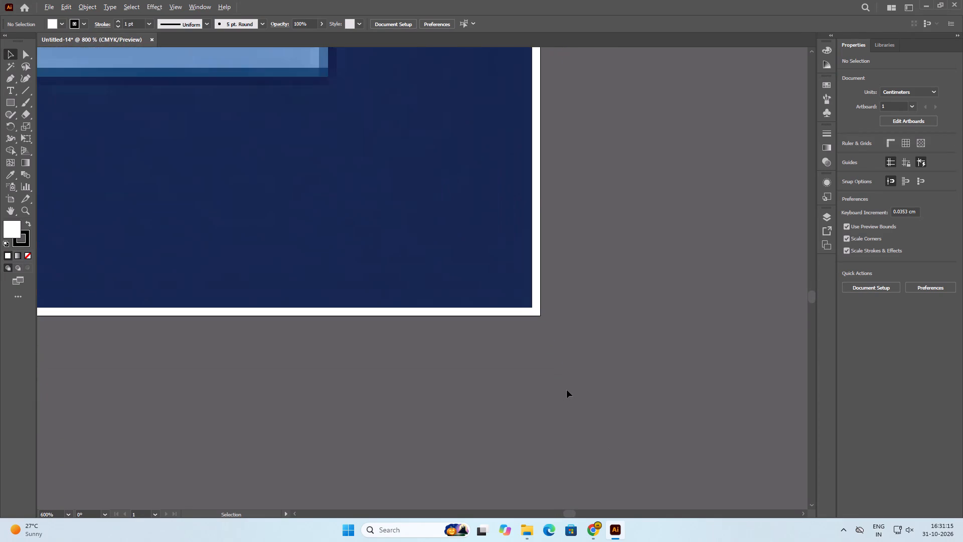
pyautogui.keyDown('alt'); pyautogui.scroll(2, 567, 390); pyautogui.keyUp('alt')
pyautogui.click(441, 216)
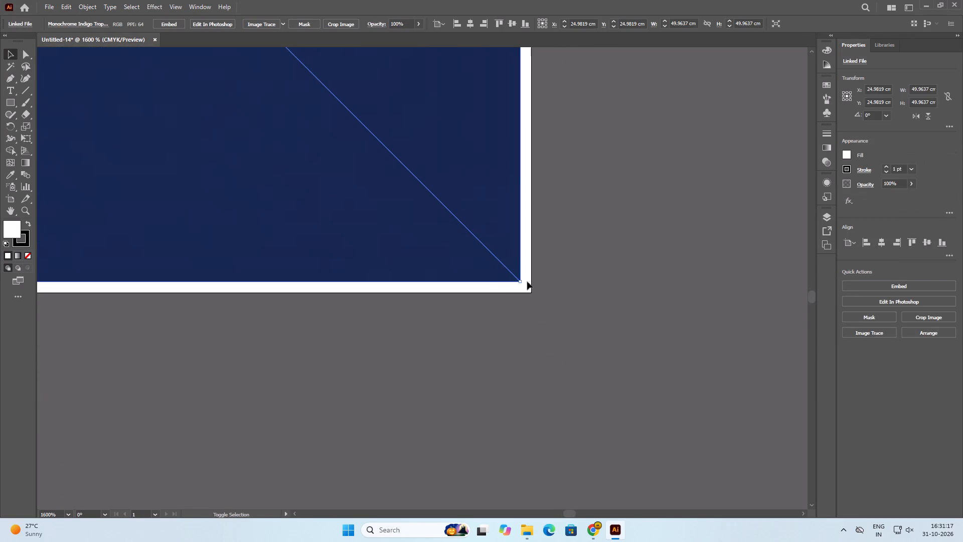
pyautogui.moveTo(522, 282); pyautogui.dragTo(531, 293)
pyautogui.click(568, 304)
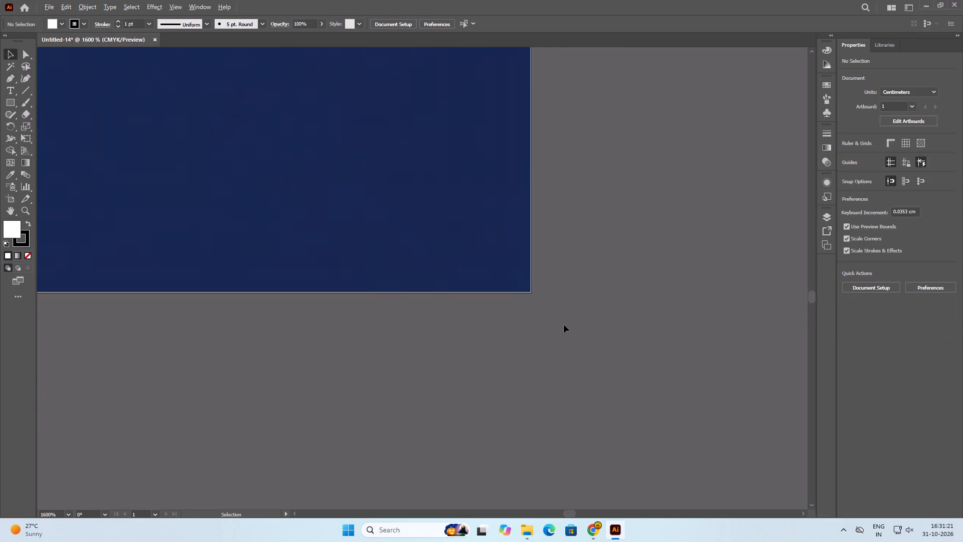
# Fine-tune the jungle image's lower-right corner onto the artboard corner, making it about 50 x 50 cm.
pyautogui.keyDown('alt'); pyautogui.scroll(5, 537, 310); pyautogui.keyUp('alt')
pyautogui.keyDown('alt'); pyautogui.scroll(2, 471, 148); pyautogui.keyUp('alt')
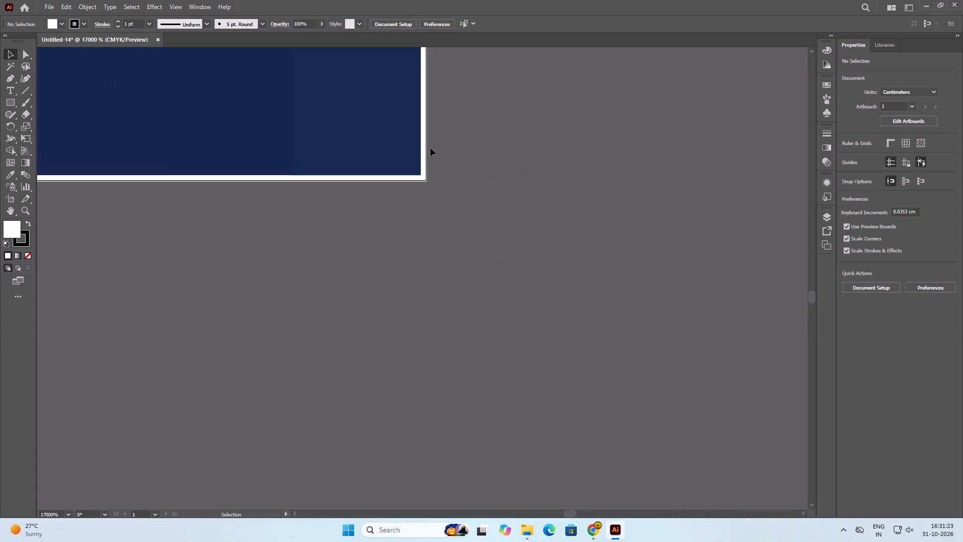
pyautogui.click(389, 146)
pyautogui.keyDown('shift'); pyautogui.moveTo(419, 176); pyautogui.dragTo(420, 176); pyautogui.keyUp('shift')
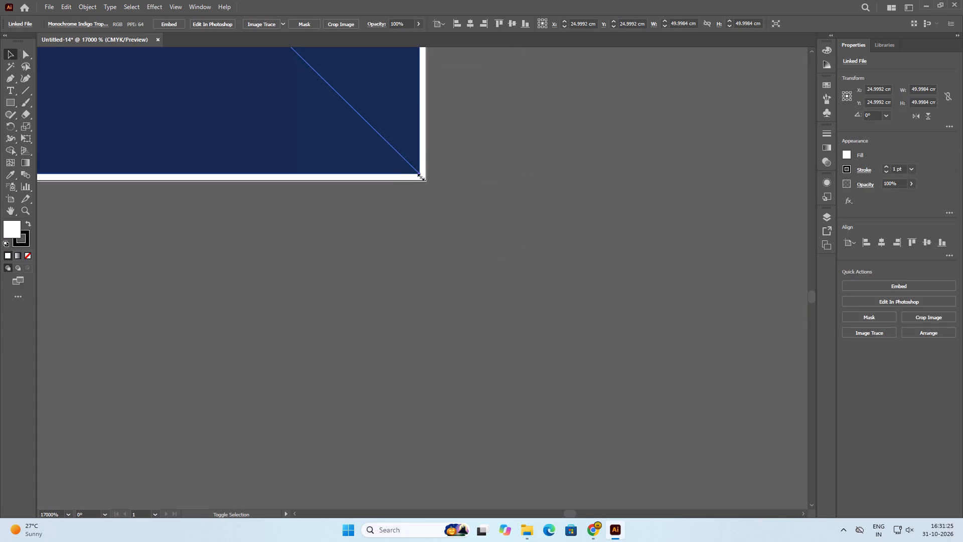
pyautogui.keyDown('shift'); pyautogui.moveTo(420, 176); pyautogui.dragTo(428, 188); pyautogui.keyUp('shift')
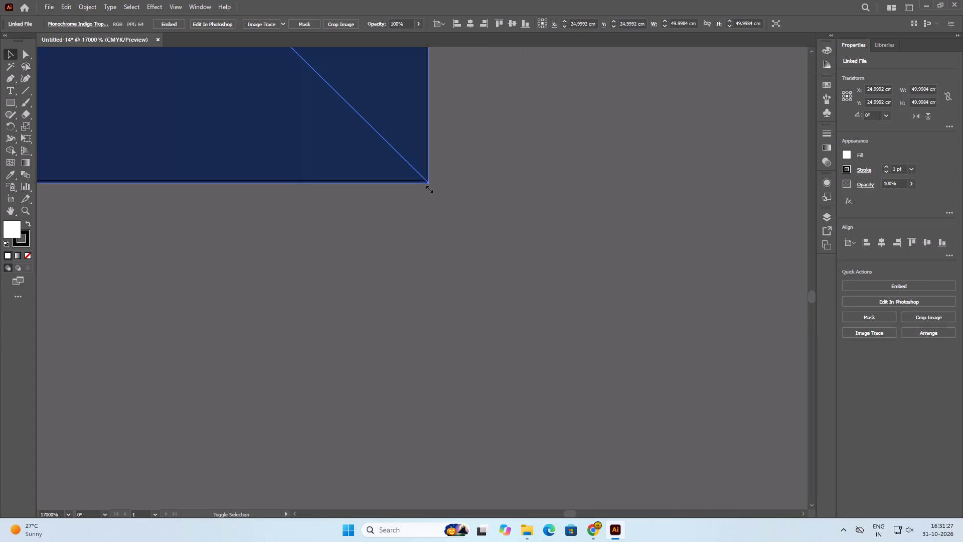
pyautogui.keyDown('shift'); pyautogui.moveTo(428, 188); pyautogui.dragTo(428, 181); pyautogui.keyUp('shift')
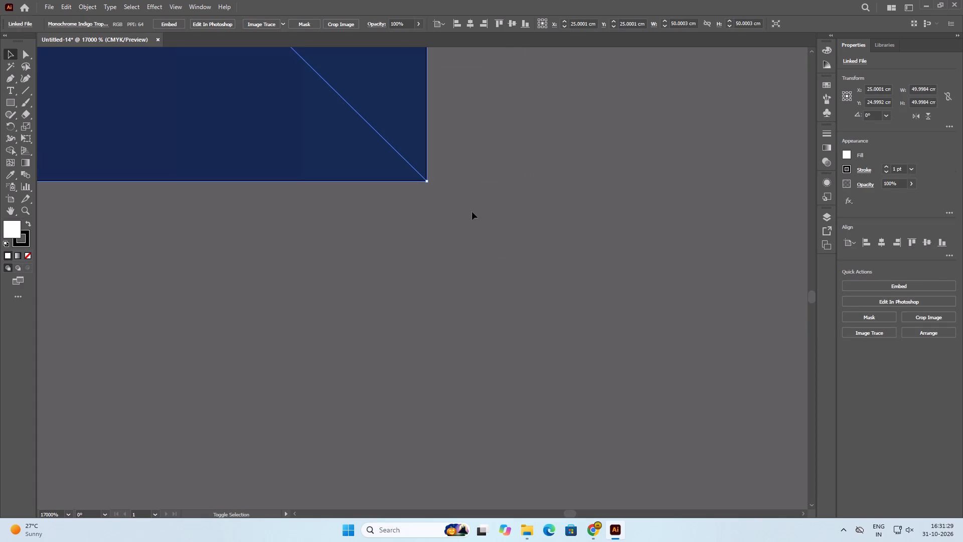
pyautogui.click(472, 212)
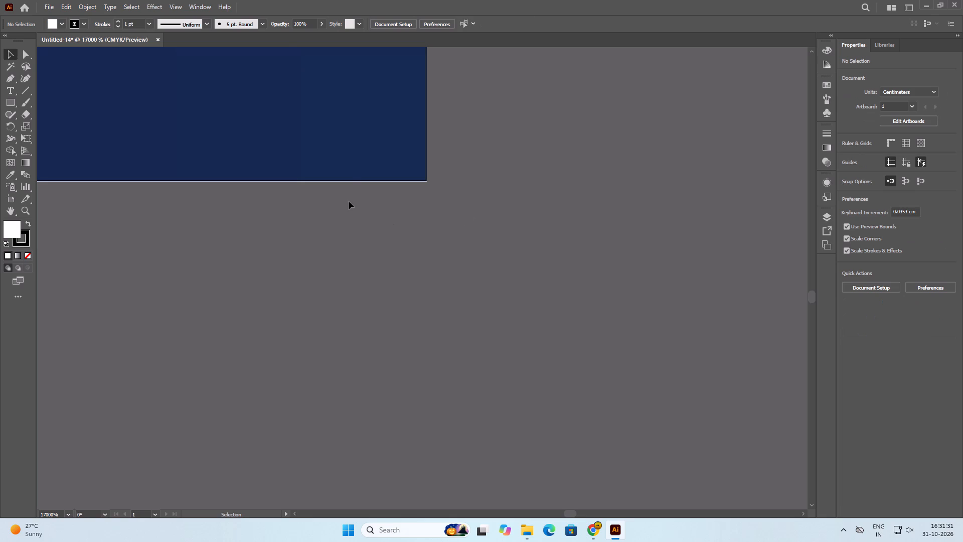
pyautogui.keyDown('alt'); pyautogui.scroll(2, 350, 180); pyautogui.keyUp('alt')
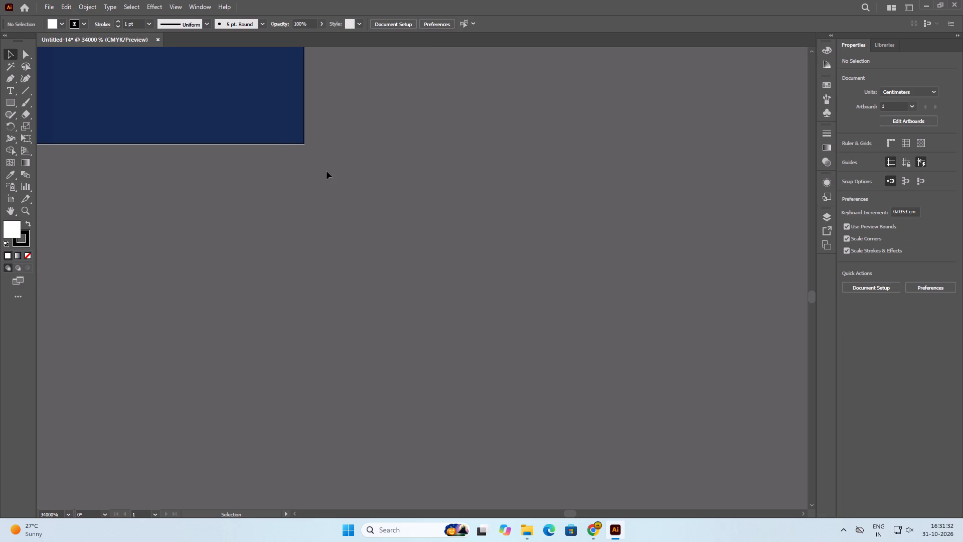
# Image Trace the jungle image with the High Fidelity Photo preset.
pyautogui.hotkey('ctrl', '0')
pyautogui.keyDown('ctrl'); pyautogui.scroll(1, 327, 171); pyautogui.keyUp('ctrl')
pyautogui.click(327, 171)
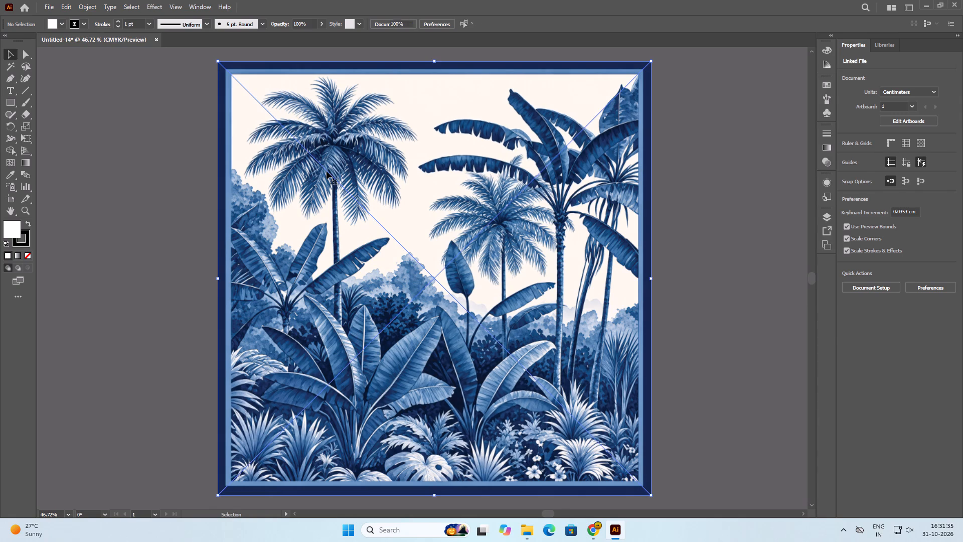
pyautogui.click(283, 23)
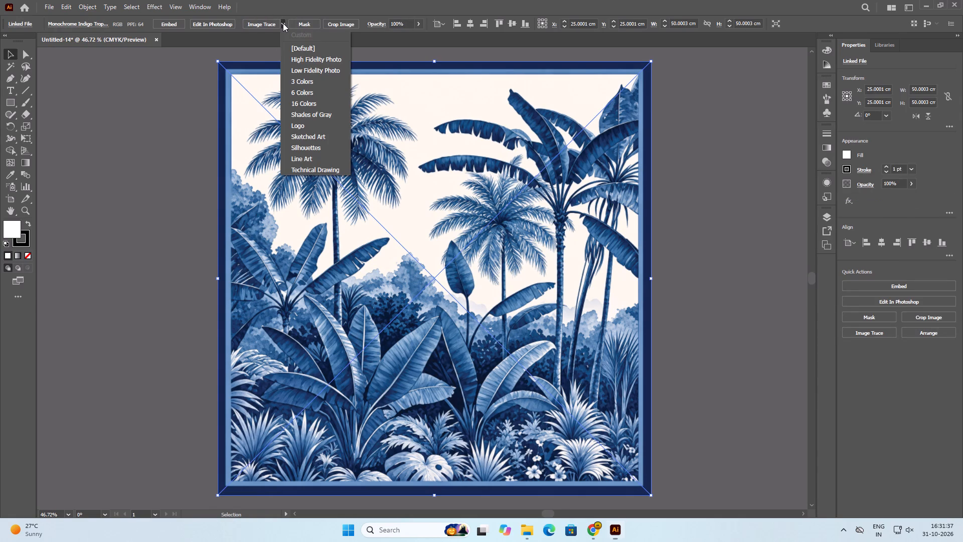
pyautogui.click(298, 58)
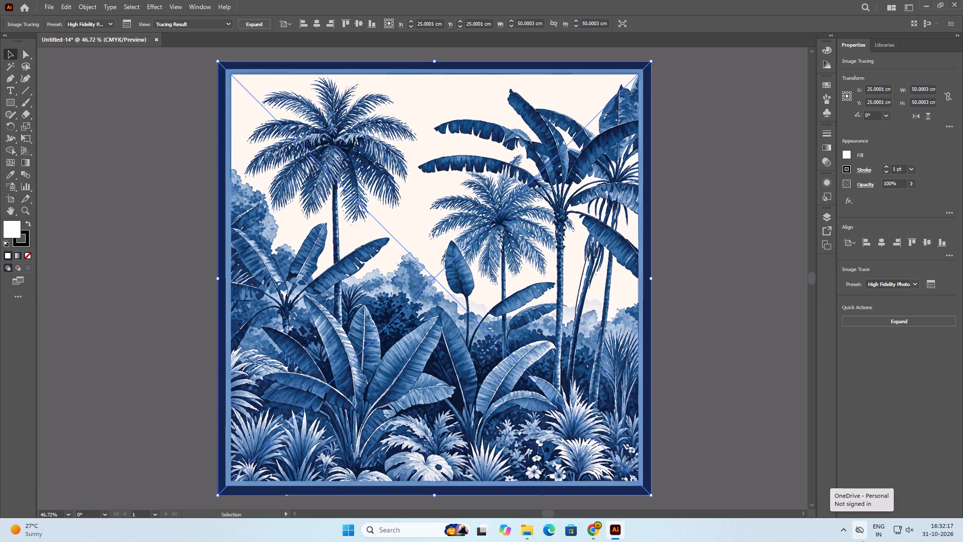
pyautogui.click(760, 285)
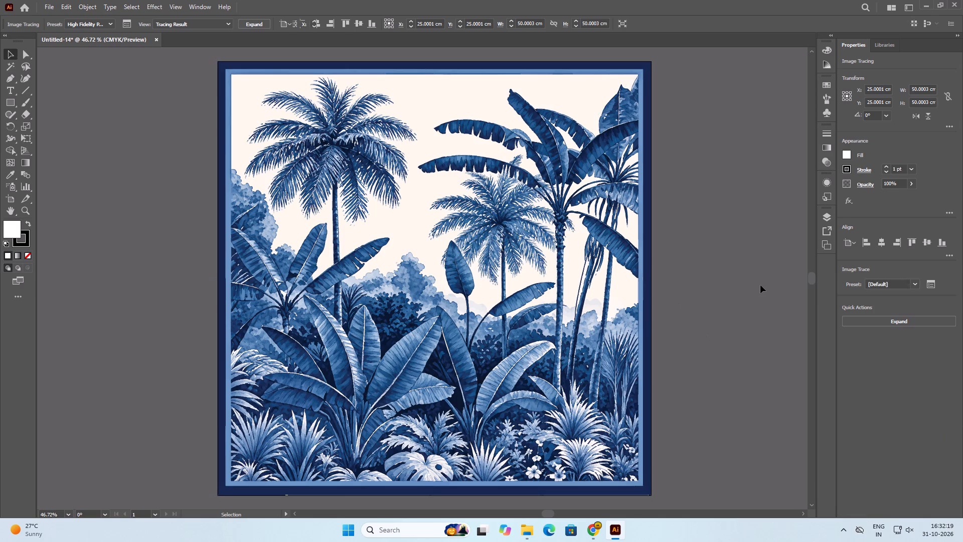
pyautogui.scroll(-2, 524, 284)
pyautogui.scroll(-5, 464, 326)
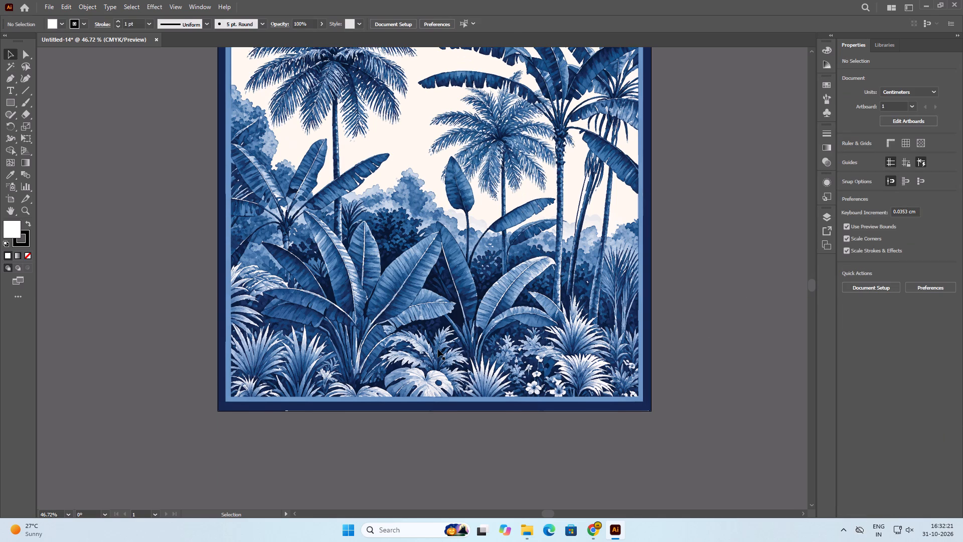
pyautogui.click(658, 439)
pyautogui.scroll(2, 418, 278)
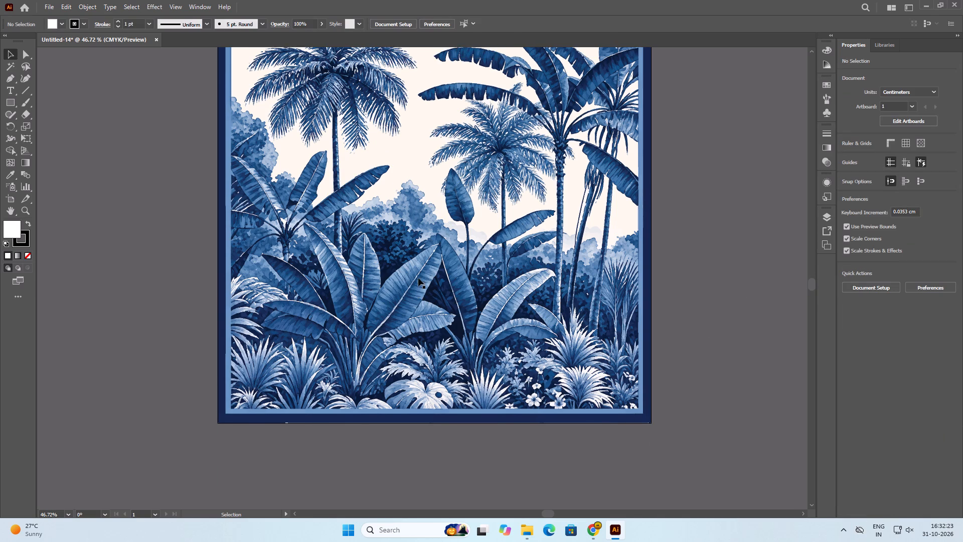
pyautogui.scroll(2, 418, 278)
# Save the document as an Adobe Illustrator file named new 16 in the NEW CAD FILE folder.
pyautogui.hotkey('ctrl', 'shift', 's')
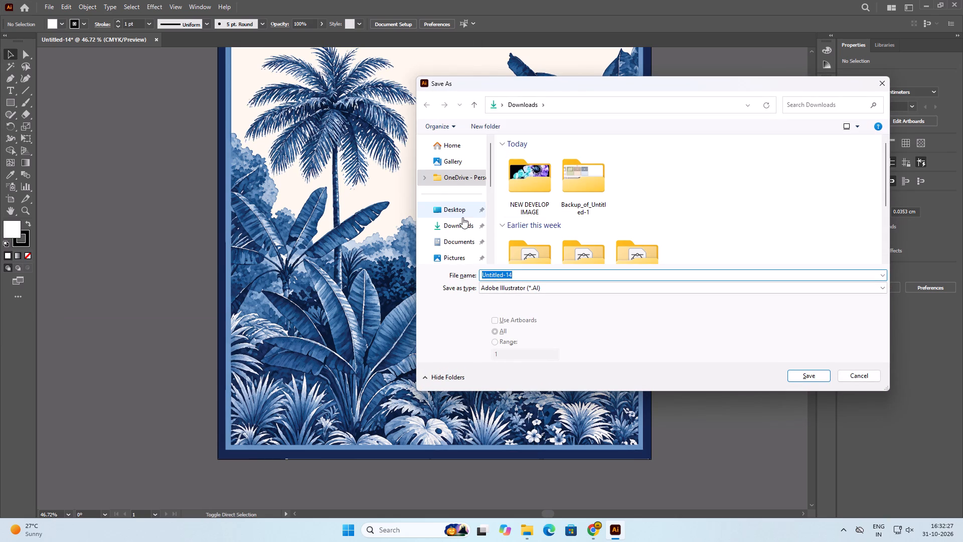
pyautogui.scroll(-3, 462, 217)
pyautogui.click(452, 158)
pyautogui.click(453, 175)
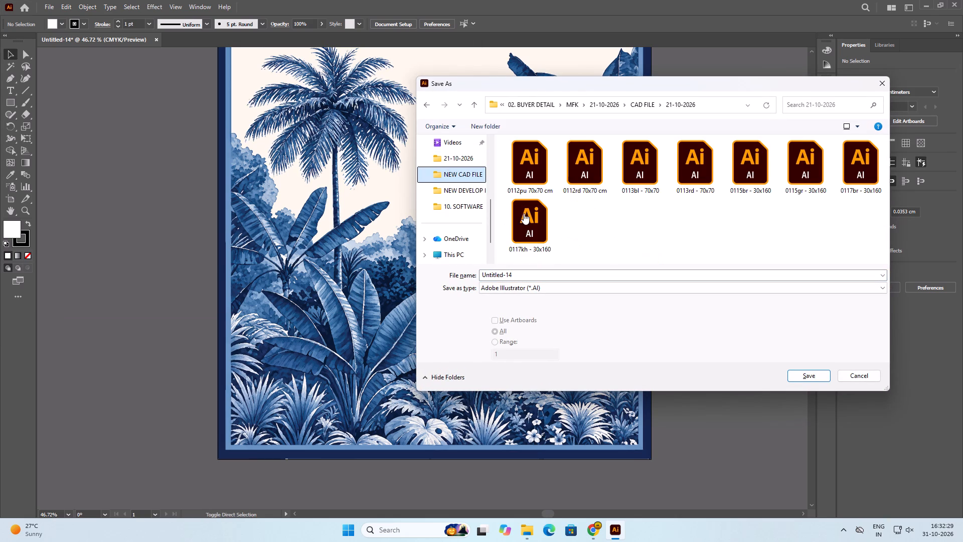
pyautogui.scroll(-6, 702, 229)
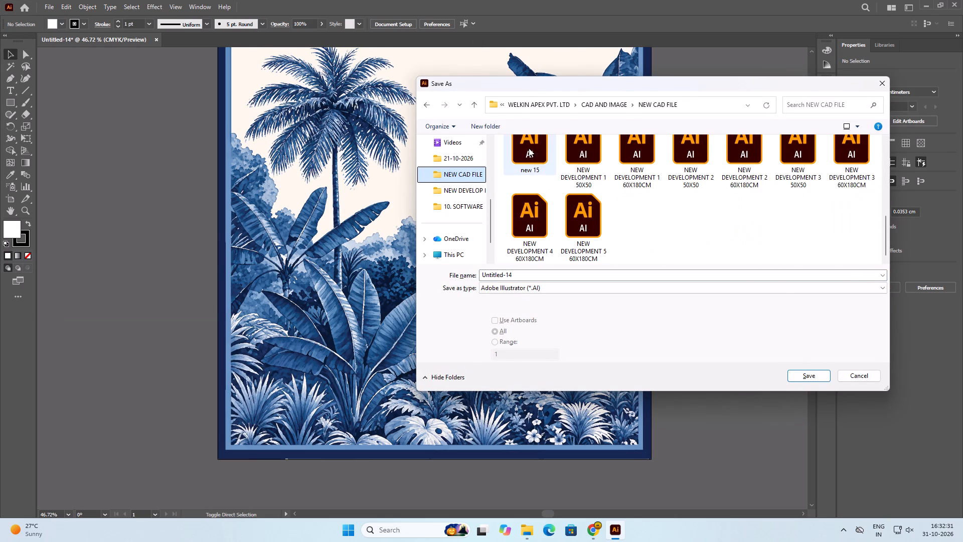
pyautogui.click(529, 148)
pyautogui.click(505, 274)
pyautogui.click(501, 274)
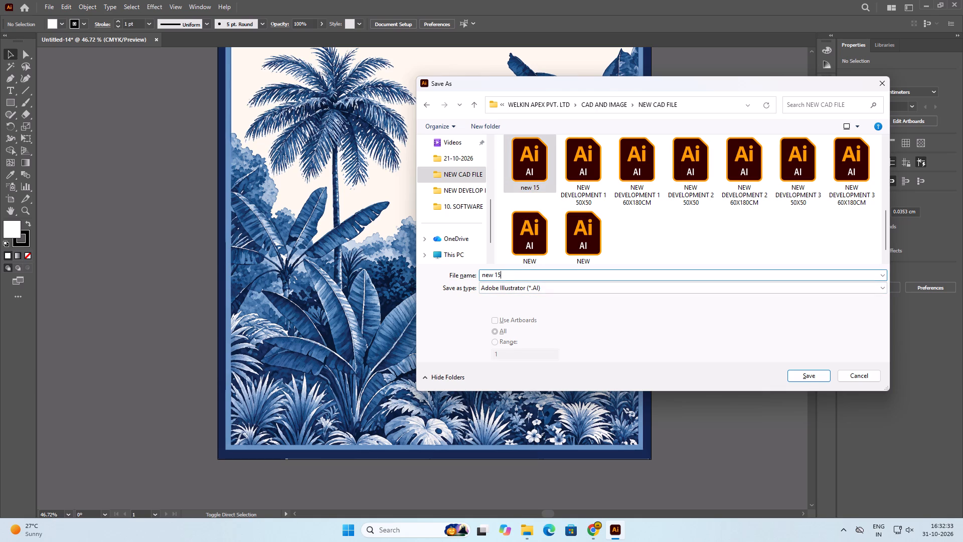
pyautogui.press('BackSpace')
pyautogui.press('6')
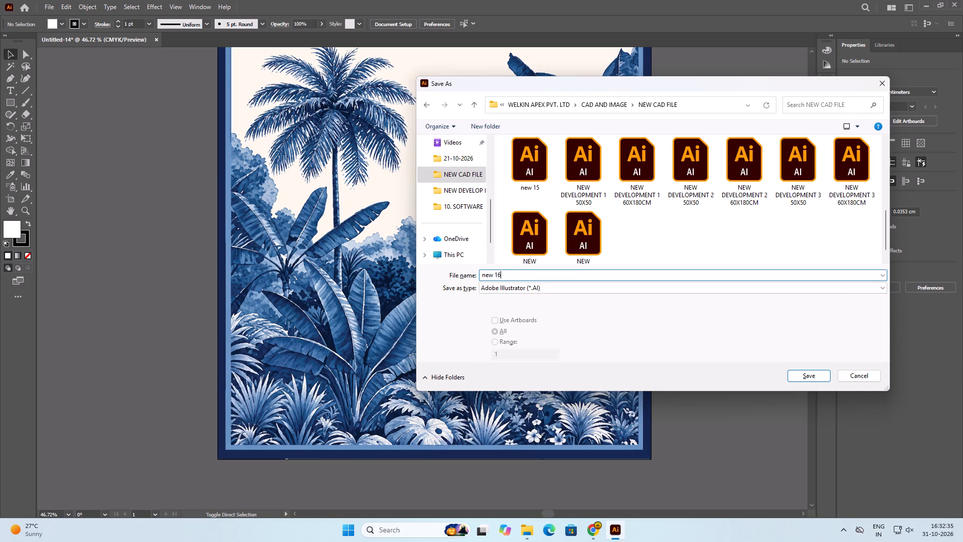
pyautogui.click(806, 378)
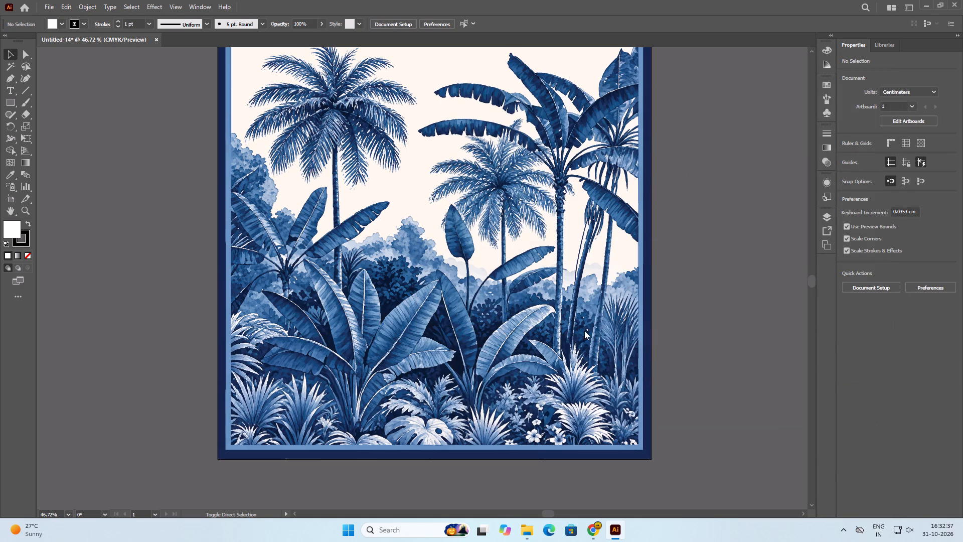
pyautogui.click(521, 398)
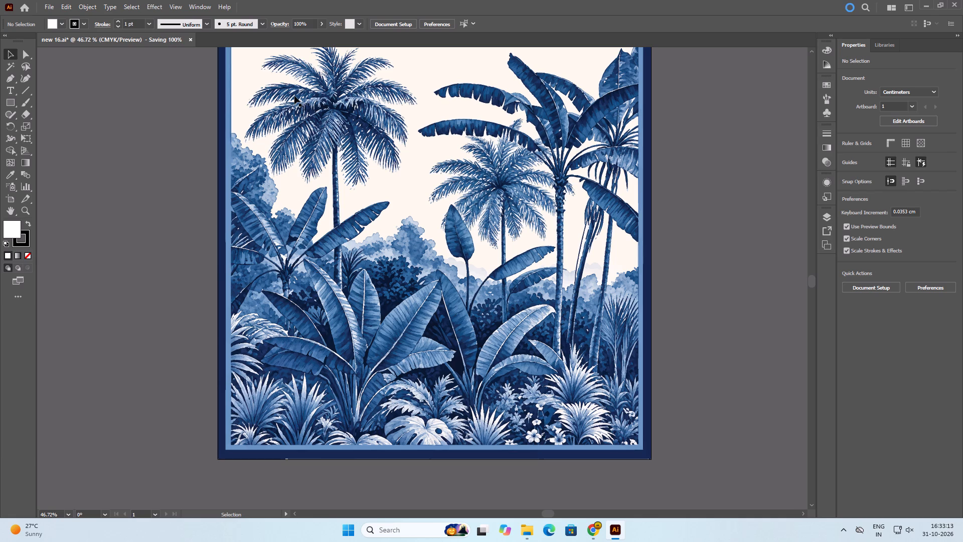
# Export the jungle design as new 16 in JPEG format, with CMYK colour, Medium quality 5 and High (300 ppi) resolution.
pyautogui.click(45, 2)
pyautogui.click(77, 225)
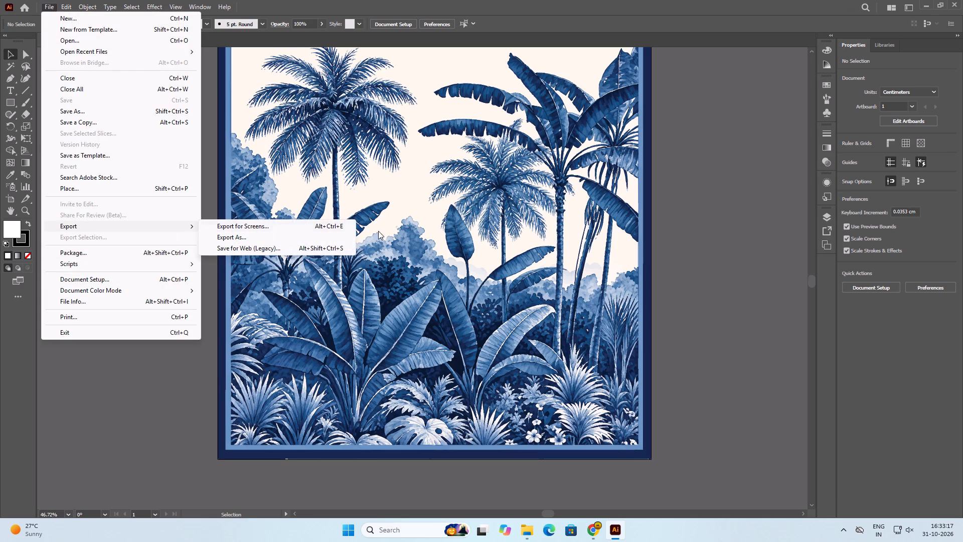
pyautogui.click(242, 238)
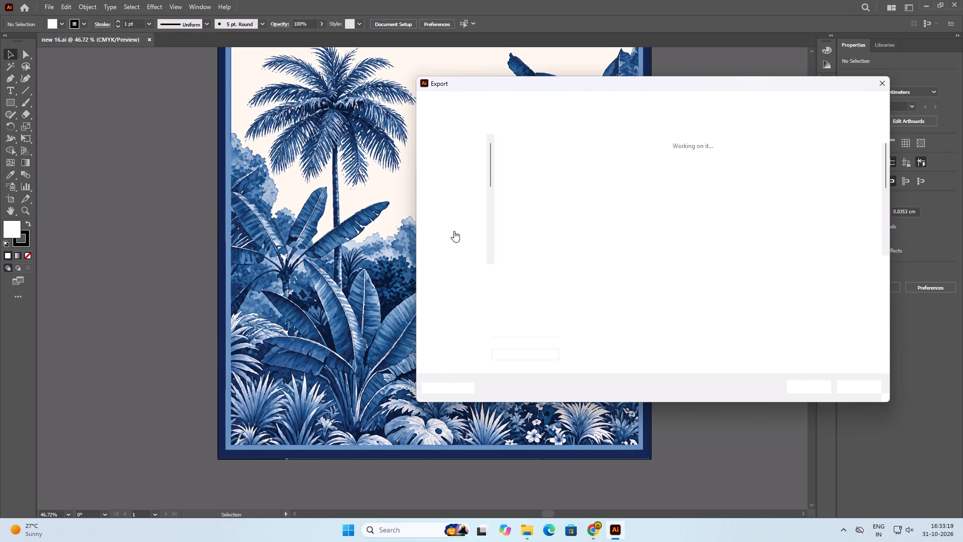
pyautogui.click(809, 391)
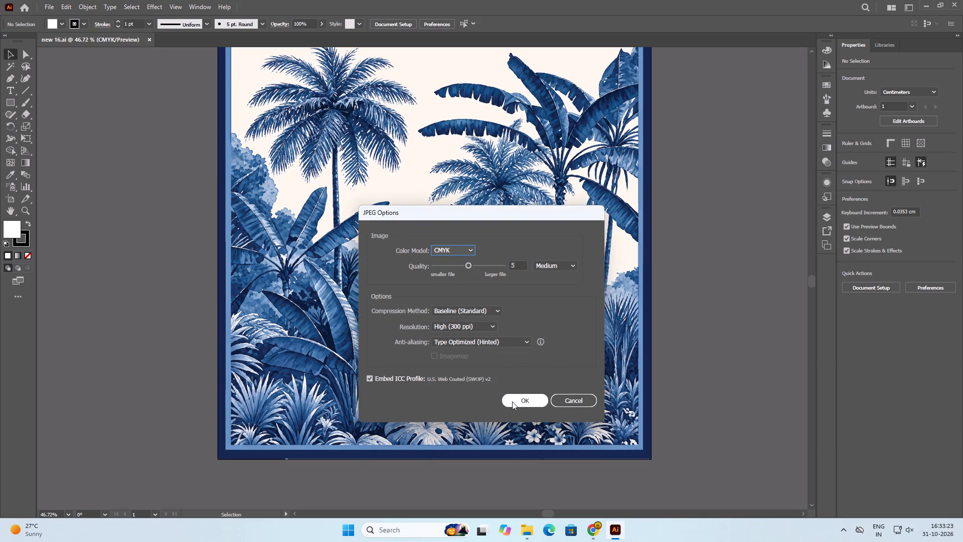
pyautogui.click(512, 401)
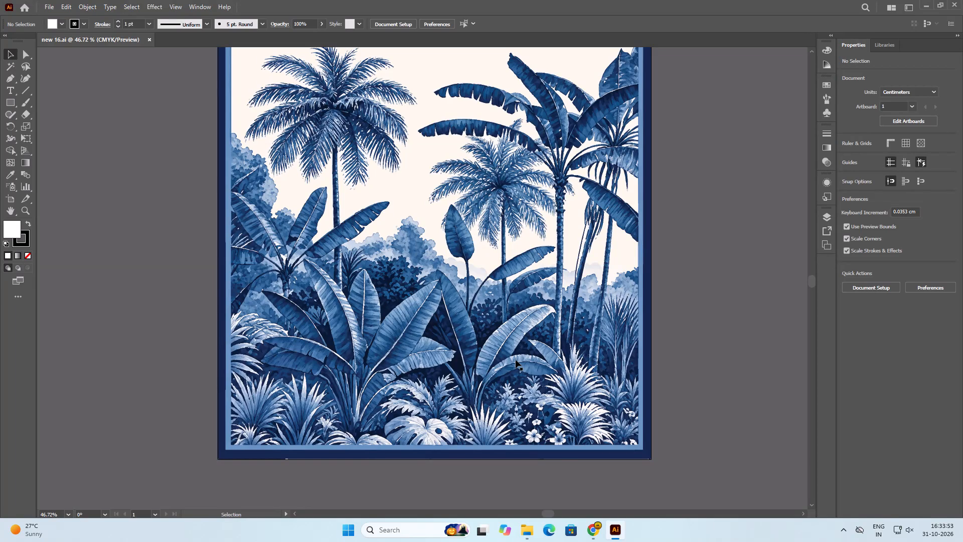
pyautogui.click(658, 297)
# Close the new 16 document and open the setup for a new document.
pyautogui.click(146, 38)
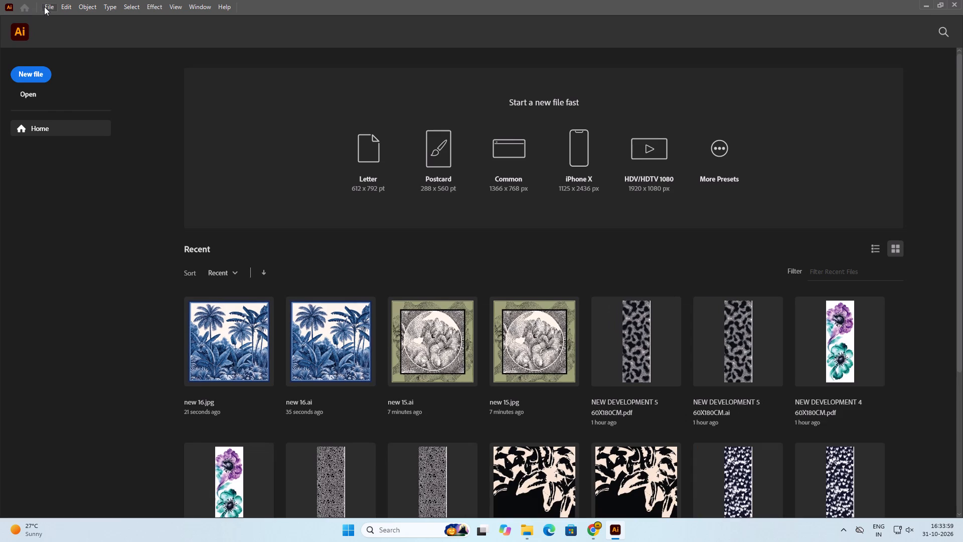
pyautogui.click(23, 75)
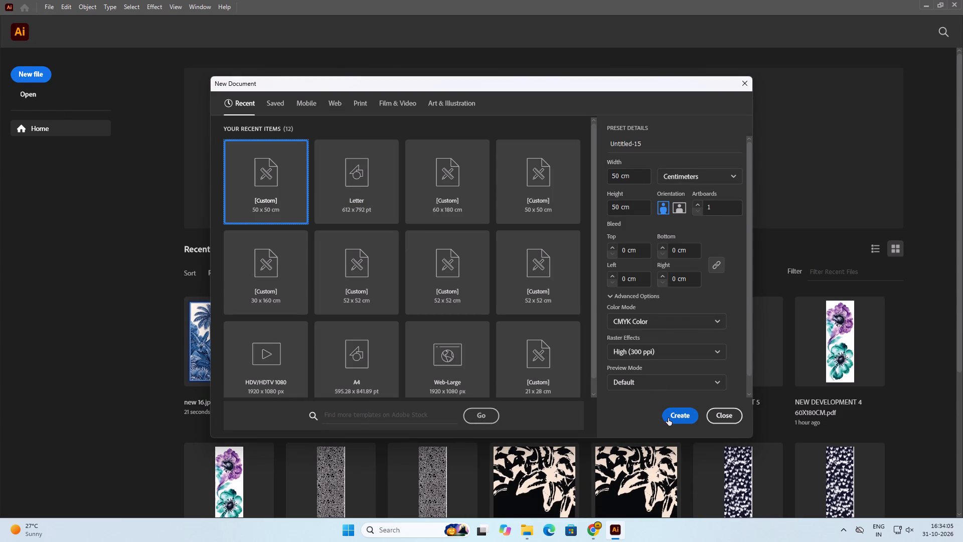
pyautogui.click(590, 528)
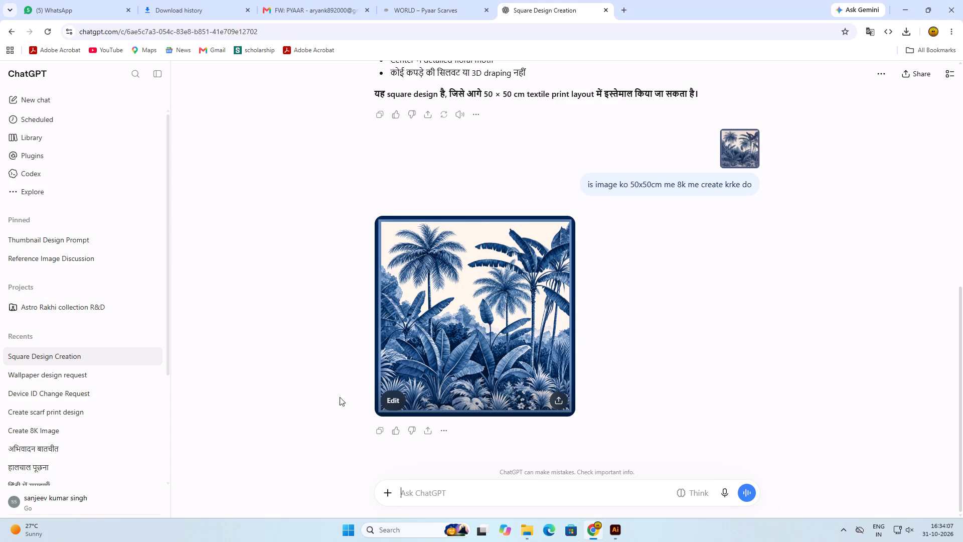
pyautogui.scroll(4, 454, 207)
pyautogui.click(429, 0)
pyautogui.scroll(2, 356, 267)
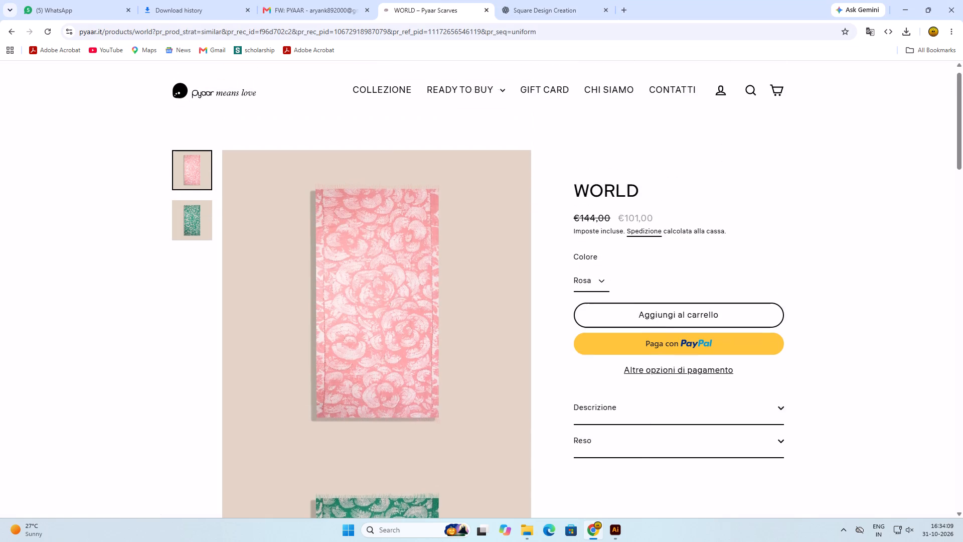
pyautogui.scroll(1, 356, 267)
pyautogui.click(366, 265)
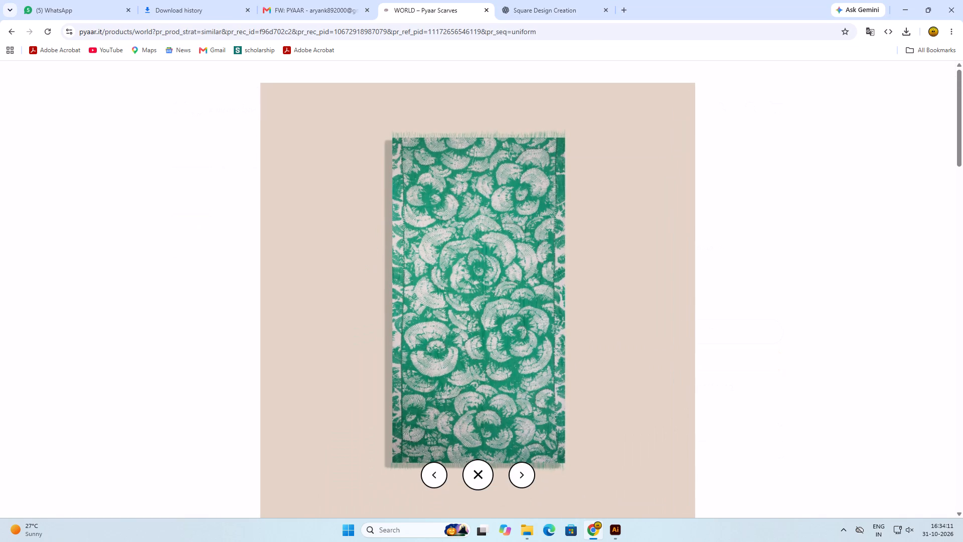
pyautogui.keyDown('ctrl'); pyautogui.scroll(4, 503, 298); pyautogui.keyUp('ctrl')
pyautogui.keyDown('ctrl'); pyautogui.scroll(-4, 503, 298); pyautogui.keyUp('ctrl')
pyautogui.rightClick(462, 267)
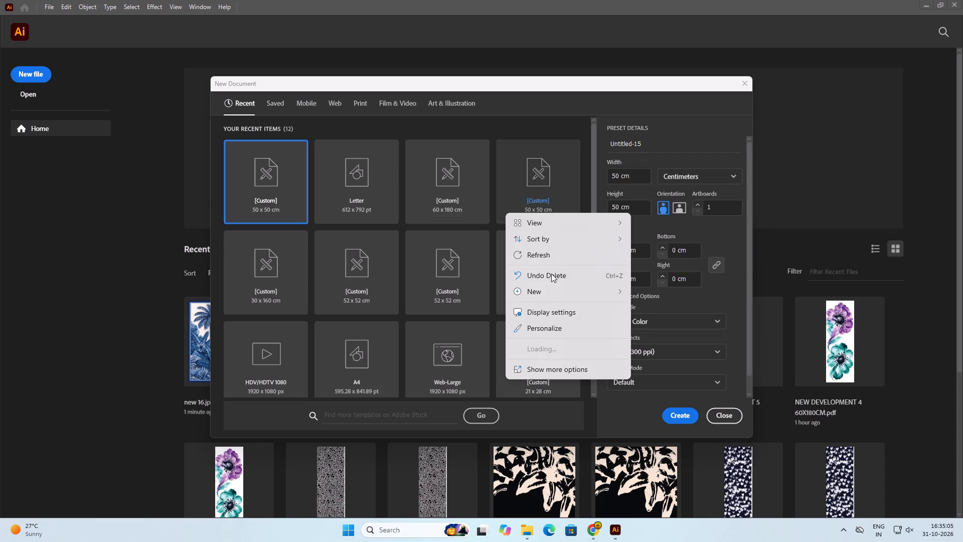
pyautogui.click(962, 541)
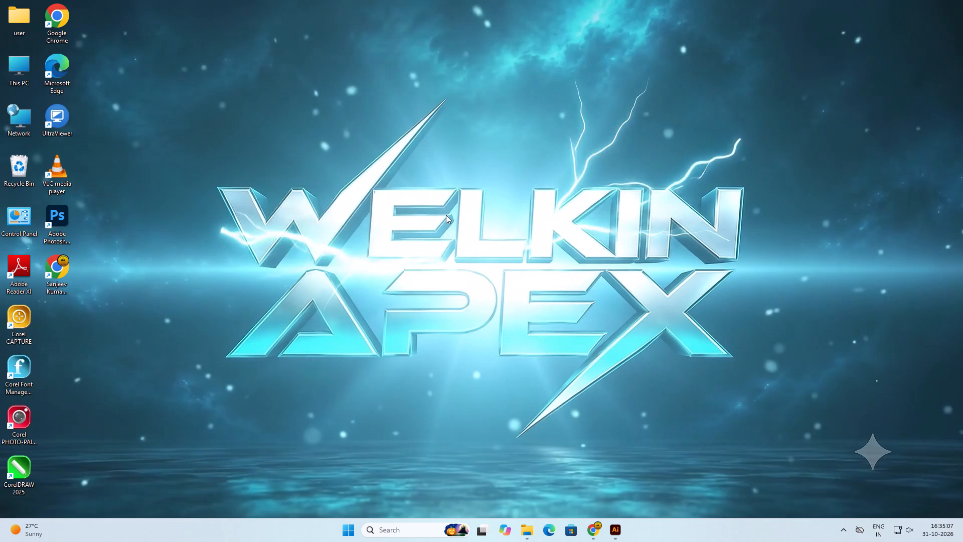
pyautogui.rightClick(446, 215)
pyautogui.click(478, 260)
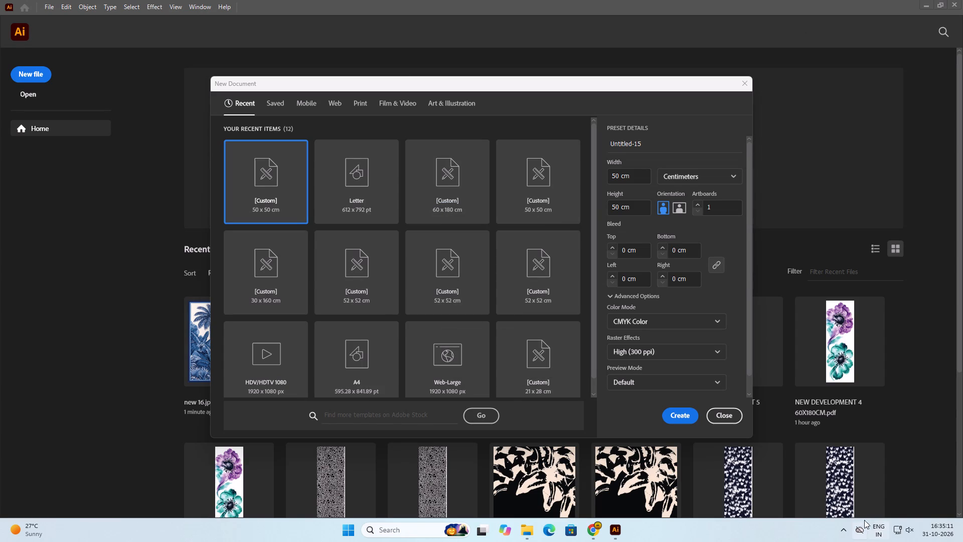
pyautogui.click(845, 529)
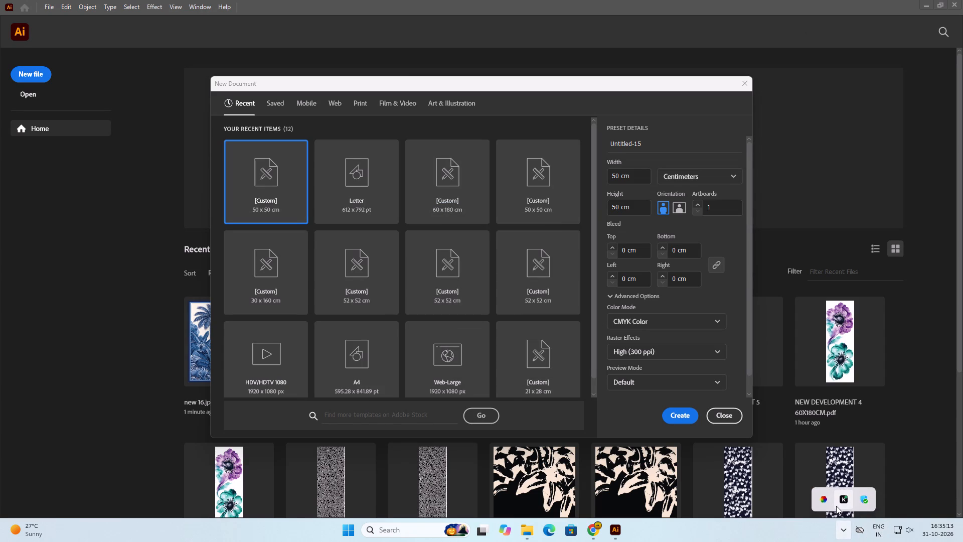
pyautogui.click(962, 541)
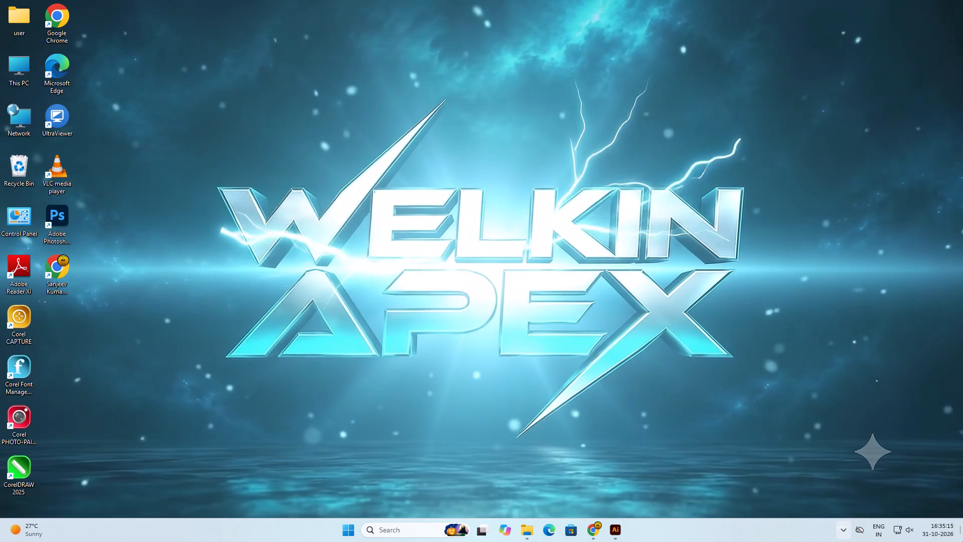
# Switch to Illustrator and create a new 50 x 50 cm document in CMYK Color with High (300 ppi) raster effects.
pyautogui.click(609, 525)
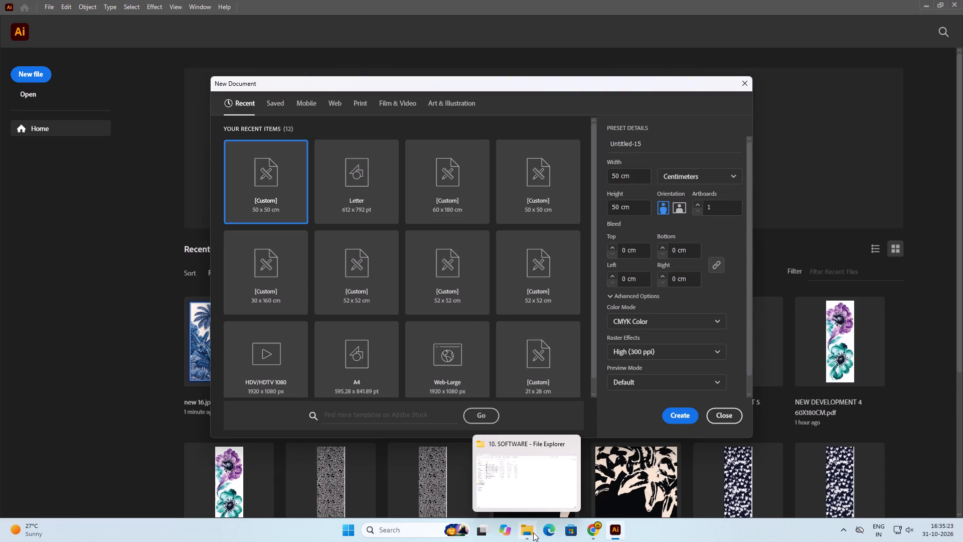
pyautogui.click(588, 418)
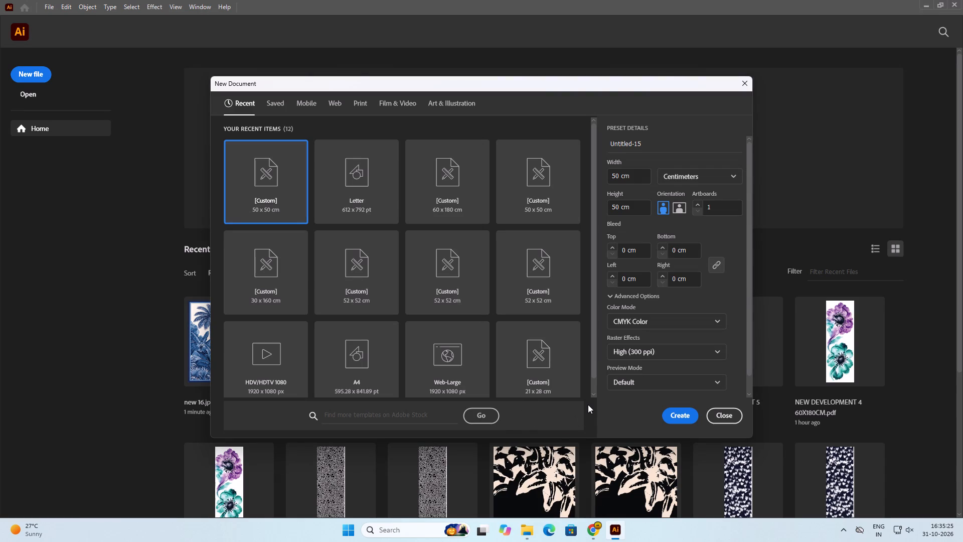
pyautogui.click(587, 355)
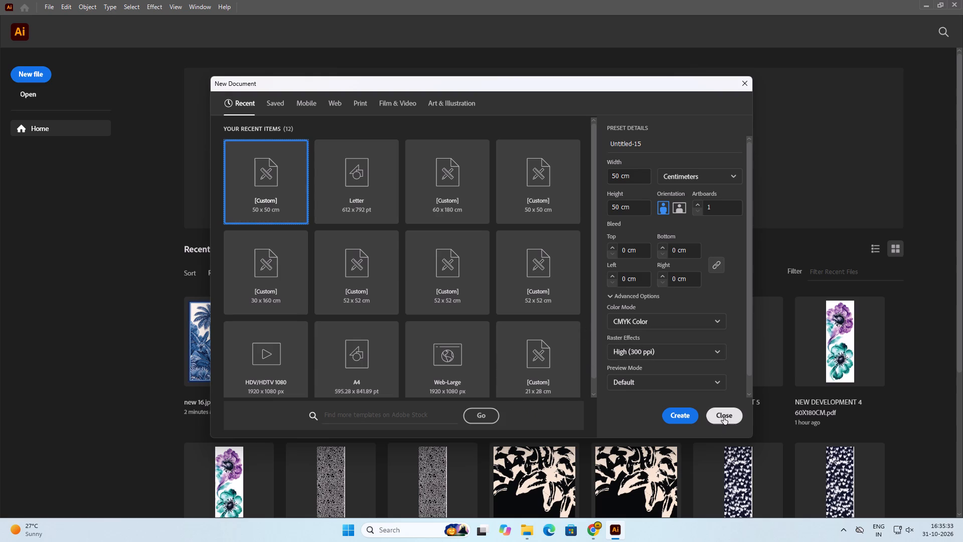
pyautogui.moveTo(724, 417); pyautogui.dragTo(663, 416)
pyautogui.click(667, 415)
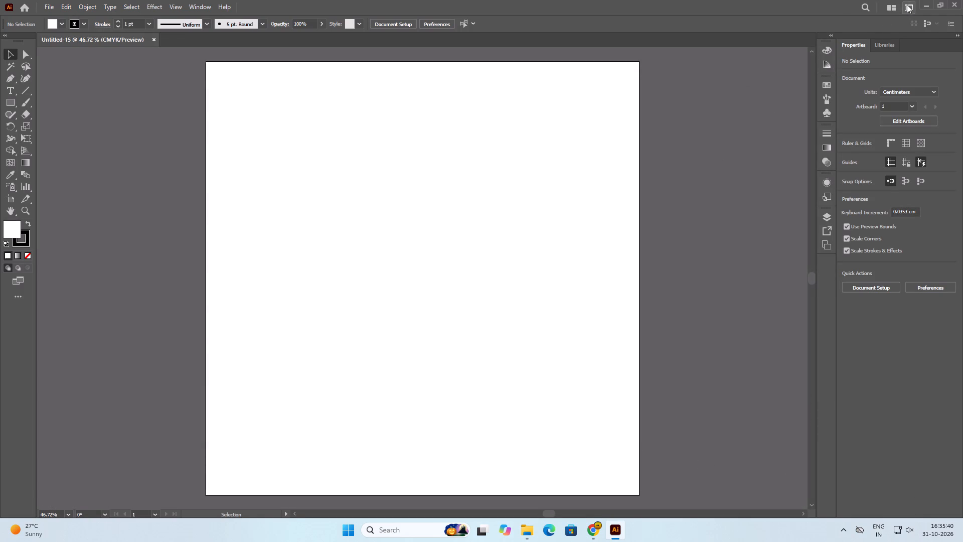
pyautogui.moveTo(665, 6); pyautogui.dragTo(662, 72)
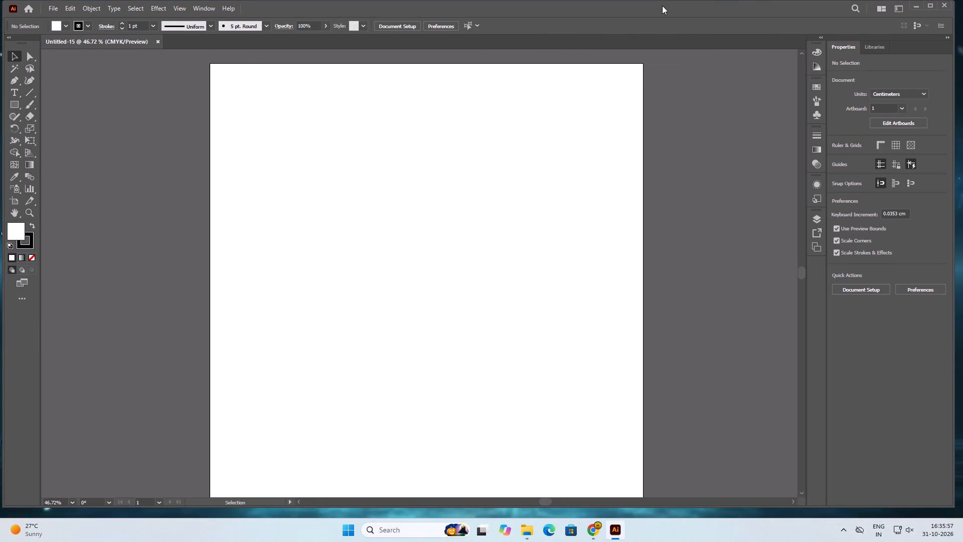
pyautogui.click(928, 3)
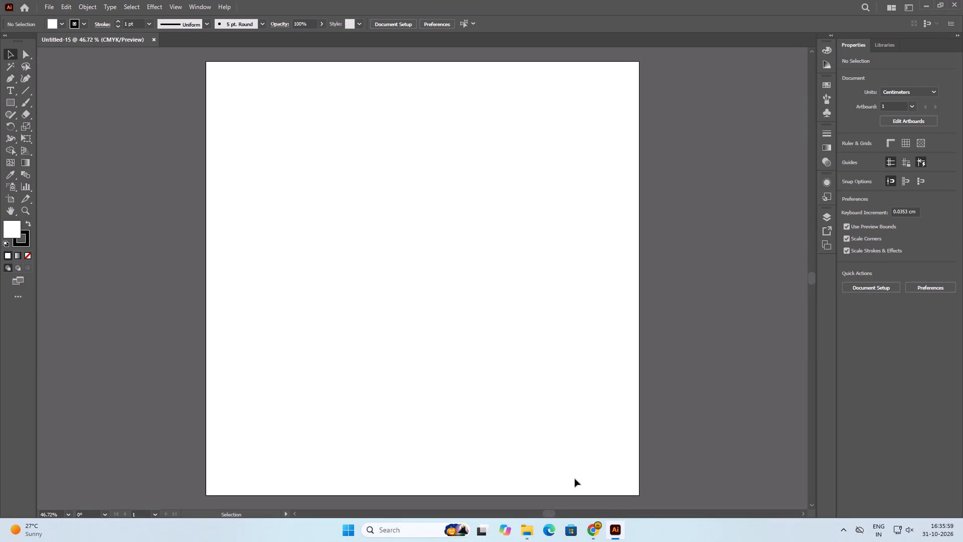
# Switch to the ChatGPT chat in Chrome, open the generated dark floral square design and download it.
pyautogui.click(586, 532)
pyautogui.scroll(-1, 443, 315)
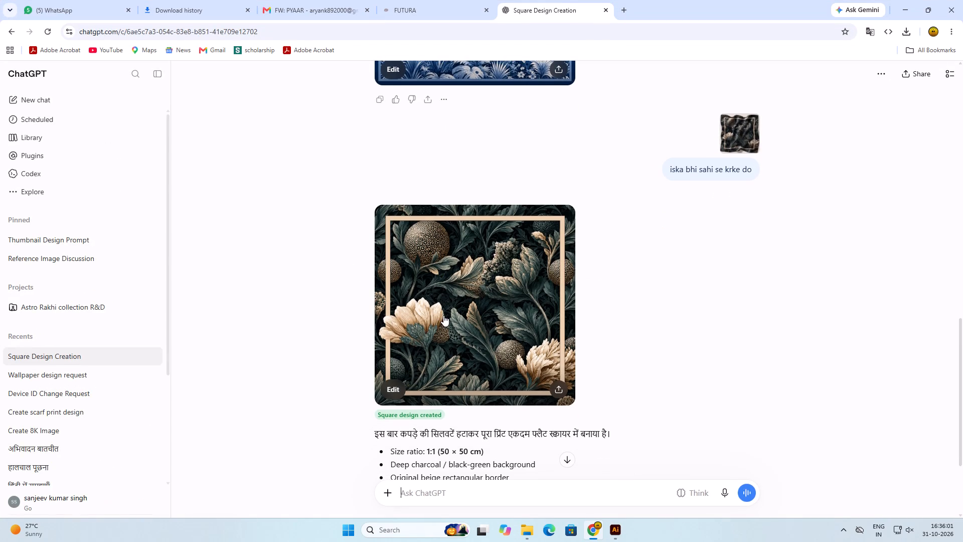
pyautogui.click(469, 300)
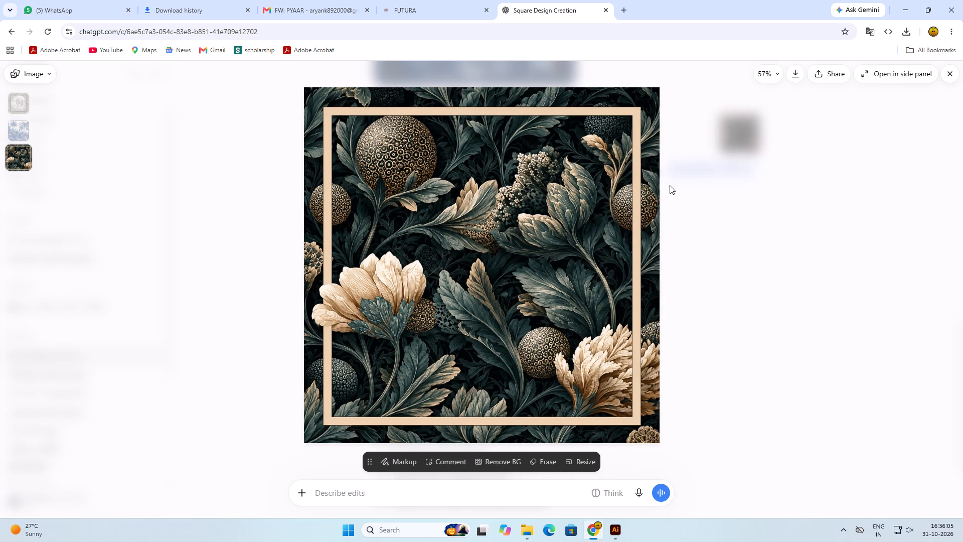
pyautogui.click(795, 76)
pyautogui.click(789, 308)
pyautogui.click(945, 75)
# Examine the uploaded FUTURA scarf snip against the generated design and its description in the chat.
pyautogui.scroll(2, 735, 289)
pyautogui.click(741, 241)
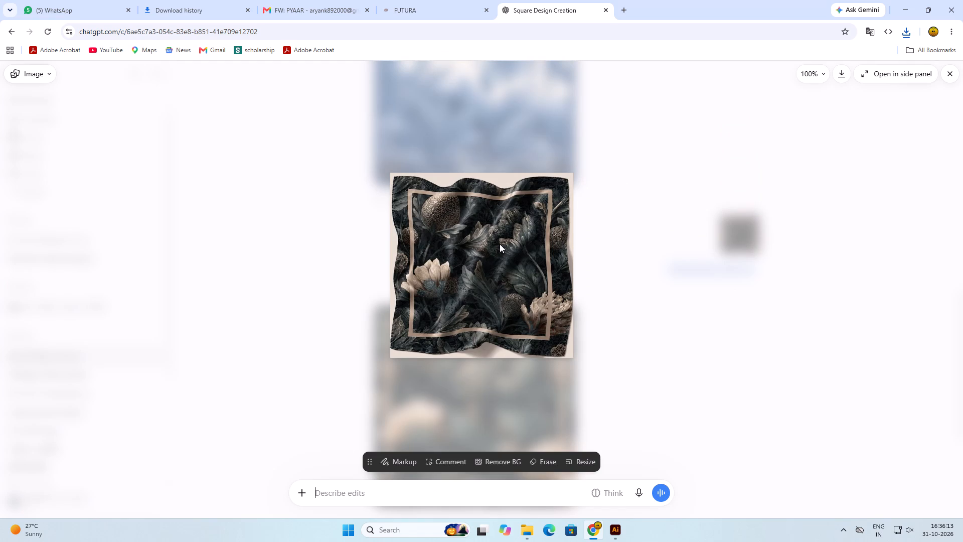
pyautogui.click(947, 76)
pyautogui.scroll(-4, 593, 310)
pyautogui.scroll(-5, 546, 319)
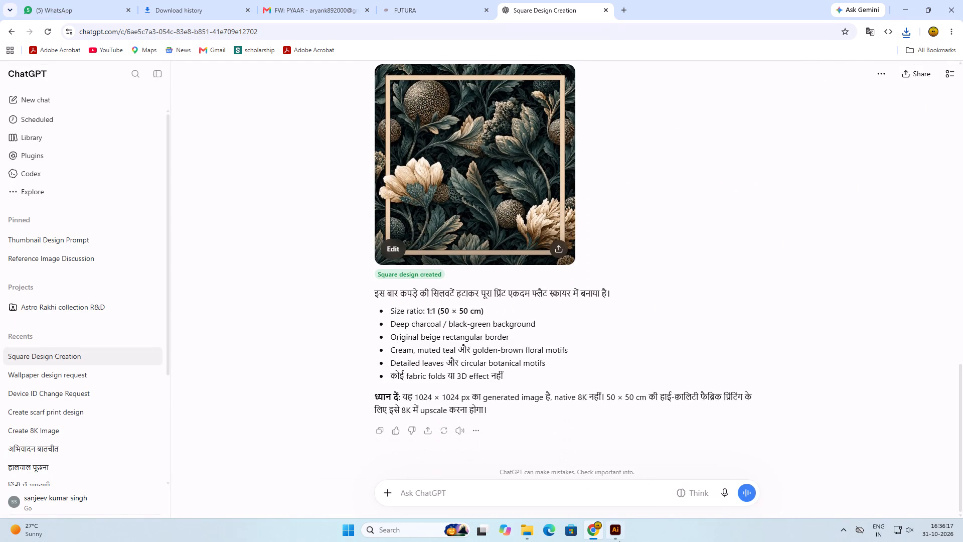
# Switch to Illustrator and place the downloaded floral image from the Downloads folder at the artboard's top-left corner.
pyautogui.click(619, 541)
pyautogui.click(358, 268)
pyautogui.click(44, 1)
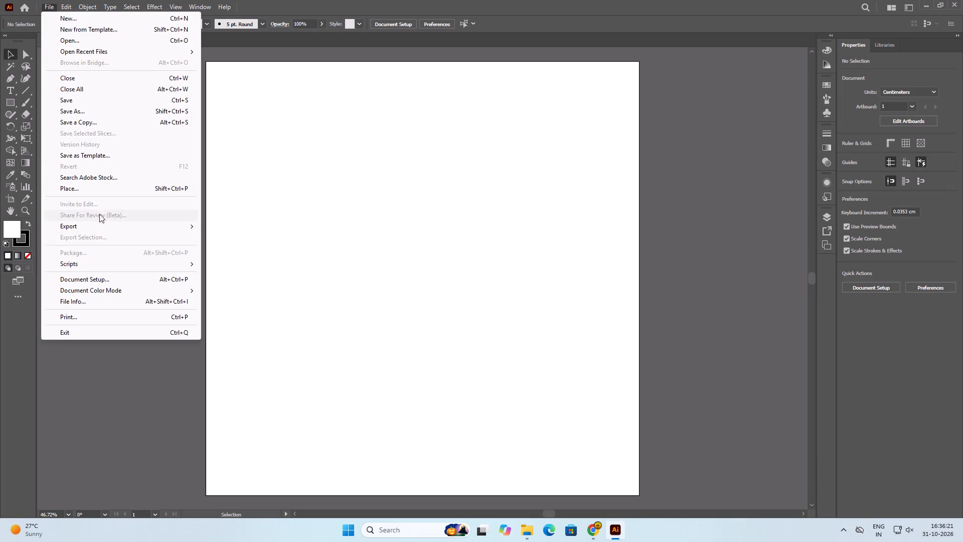
pyautogui.click(95, 188)
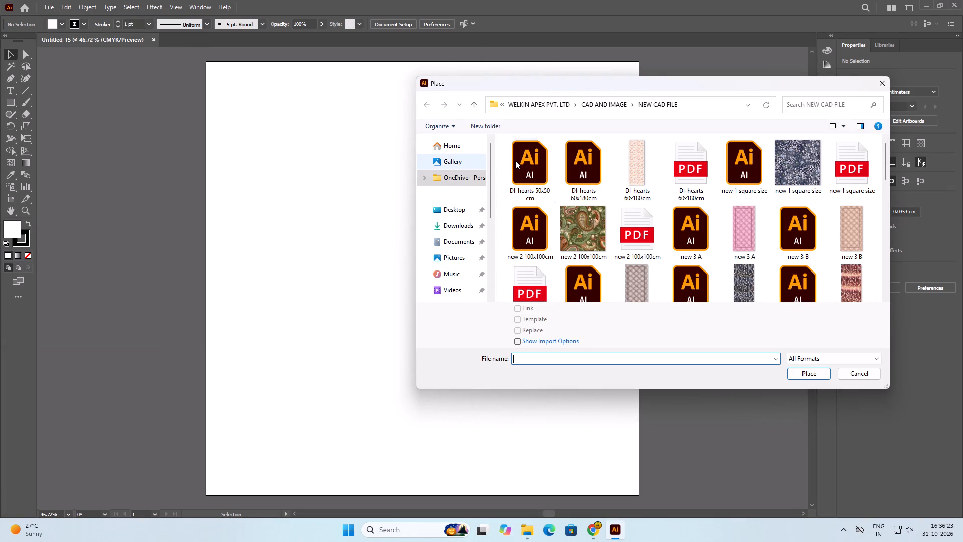
pyautogui.click(457, 225)
pyautogui.doubleClick(517, 170)
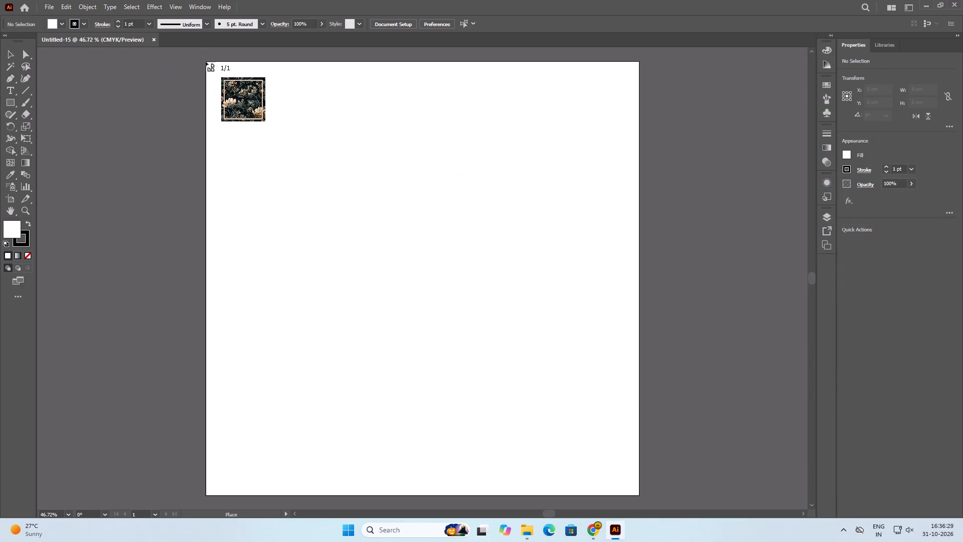
pyautogui.click(205, 61)
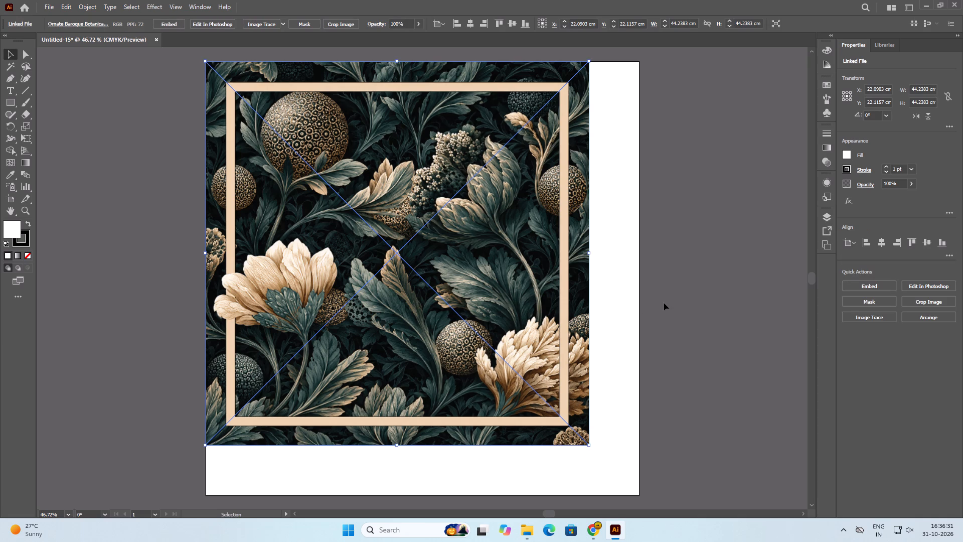
# Align the floral image to the artboard's left and top edges and scale it proportionally to cover the whole artboard.
pyautogui.click(453, 25)
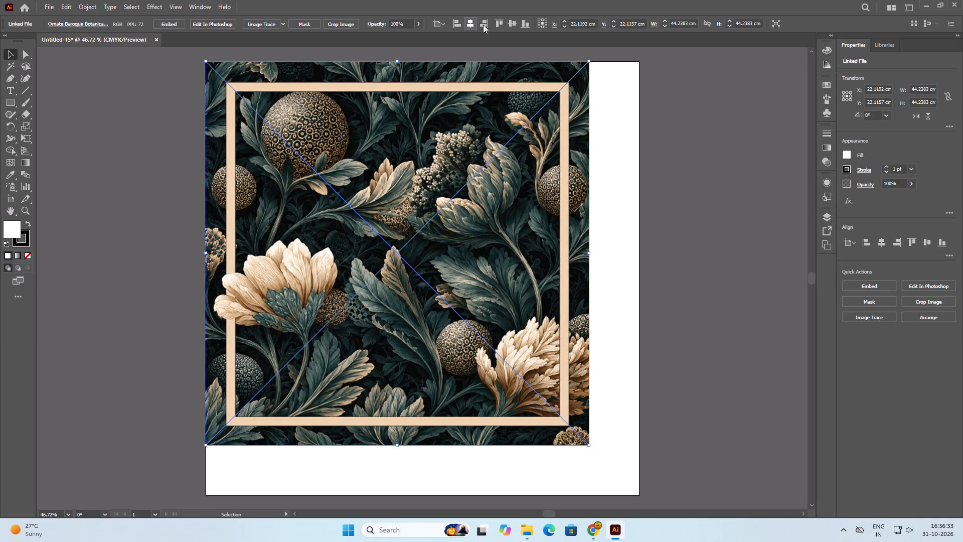
pyautogui.click(497, 24)
pyautogui.moveTo(588, 447); pyautogui.dragTo(645, 491)
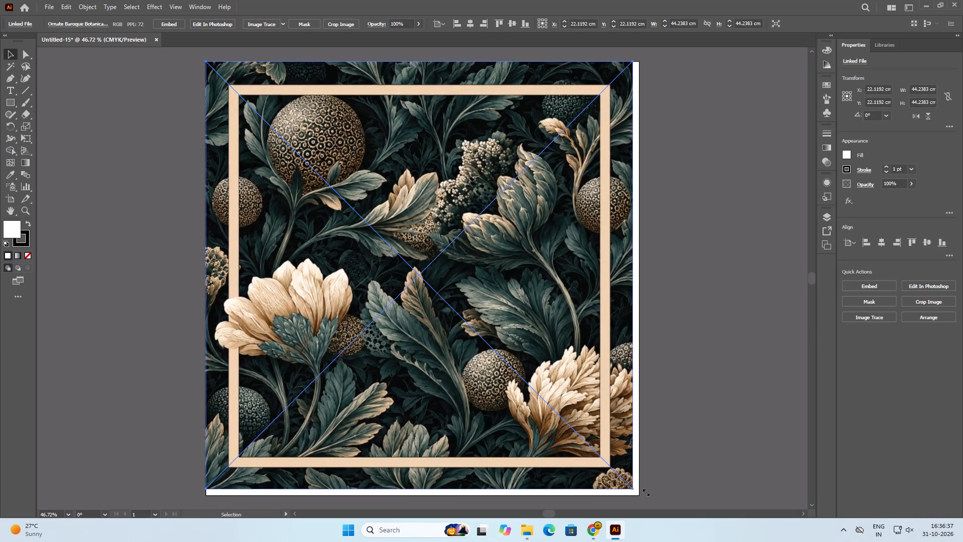
pyautogui.moveTo(645, 491); pyautogui.dragTo(649, 496)
pyautogui.click(677, 476)
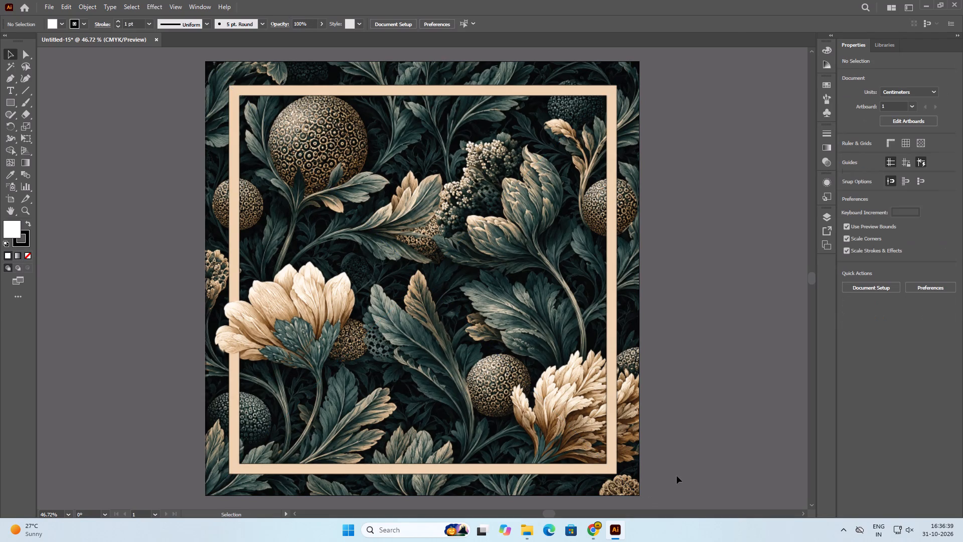
# Fine-tune the image's lower-right corner to the artboard corner, bringing the image to about 50 x 50 cm.
pyautogui.keyDown('alt'); pyautogui.scroll(11, 662, 527); pyautogui.keyUp('alt')
pyautogui.keyDown('alt'); pyautogui.scroll(4, 593, 334); pyautogui.keyUp('alt')
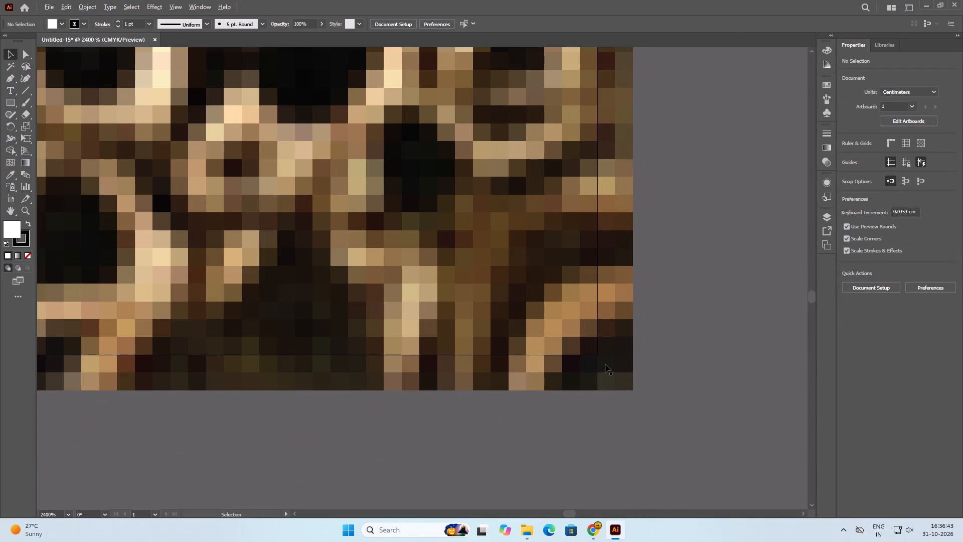
pyautogui.click(606, 366)
pyautogui.keyDown('alt'); pyautogui.moveTo(632, 389); pyautogui.dragTo(607, 369); pyautogui.keyUp('alt')
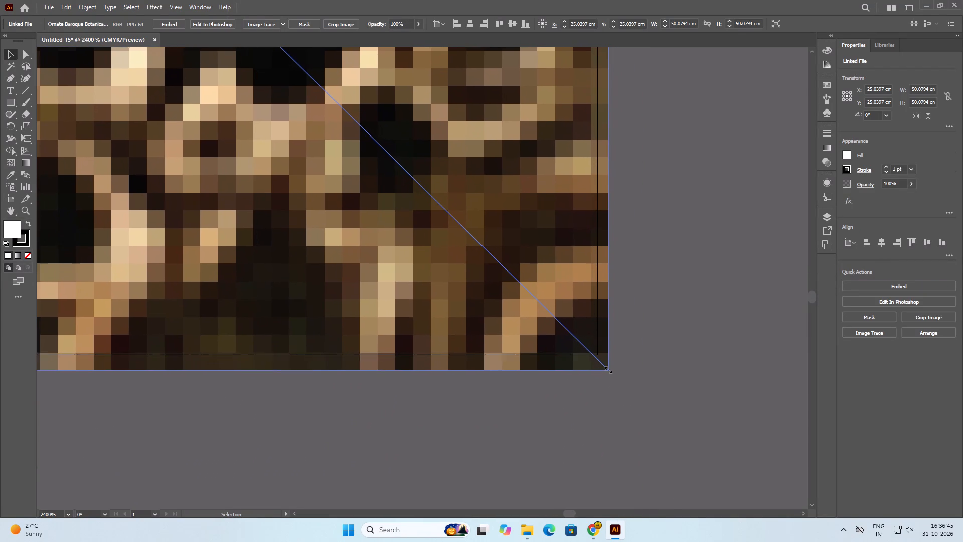
pyautogui.keyDown('alt'); pyautogui.moveTo(607, 369); pyautogui.dragTo(600, 359); pyautogui.keyUp('alt')
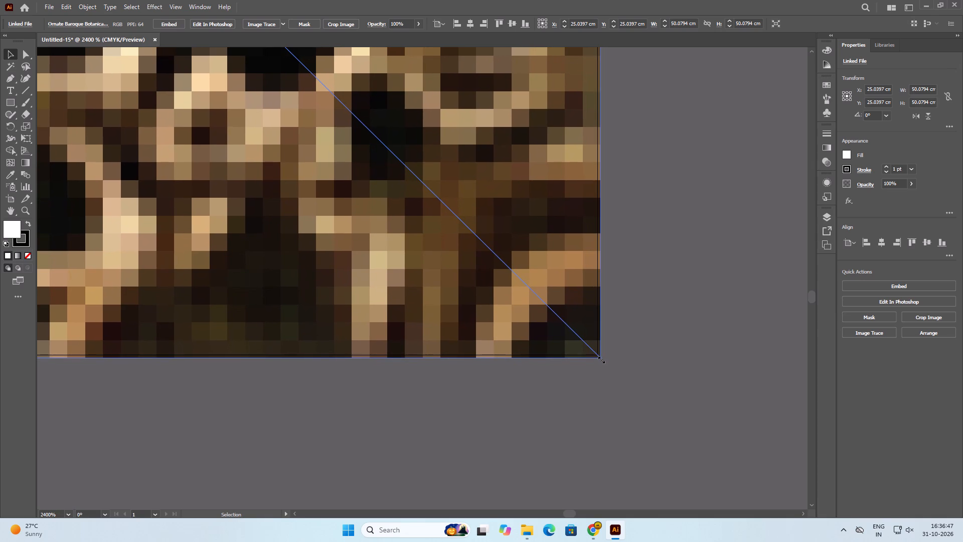
pyautogui.keyDown('alt'); pyautogui.moveTo(600, 359); pyautogui.dragTo(600, 358); pyautogui.keyUp('alt')
pyautogui.click(673, 358)
pyautogui.hotkey('ctrl', '0')
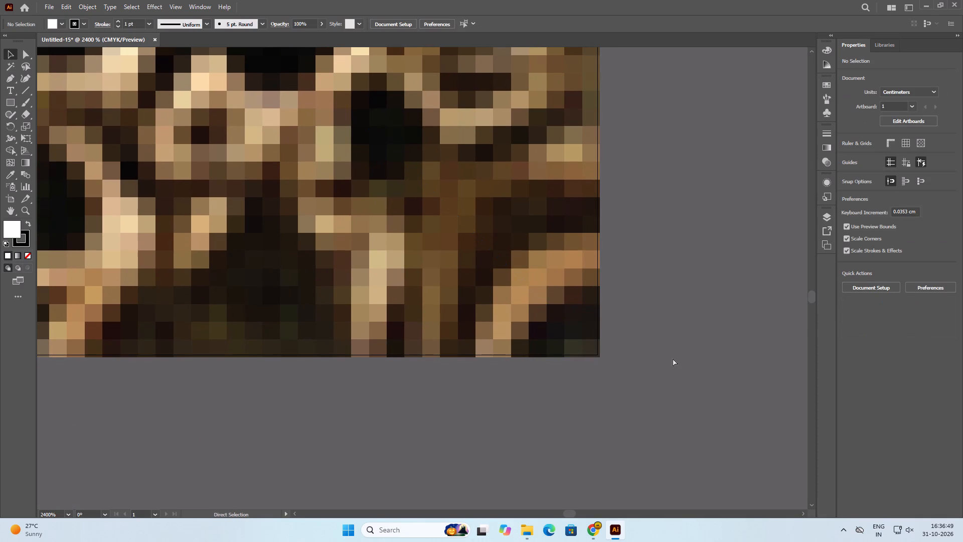
pyautogui.click(673, 358)
# Image-trace the floral image with the High Fidelity Photo preset.
pyautogui.click(311, 161)
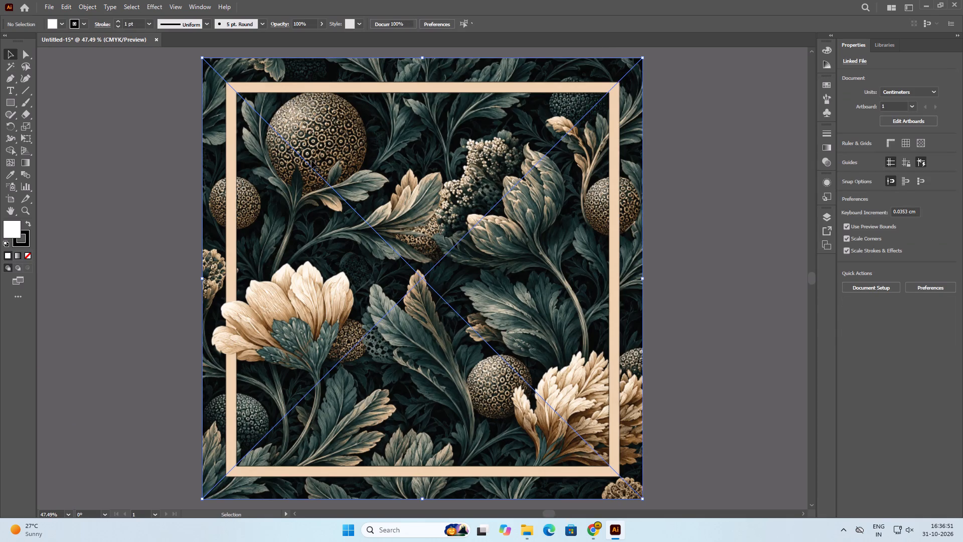
pyautogui.click(284, 23)
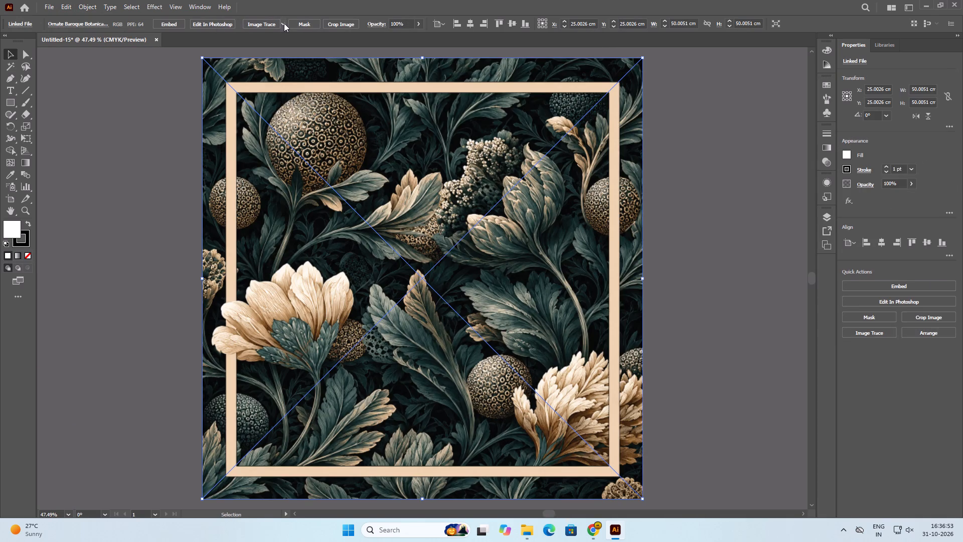
pyautogui.click(304, 59)
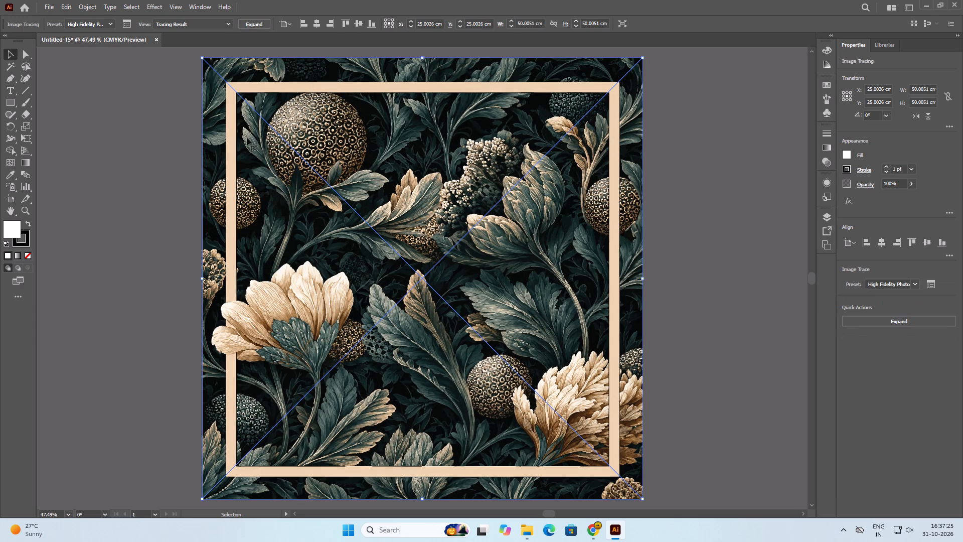
pyautogui.click(687, 244)
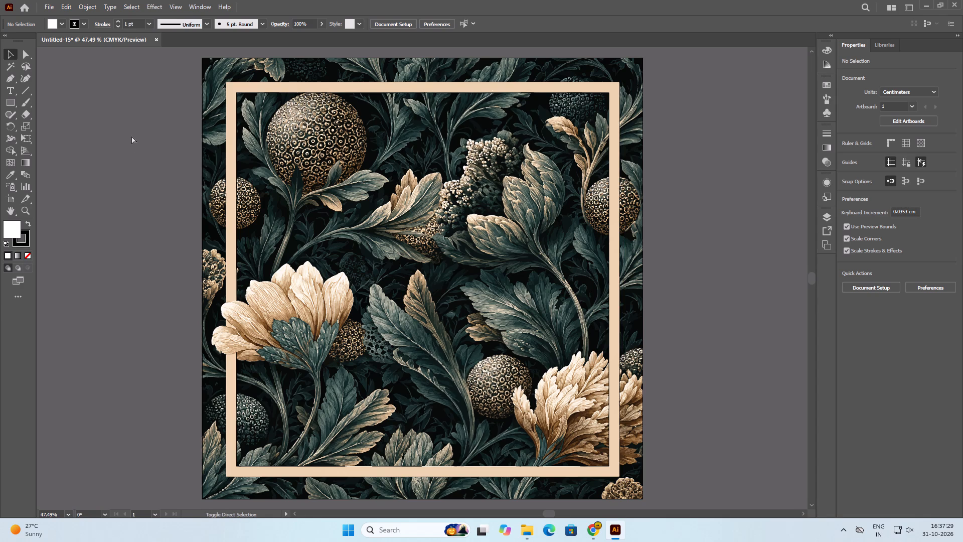
# Save the document as Illustrator file new 17 in the NEW CAD FILE folder, with the Illustrator 2020 version.
pyautogui.hotkey('ctrl', 'shift', 's')
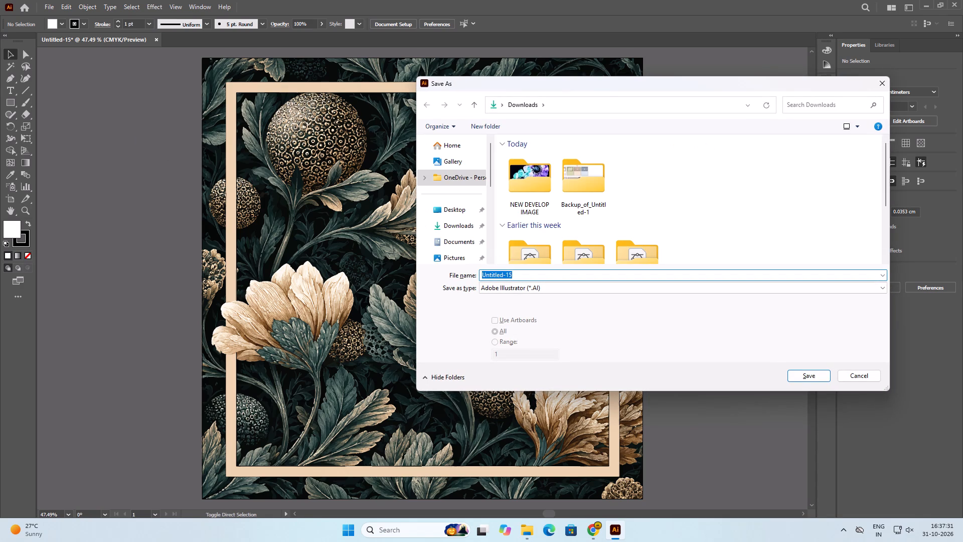
pyautogui.scroll(-6, 443, 211)
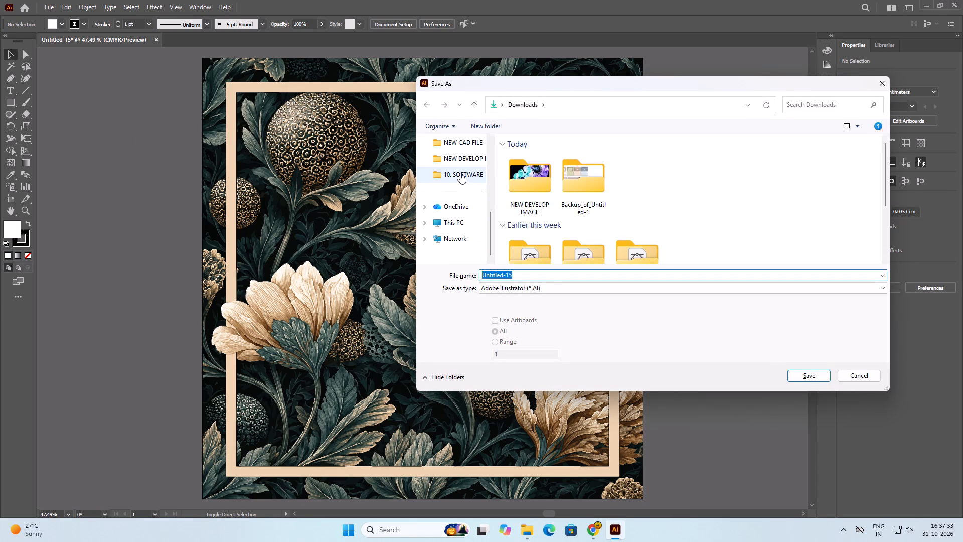
pyautogui.click(466, 145)
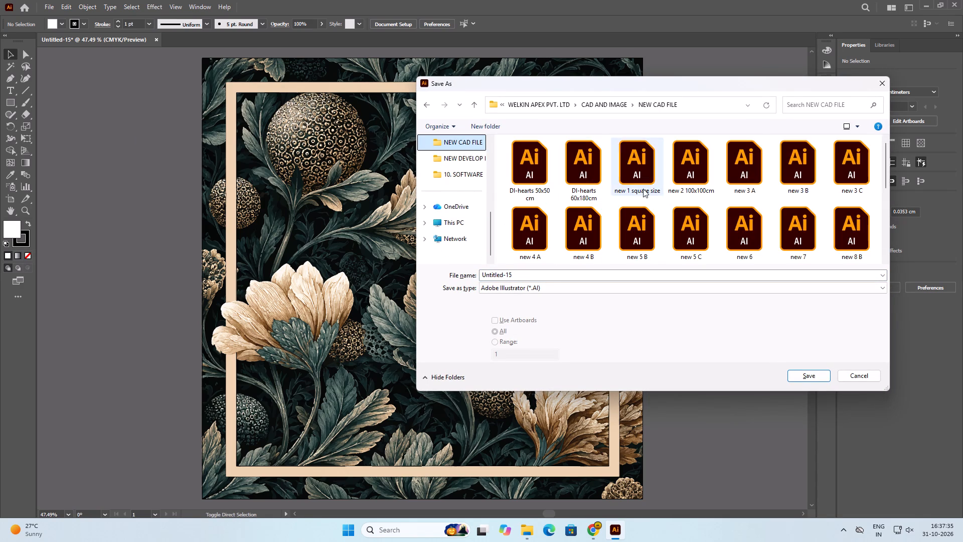
pyautogui.scroll(-4, 691, 202)
pyautogui.click(596, 152)
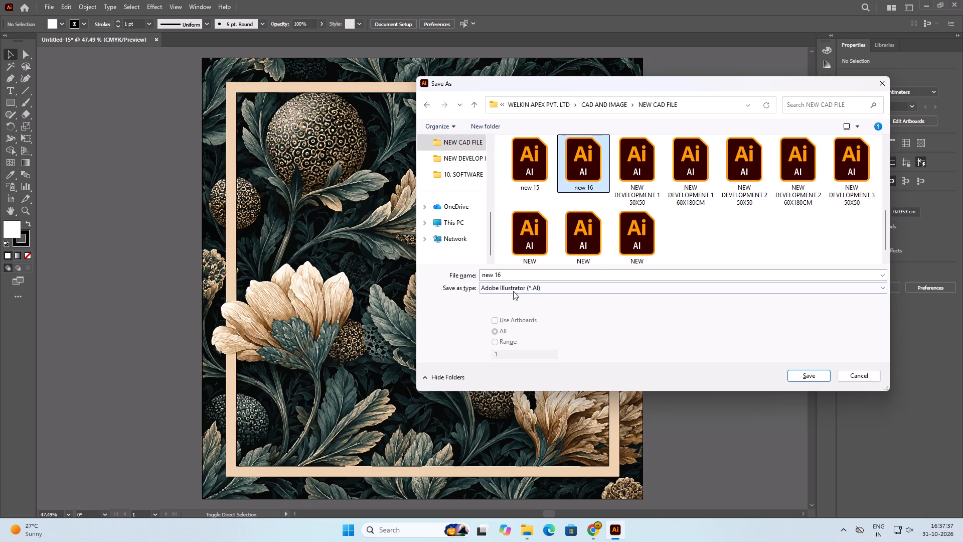
pyautogui.click(510, 280)
pyautogui.click(510, 275)
pyautogui.press('BackSpace')
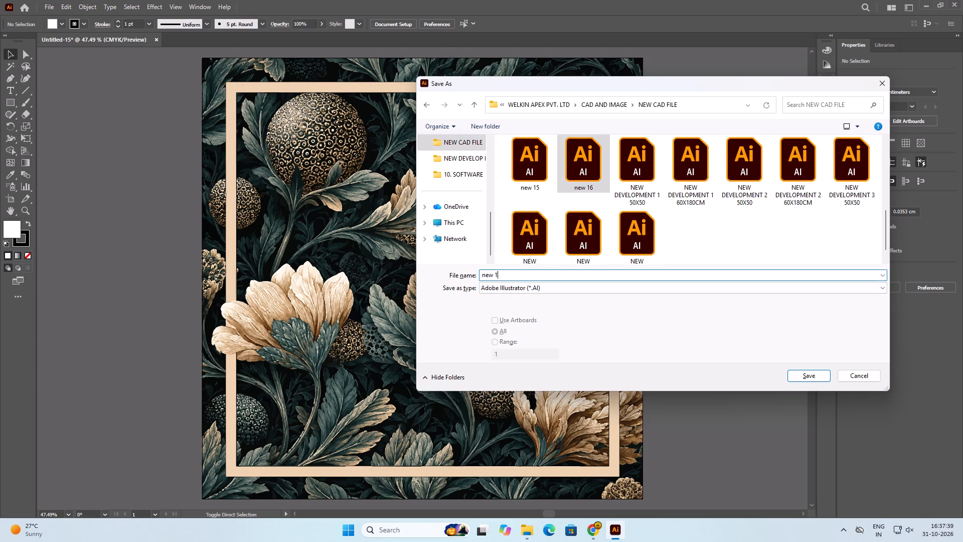
pyautogui.press('7')
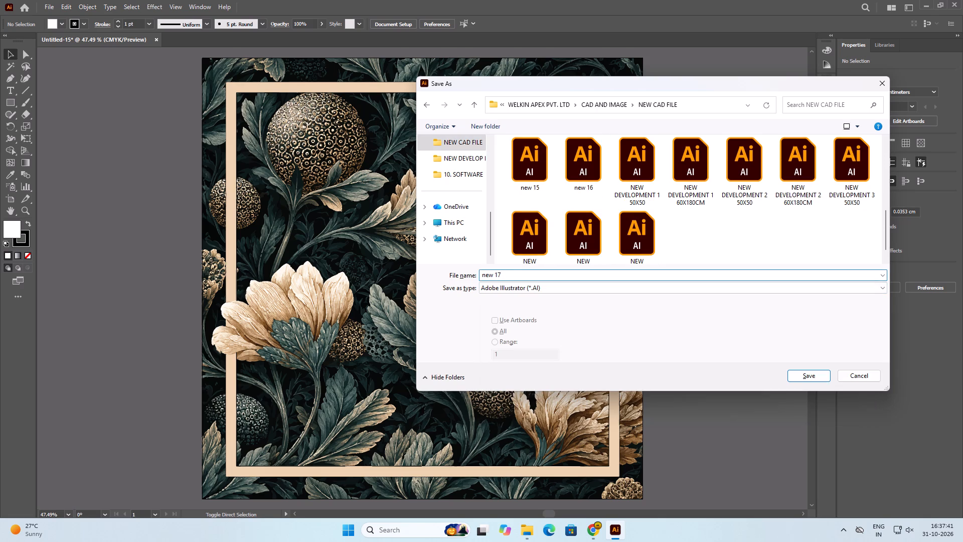
pyautogui.click(813, 379)
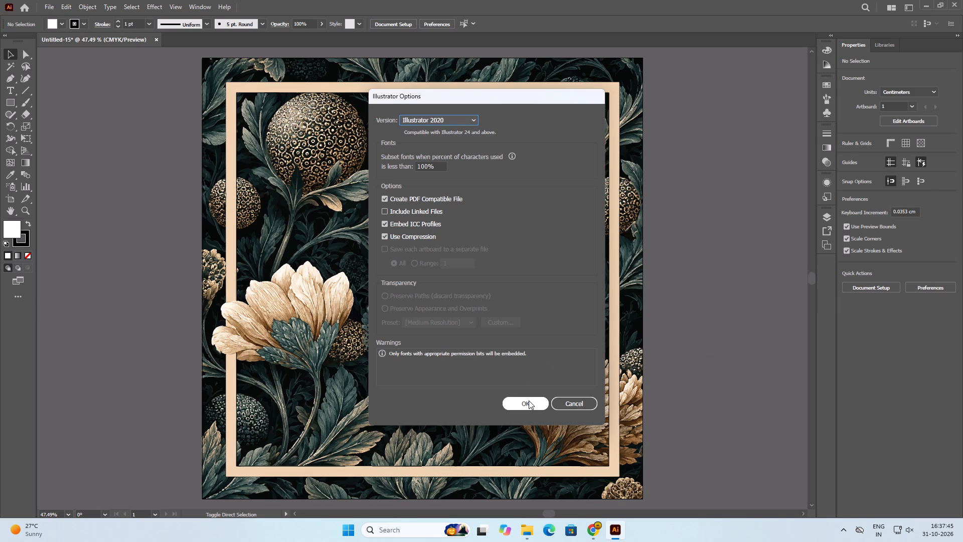
pyautogui.click(529, 401)
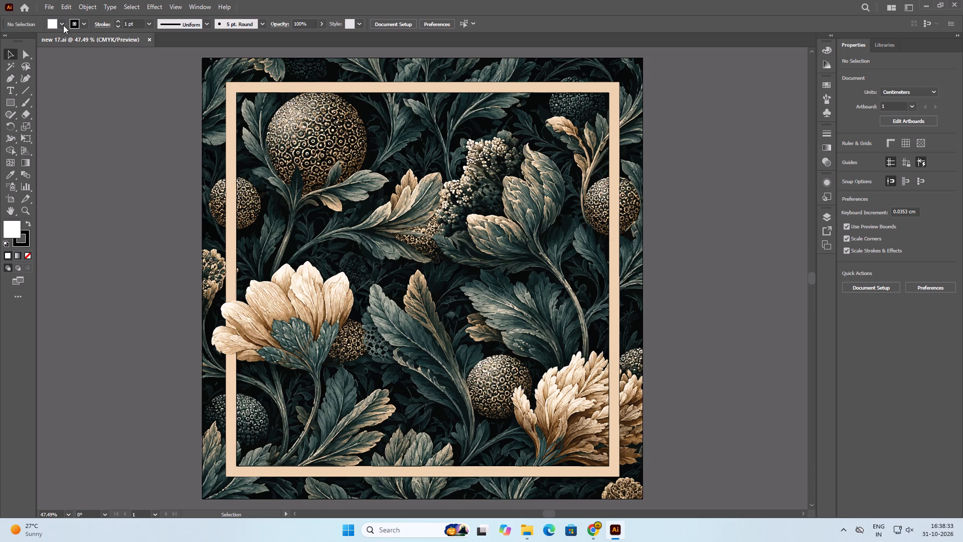
# Export the floral artwork as JPEG new 17 in CMYK at medium quality 5 and 300 ppi, and close the document.
pyautogui.click(53, 9)
pyautogui.click(90, 221)
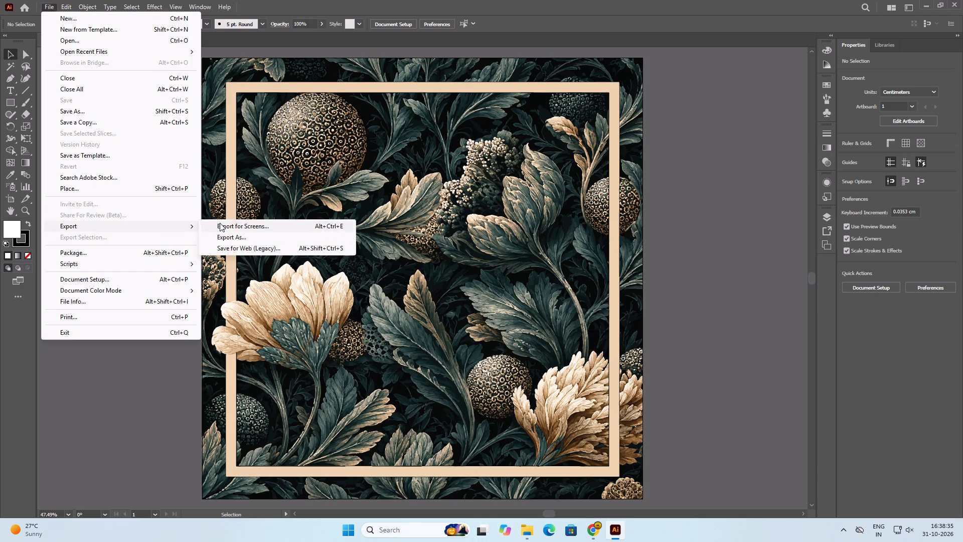
pyautogui.click(218, 233)
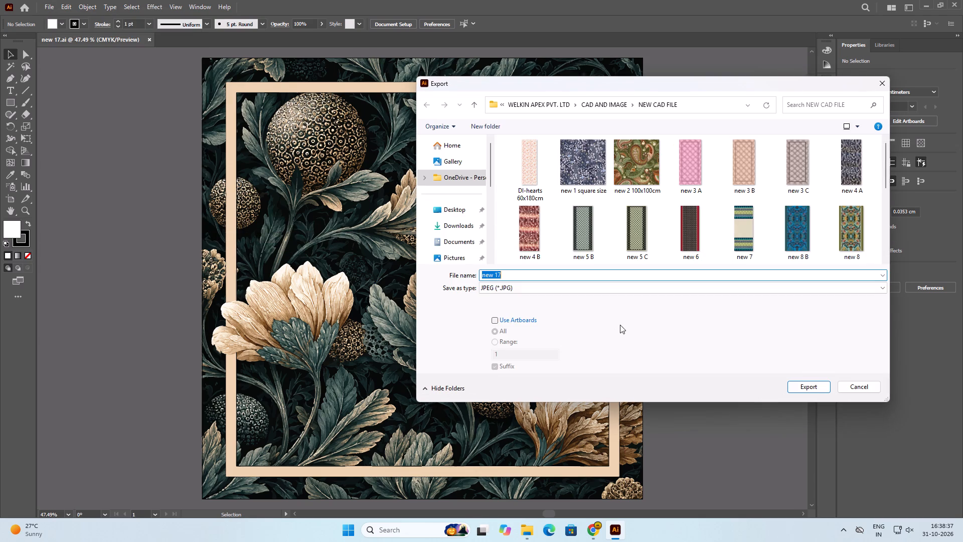
pyautogui.click(805, 388)
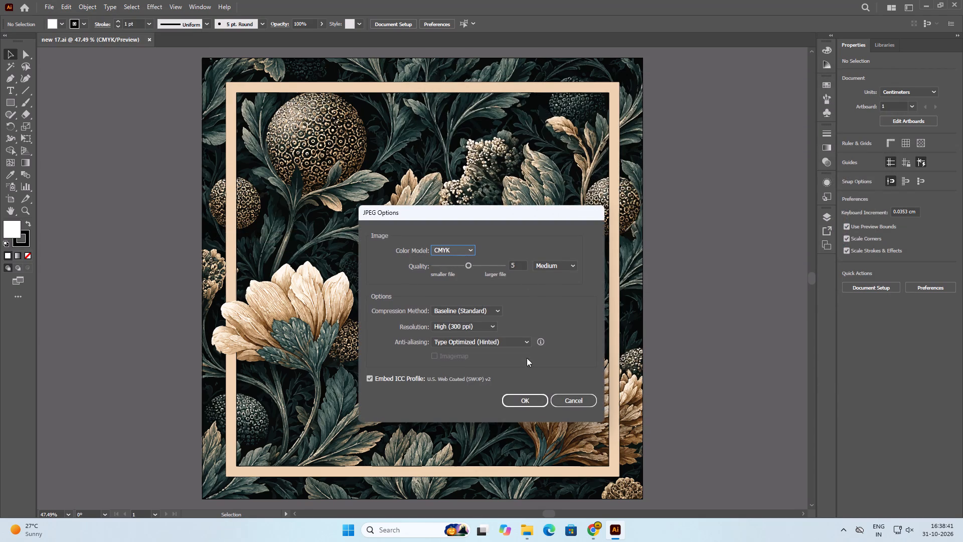
pyautogui.click(534, 396)
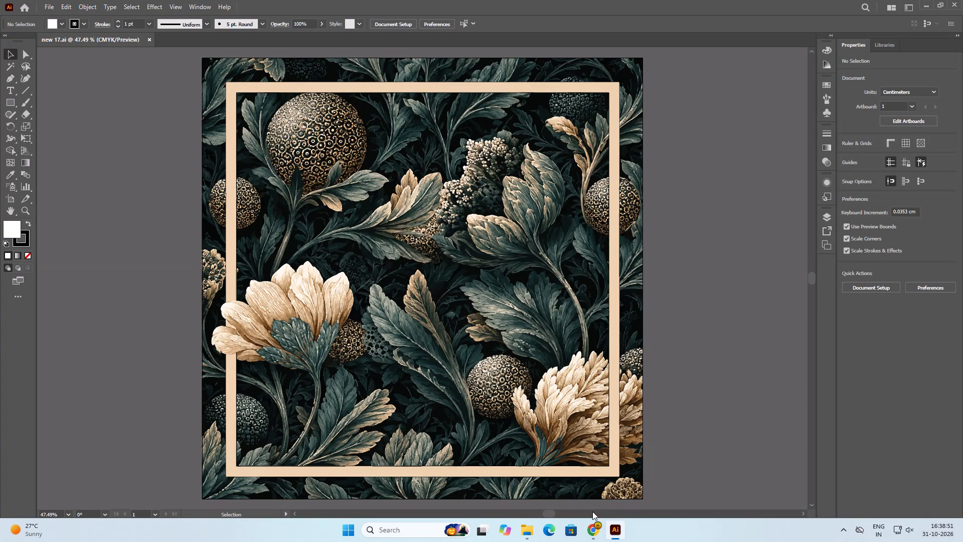
pyautogui.click(150, 40)
pyautogui.click(586, 533)
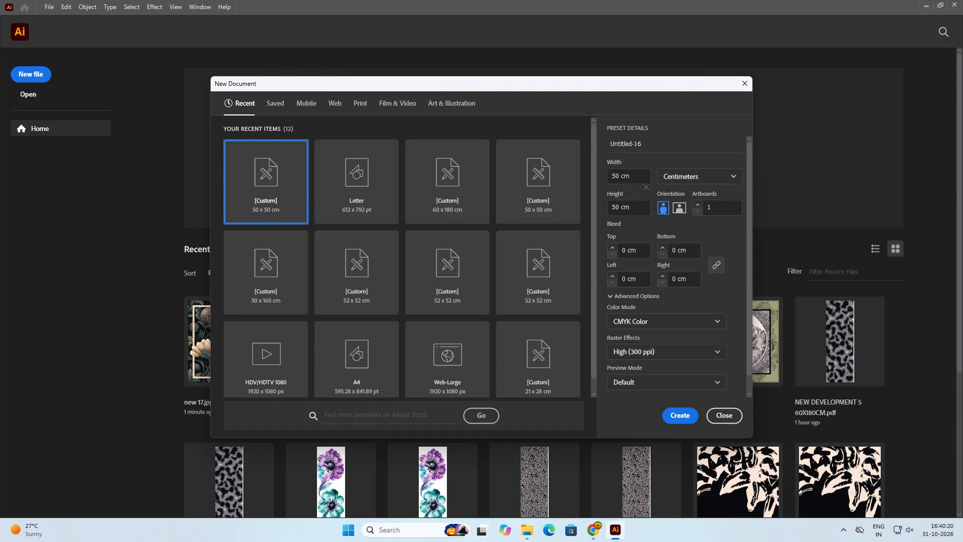
pyautogui.click(682, 421)
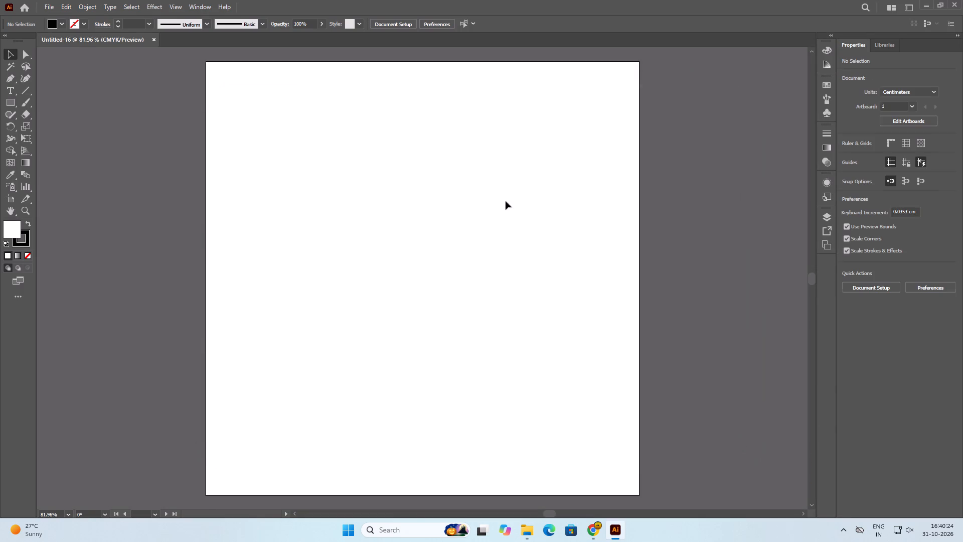
# Place the downloaded Vivid Geometric Cosmic Scarf Pattern image from Downloads at the artboard's upper-left corner.
pyautogui.hotkey('ctrl', 'shift', 'p')
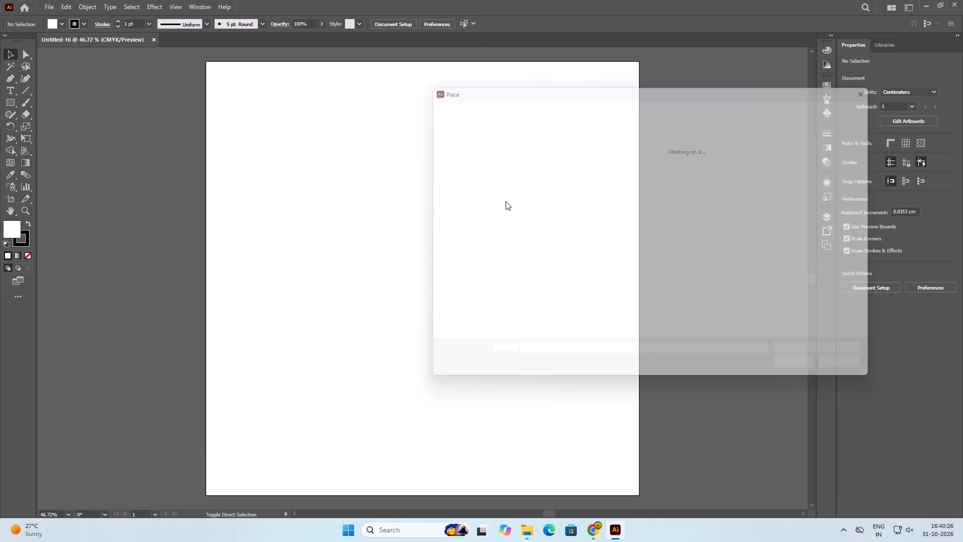
pyautogui.click(455, 228)
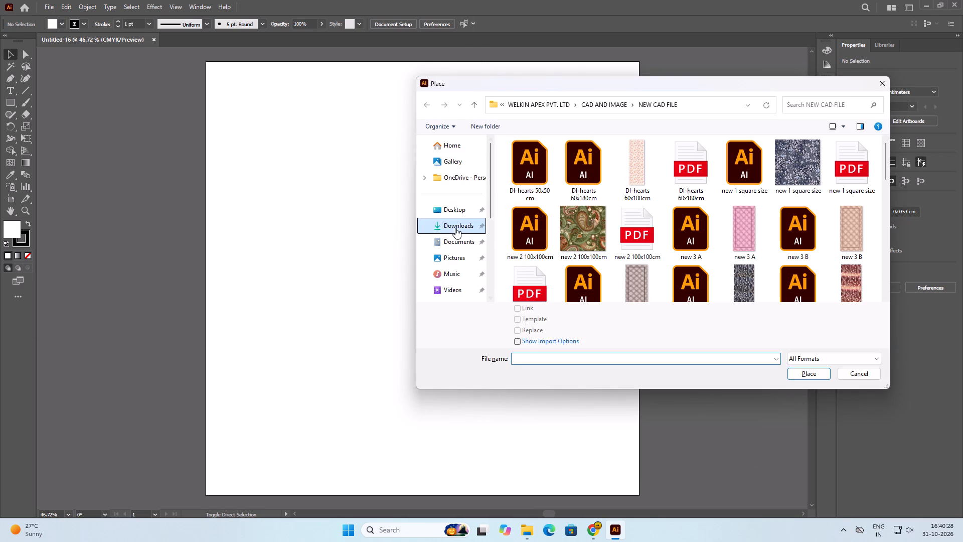
pyautogui.doubleClick(528, 191)
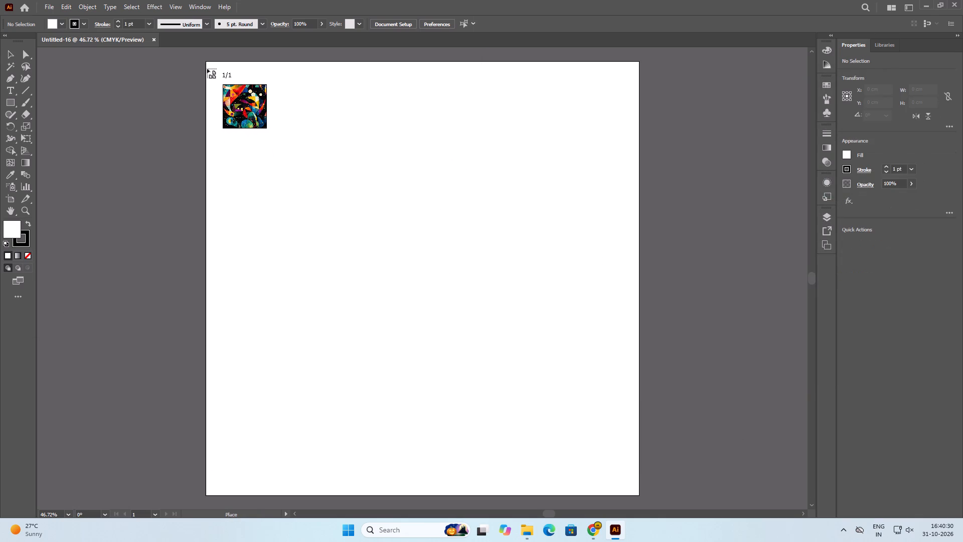
pyautogui.click(206, 61)
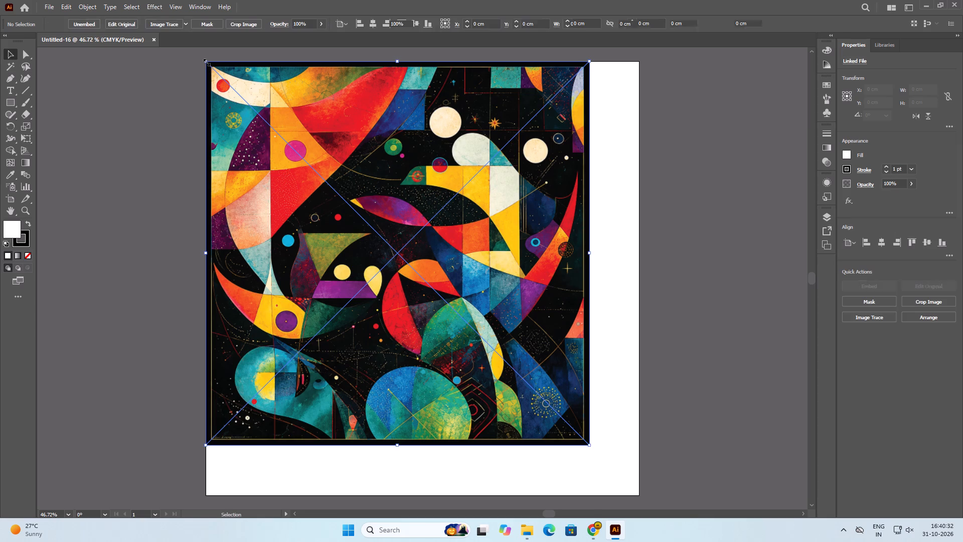
# Scale the placed geometric image proportionally from its lower-right corner to about 50 x 50 cm so it fills the artboard.
pyautogui.click(460, 25)
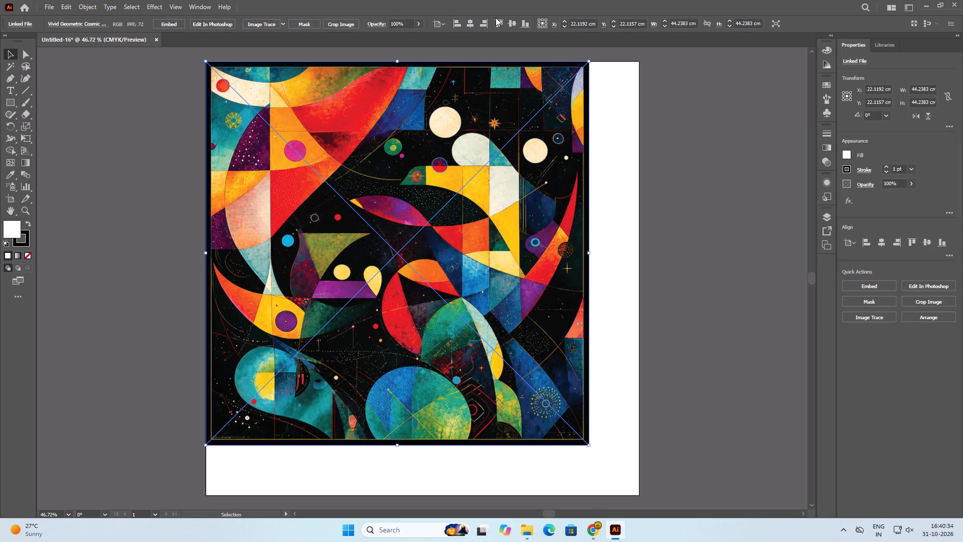
pyautogui.click(496, 18)
pyautogui.click(645, 417)
pyautogui.click(554, 430)
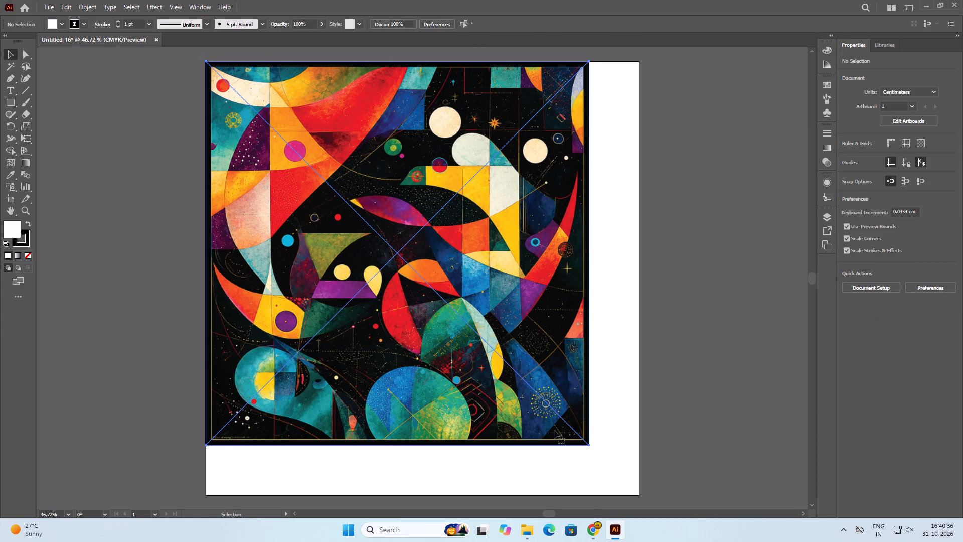
pyautogui.keyDown('shift'); pyautogui.moveTo(588, 445); pyautogui.dragTo(637, 507); pyautogui.keyUp('shift')
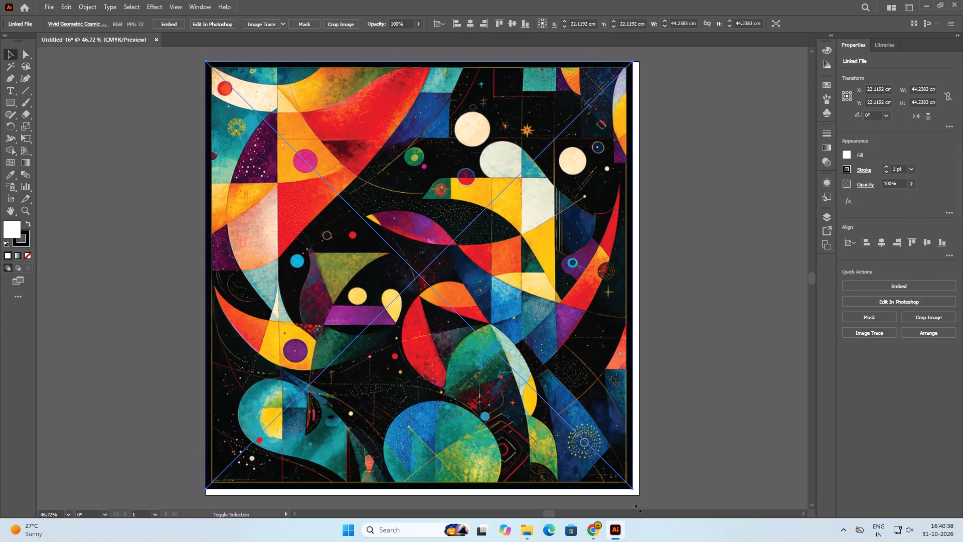
pyautogui.keyDown('shift'); pyautogui.moveTo(637, 507); pyautogui.dragTo(639, 504); pyautogui.keyUp('shift')
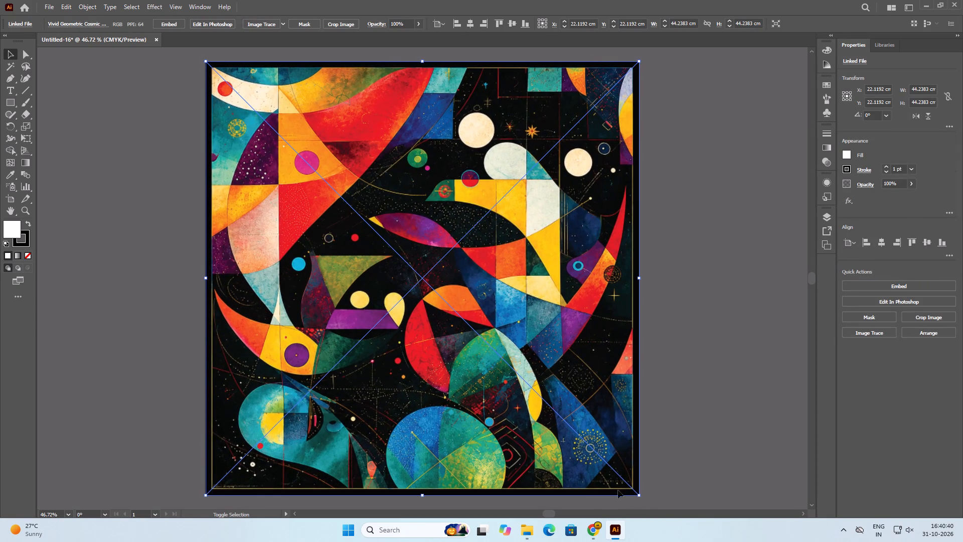
# Centre the scaled geometric image horizontally and vertically on the artboard.
pyautogui.click(461, 23)
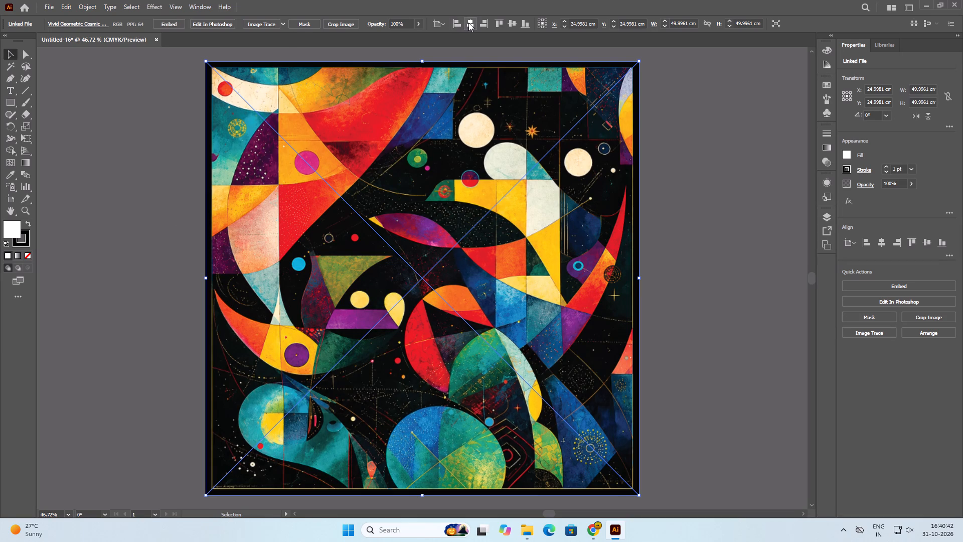
pyautogui.click(468, 23)
pyautogui.click(510, 25)
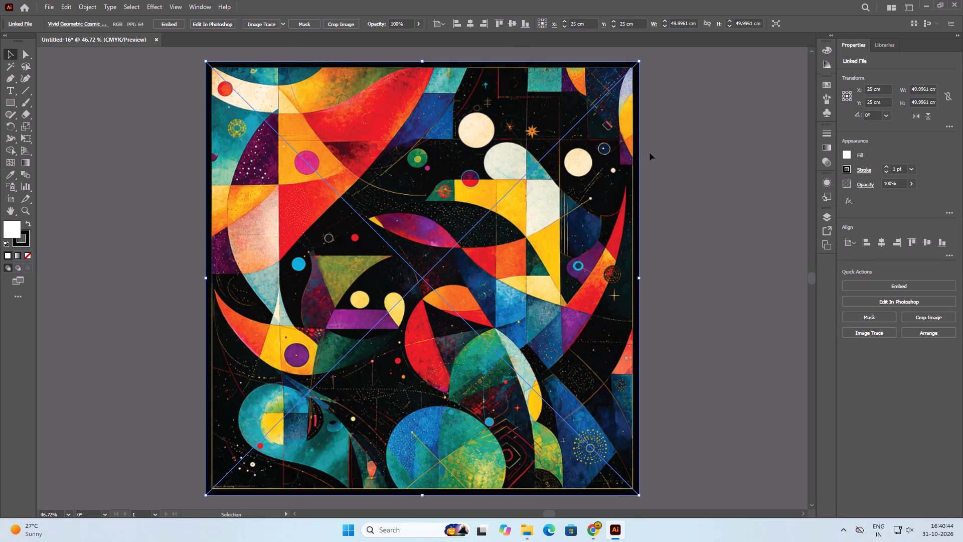
pyautogui.click(650, 153)
# Image Trace the geometric image with the High Fidelity Photo preset.
pyautogui.click(554, 153)
pyautogui.click(281, 25)
pyautogui.click(303, 59)
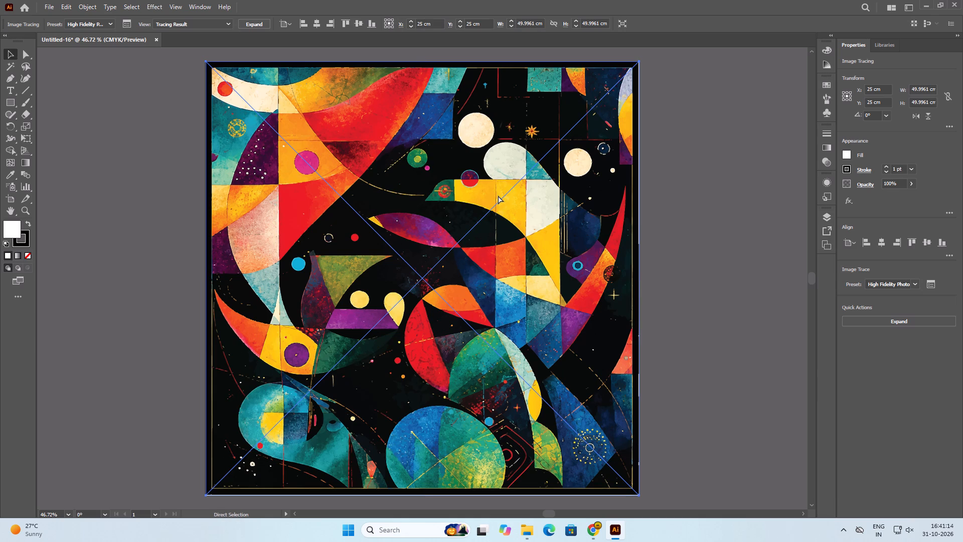
# Save the document as new 18 in the NEW CAD FILE folder in Adobe Illustrator format with Illustrator 2020 compatibility.
pyautogui.hotkey('ctrl', 'shift', 's')
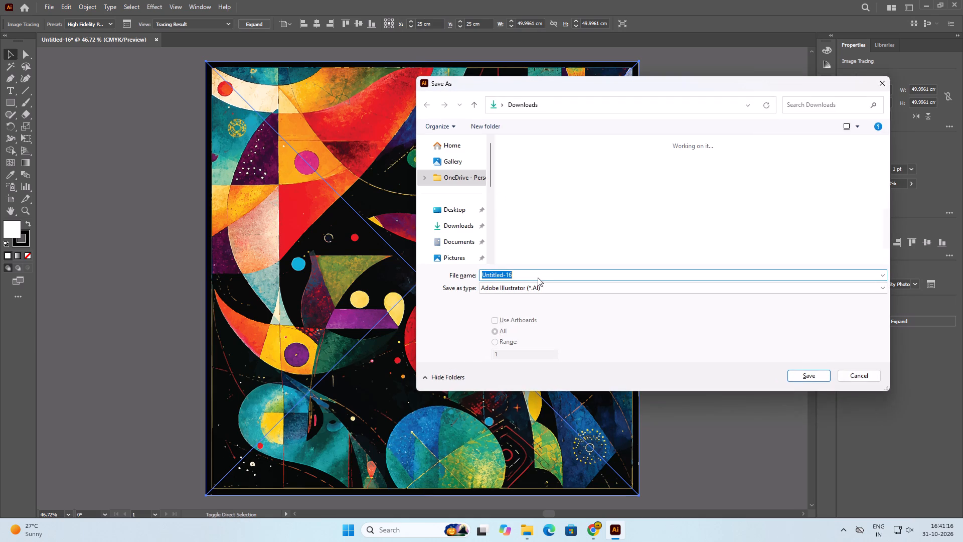
pyautogui.scroll(-6, 591, 212)
pyautogui.scroll(-7, 449, 226)
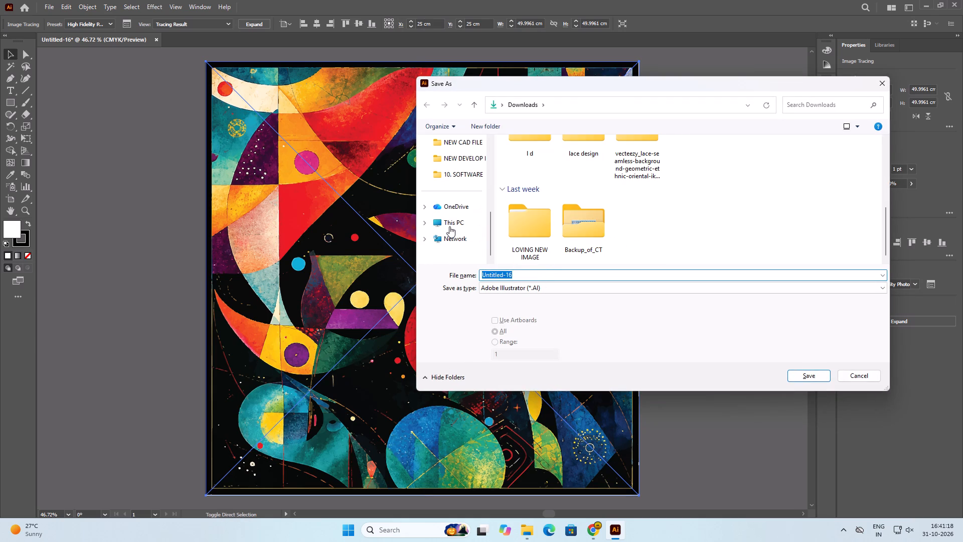
pyautogui.click(452, 147)
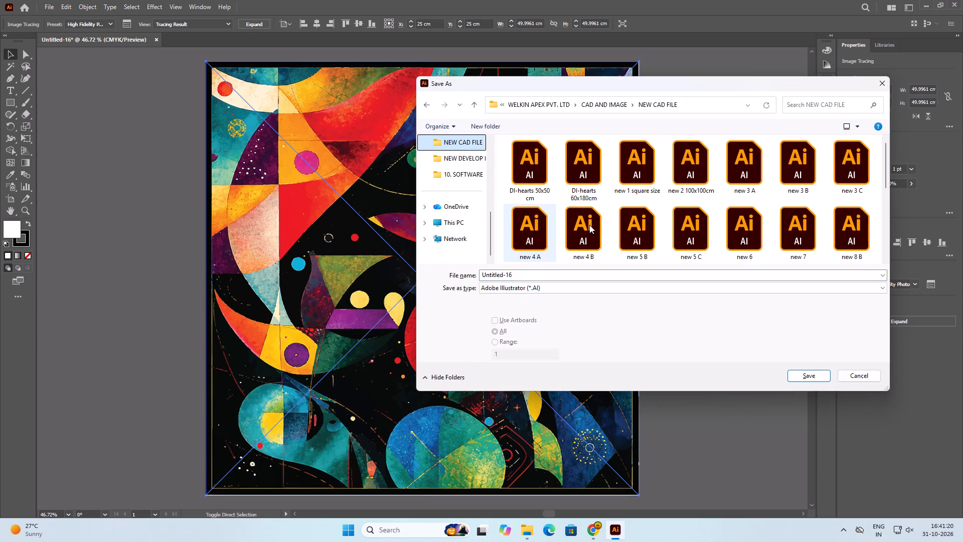
pyautogui.click(619, 224)
pyautogui.scroll(-7, 595, 245)
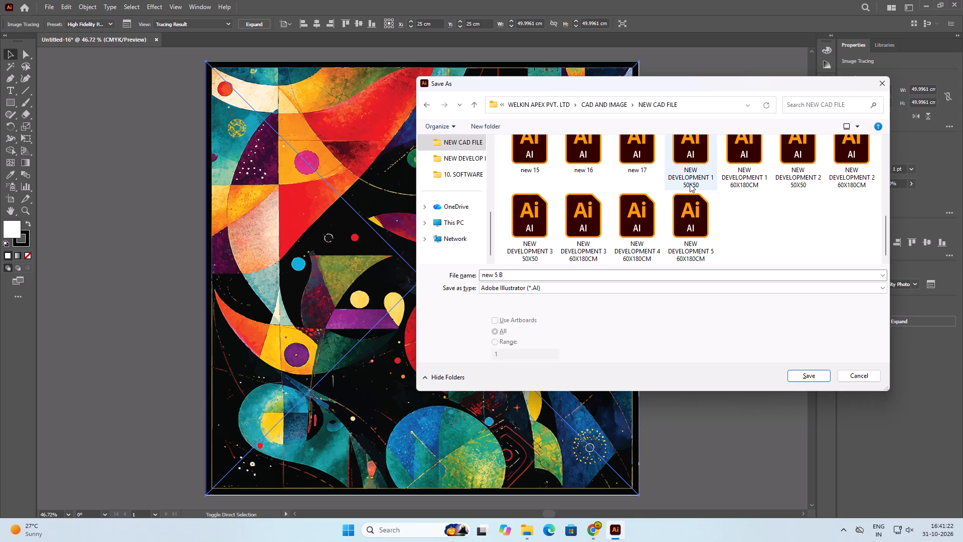
pyautogui.click(635, 158)
pyautogui.doubleClick(504, 273)
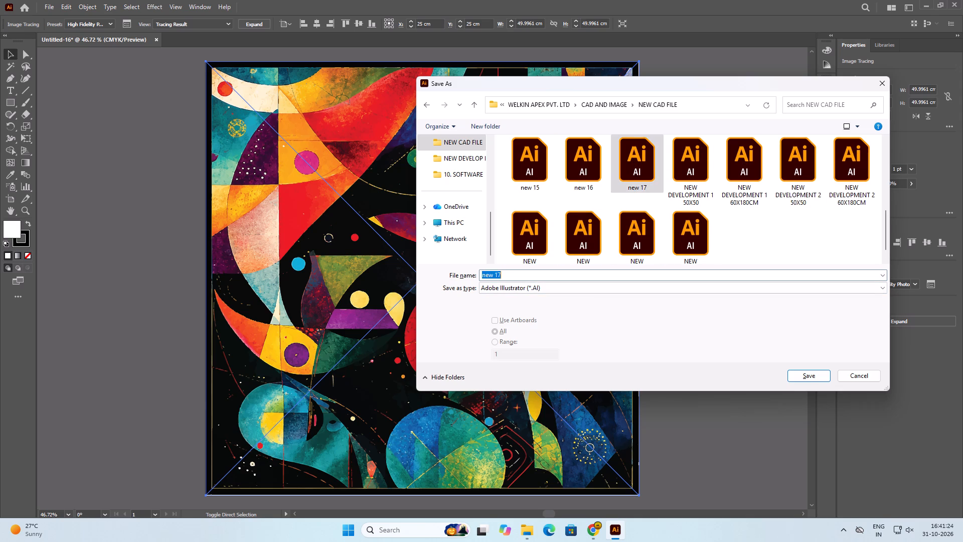
pyautogui.click(504, 273)
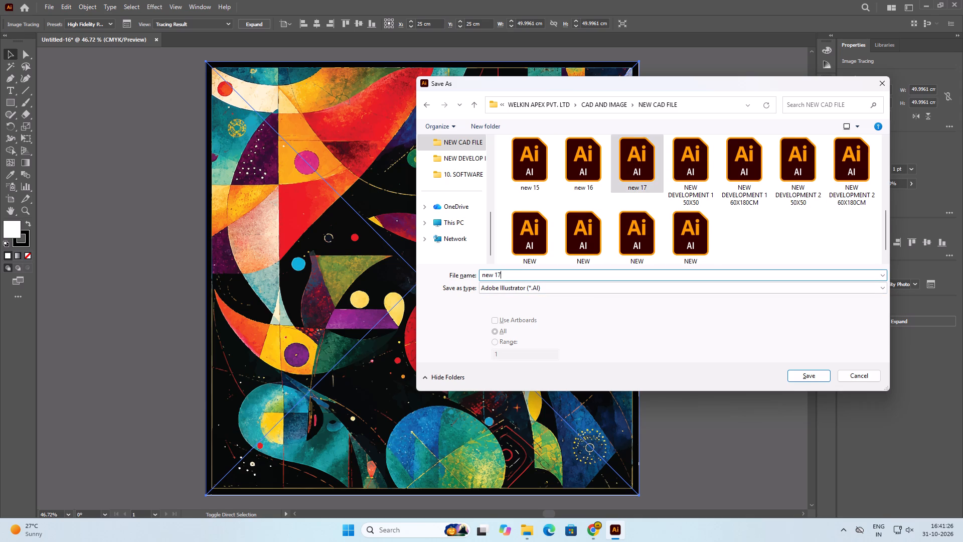
pyautogui.press('BackSpace')
pyautogui.press('8')
pyautogui.click(816, 375)
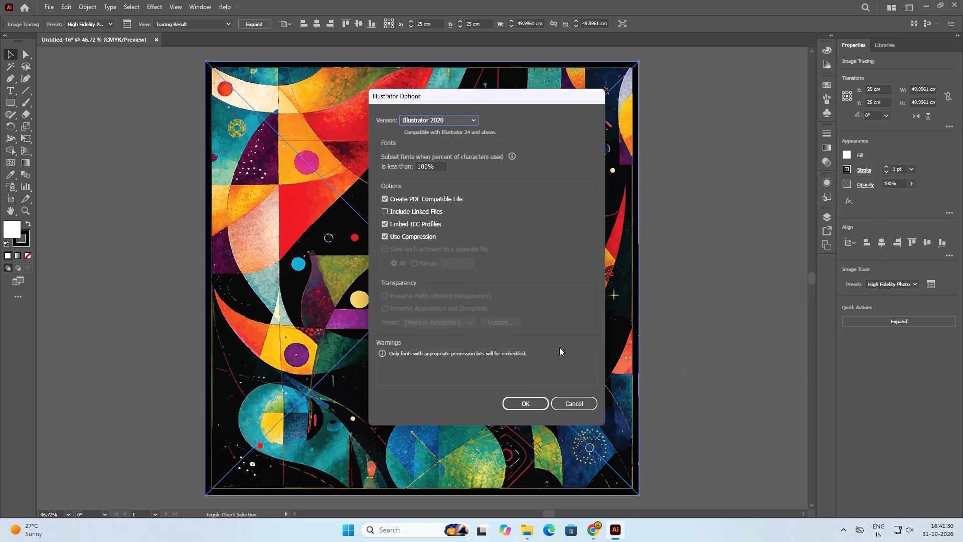
pyautogui.click(537, 408)
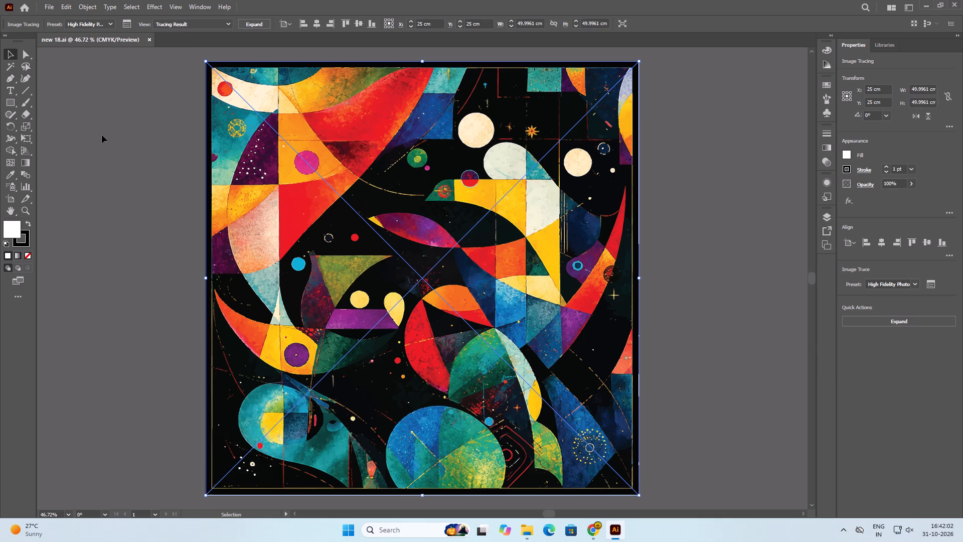
# Export the artwork as the JPEG new 18 in NEW CAD FILE, using CMYK, medium quality 5 and 300 ppi.
pyautogui.click(51, 3)
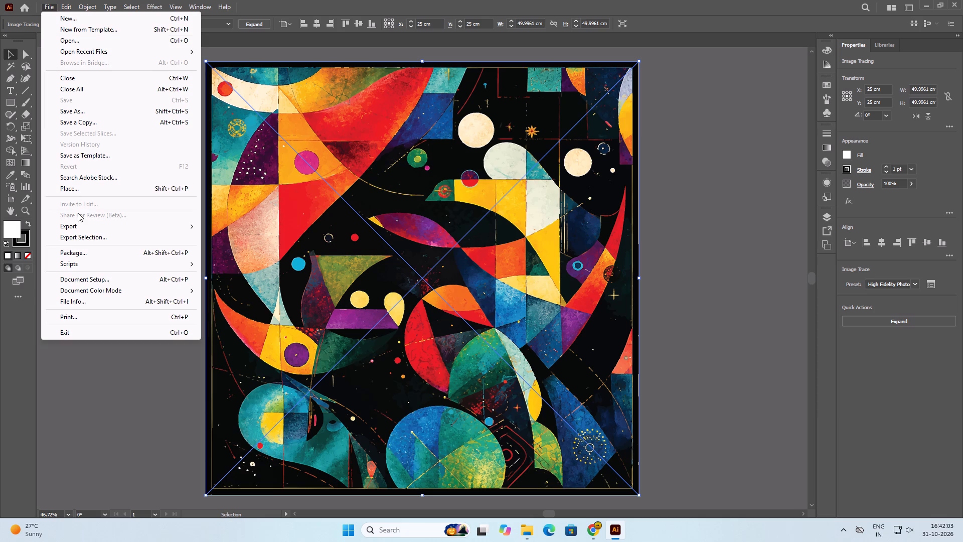
pyautogui.click(240, 237)
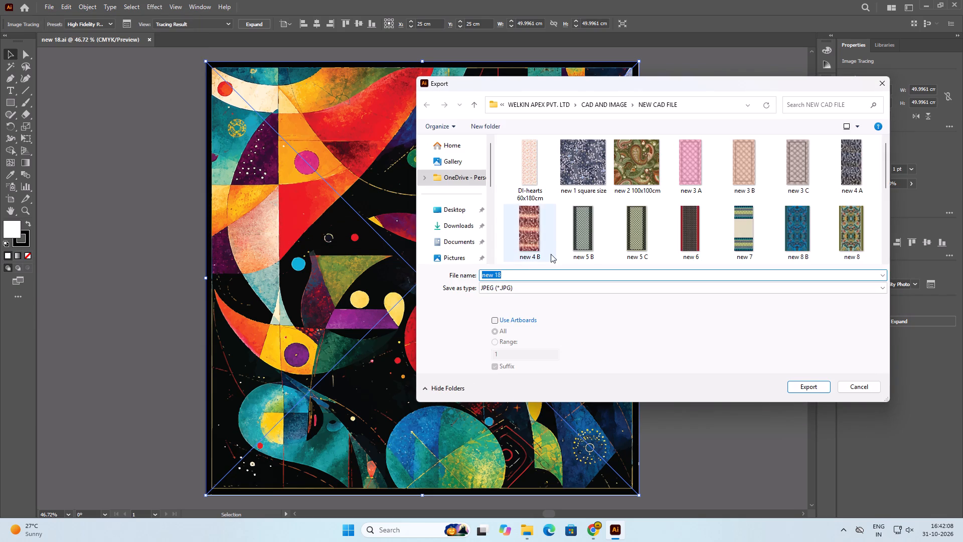
pyautogui.scroll(-10, 552, 245)
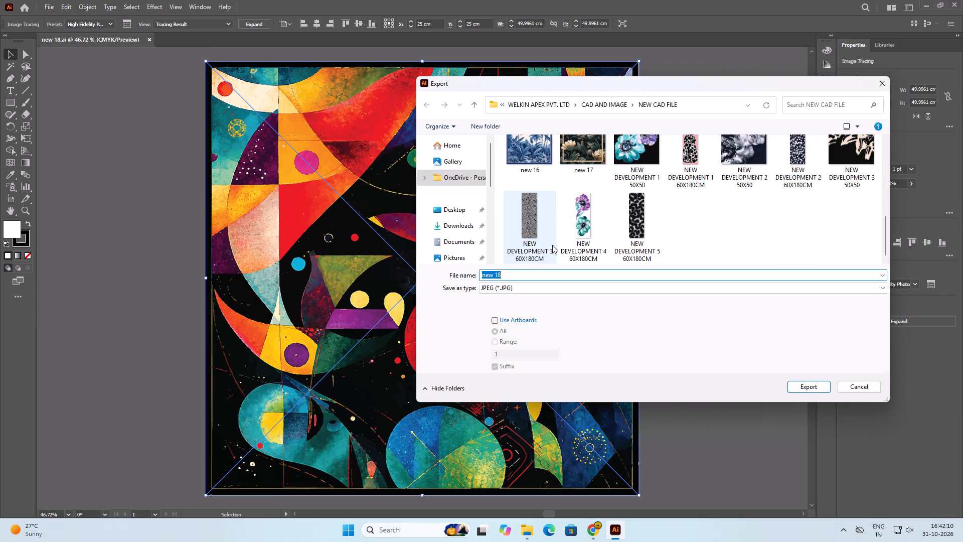
pyautogui.scroll(6, 552, 245)
pyautogui.scroll(-6, 552, 245)
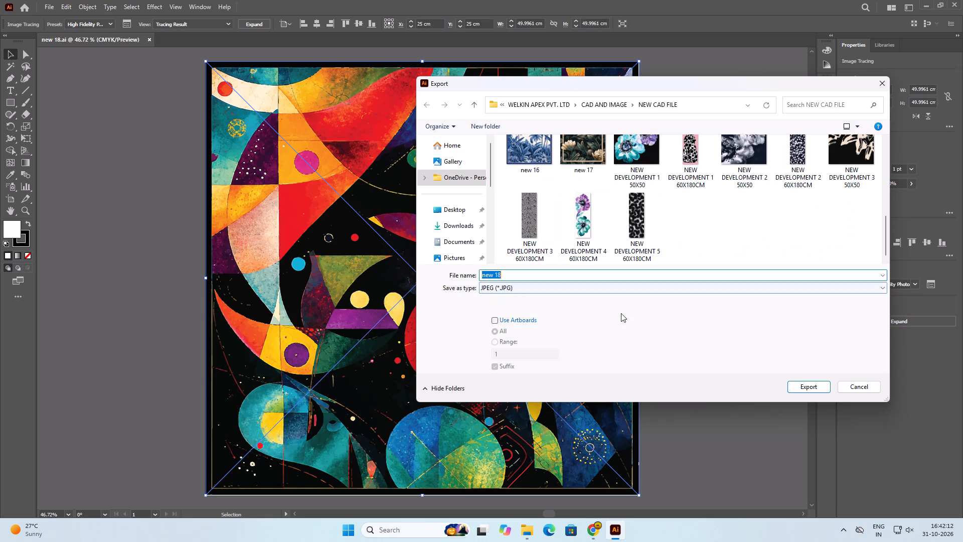
pyautogui.click(799, 382)
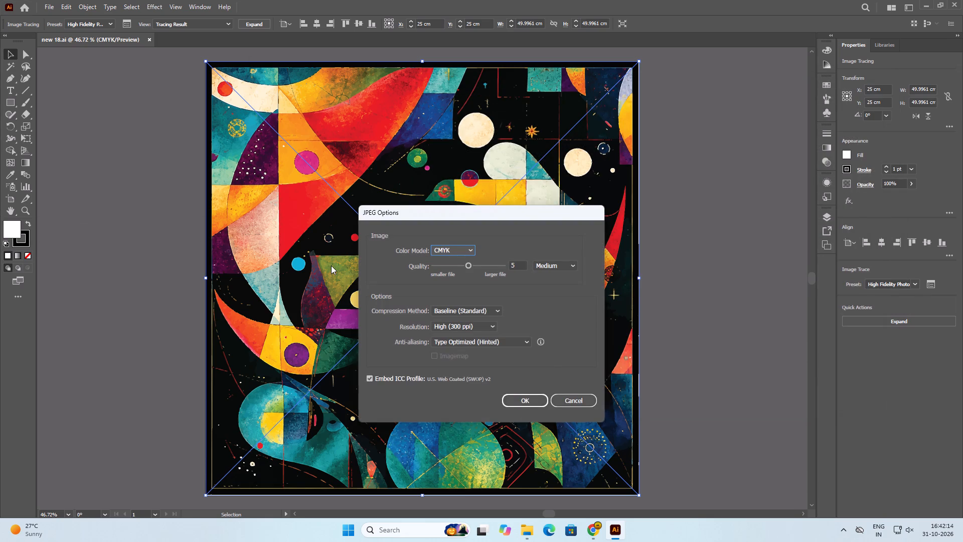
pyautogui.click(518, 403)
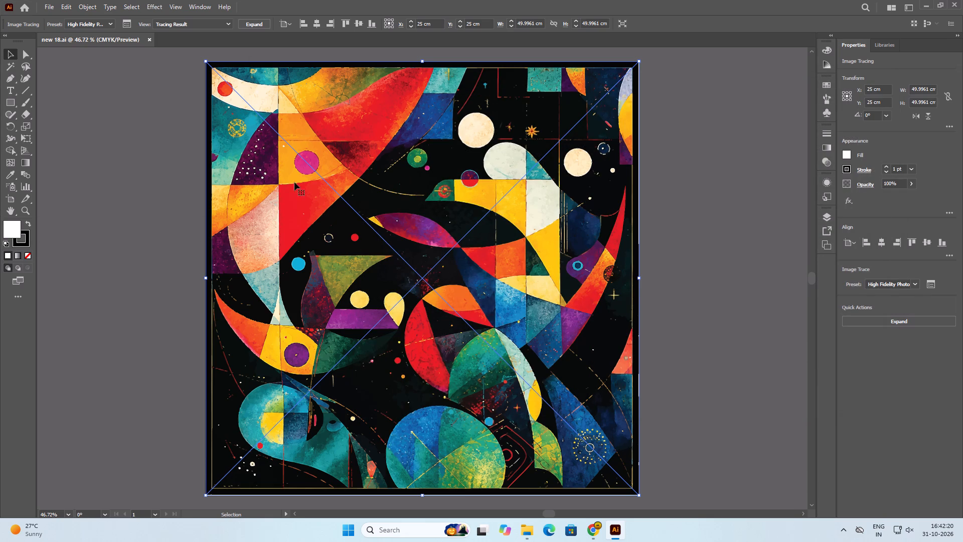
pyautogui.click(176, 292)
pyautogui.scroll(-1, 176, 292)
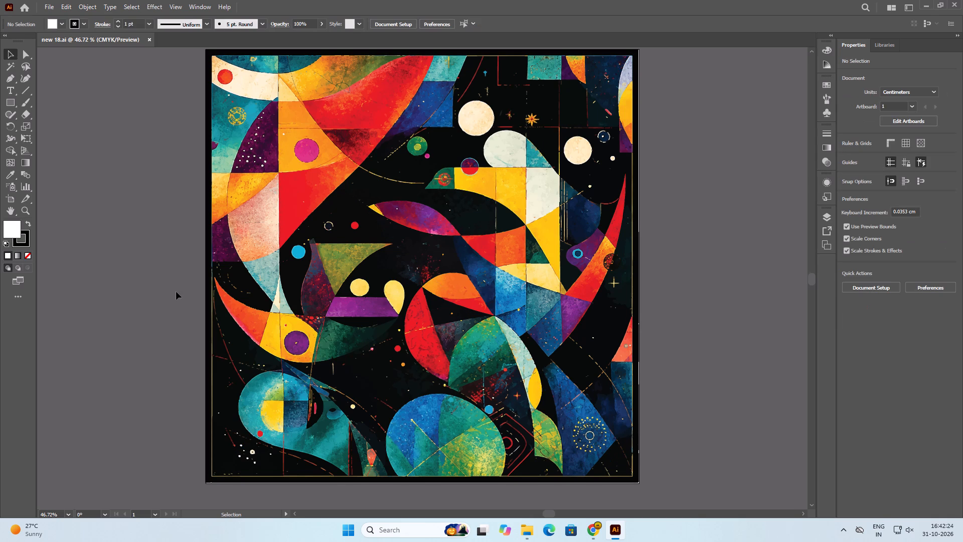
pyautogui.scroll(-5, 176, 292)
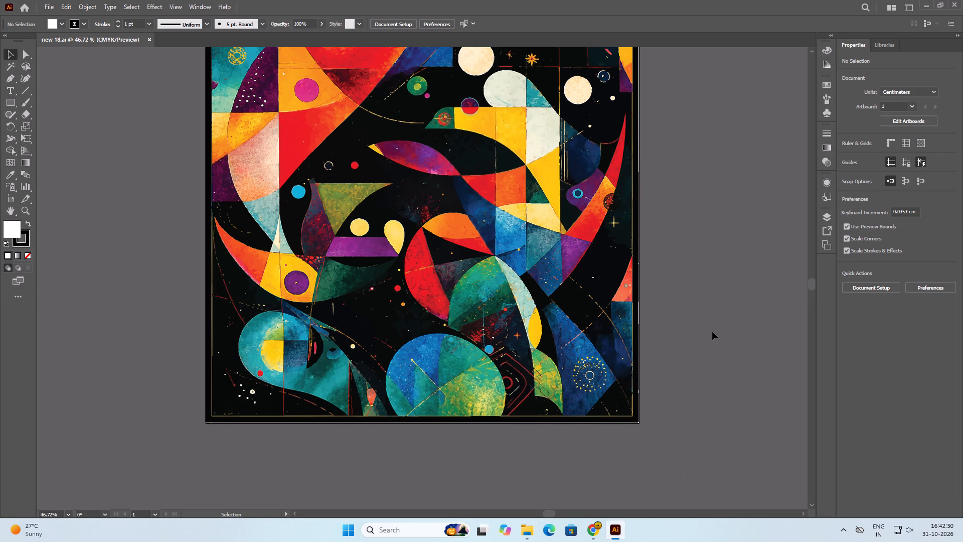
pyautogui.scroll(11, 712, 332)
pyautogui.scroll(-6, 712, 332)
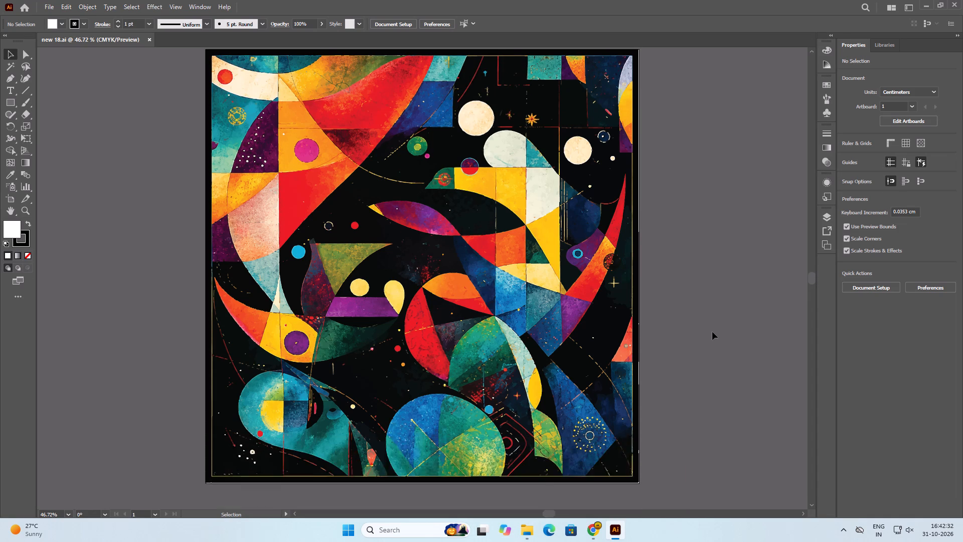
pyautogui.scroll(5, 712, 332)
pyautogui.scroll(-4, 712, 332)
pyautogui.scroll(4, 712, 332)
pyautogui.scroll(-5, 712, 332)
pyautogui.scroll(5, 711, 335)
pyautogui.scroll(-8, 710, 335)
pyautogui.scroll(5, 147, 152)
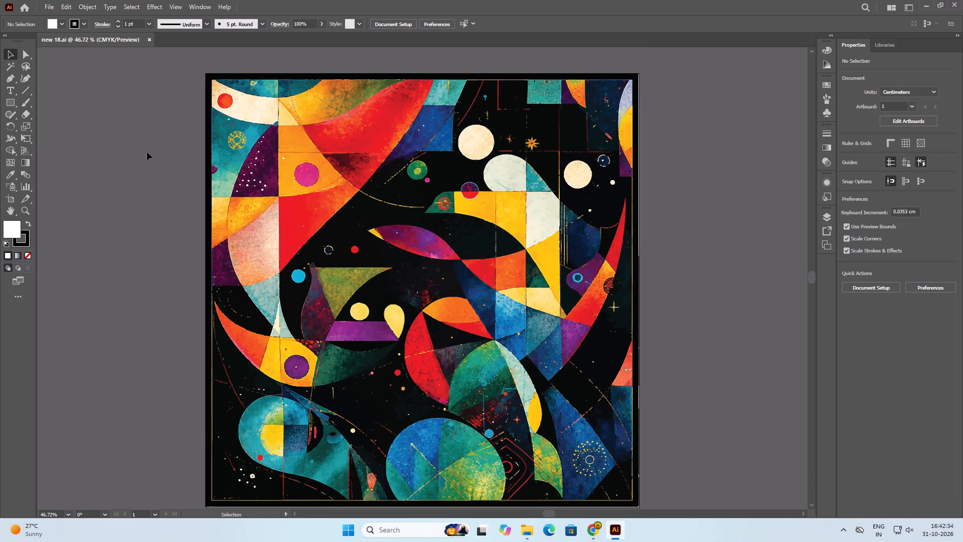
# Switch to Chrome, return from RUBINA to the Pyaar FW 26-27 collection and open the TURCHESE product page.
pyautogui.click(529, 528)
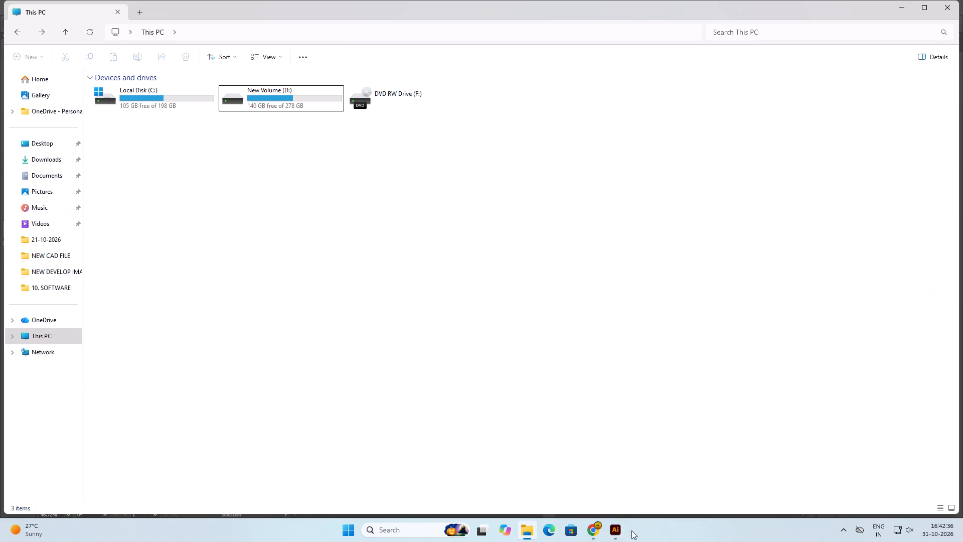
pyautogui.click(602, 532)
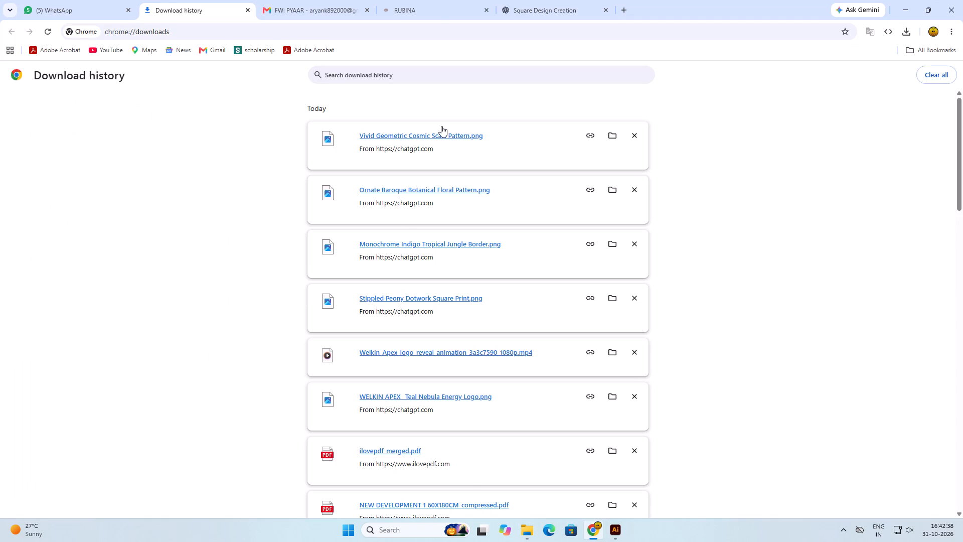
pyautogui.click(433, 0)
pyautogui.click(516, 0)
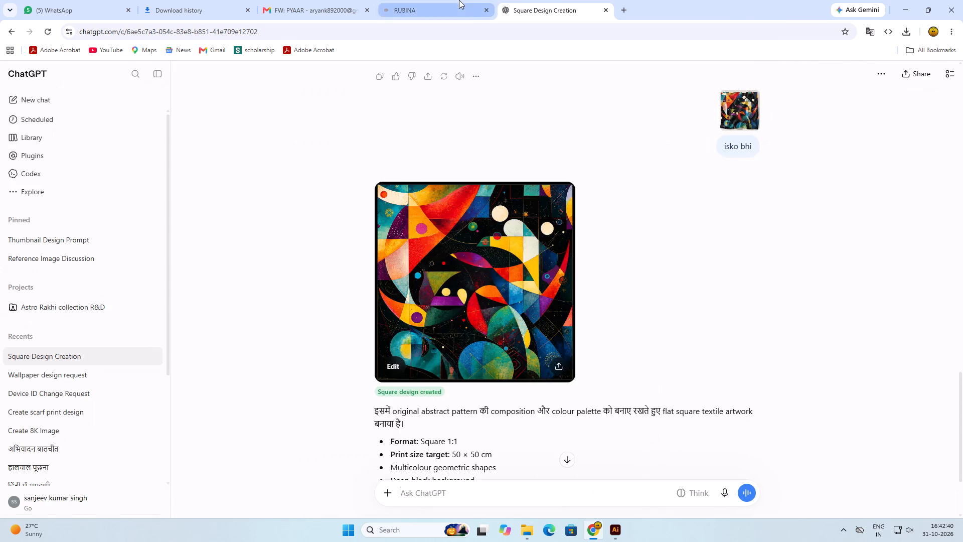
pyautogui.click(459, 0)
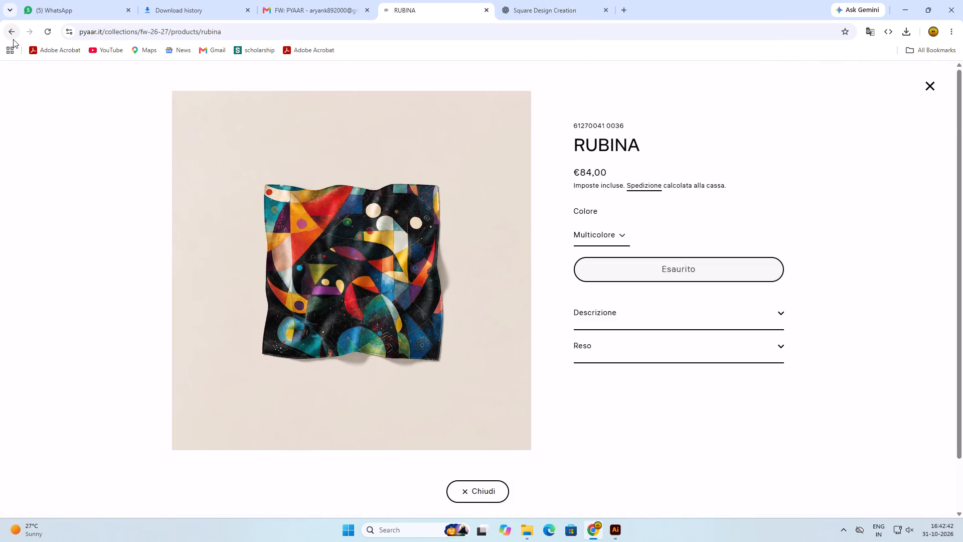
pyautogui.click(13, 39)
pyautogui.scroll(-4, 442, 237)
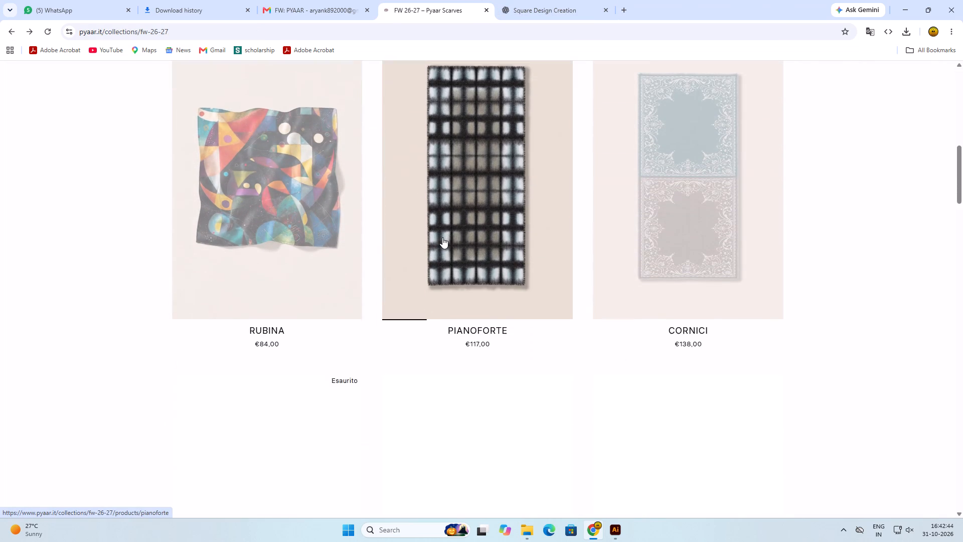
pyautogui.scroll(-5, 442, 237)
pyautogui.click(265, 226)
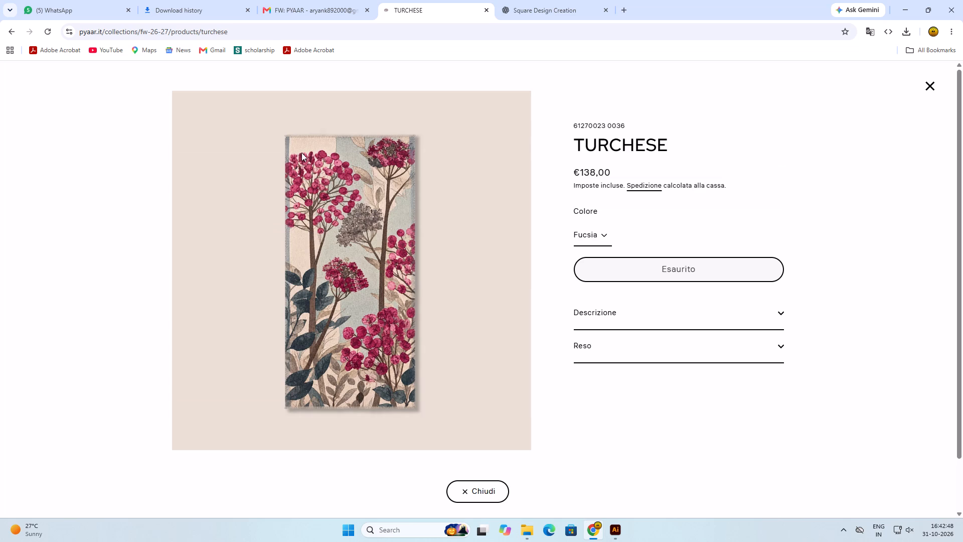
# Snip the full TURCHESE floral scarf from its product photo.
pyautogui.press('shift+super+s')
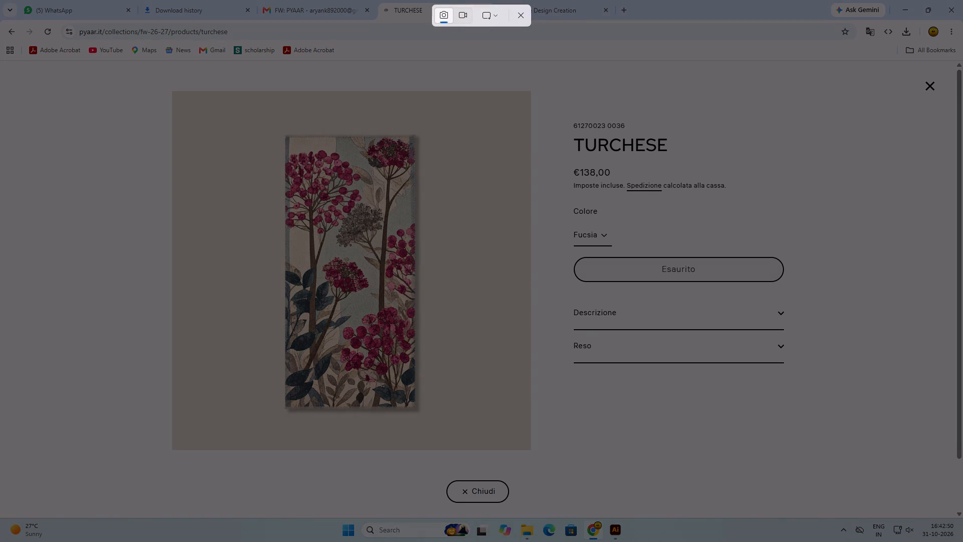
pyautogui.moveTo(283, 133); pyautogui.dragTo(408, 419)
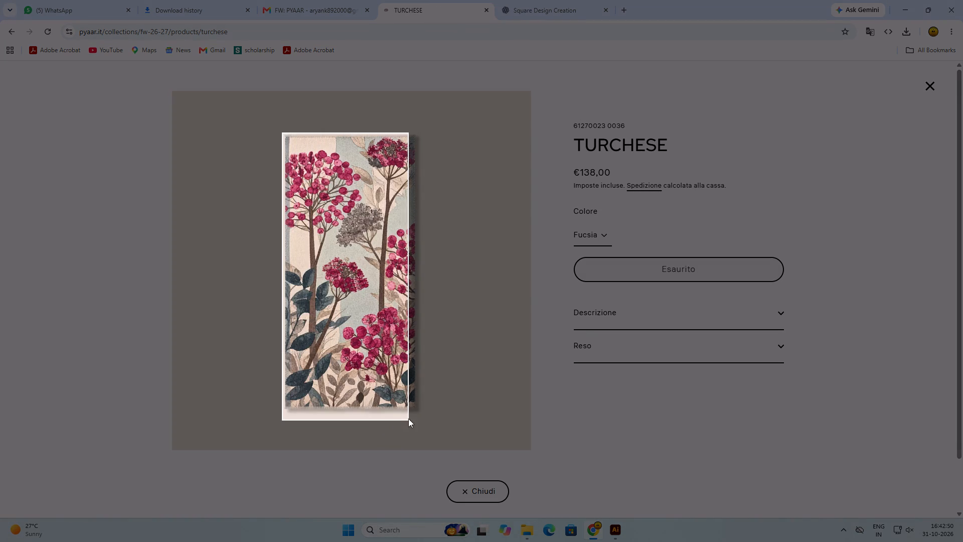
pyautogui.moveTo(408, 419); pyautogui.dragTo(417, 412)
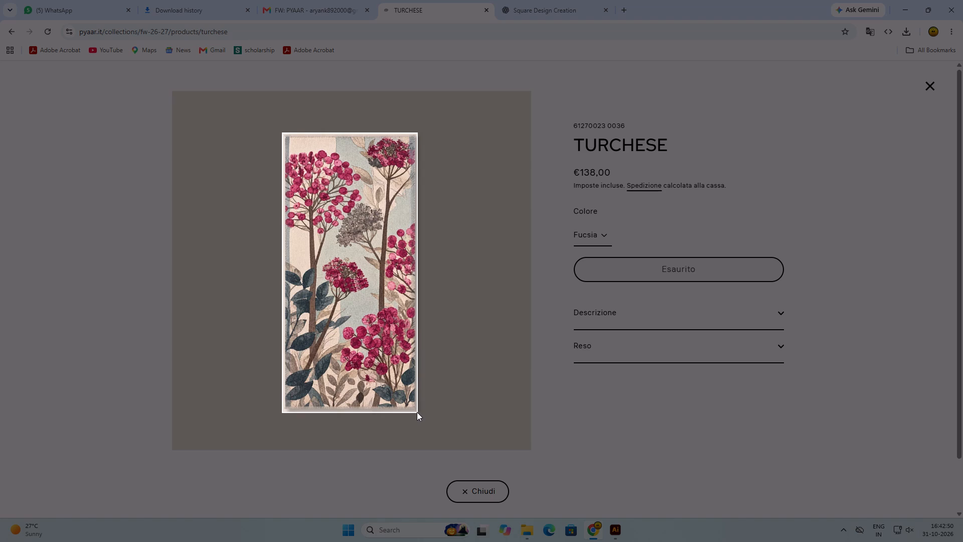
# Finish the snip framing the full TURCHESE floral scarf in its product photo.
pyautogui.moveTo(417, 412); pyautogui.dragTo(417, 412)
pyautogui.moveTo(417, 412); pyautogui.dragTo(416, 410)
pyautogui.click(536, 0)
pyautogui.click(423, 487)
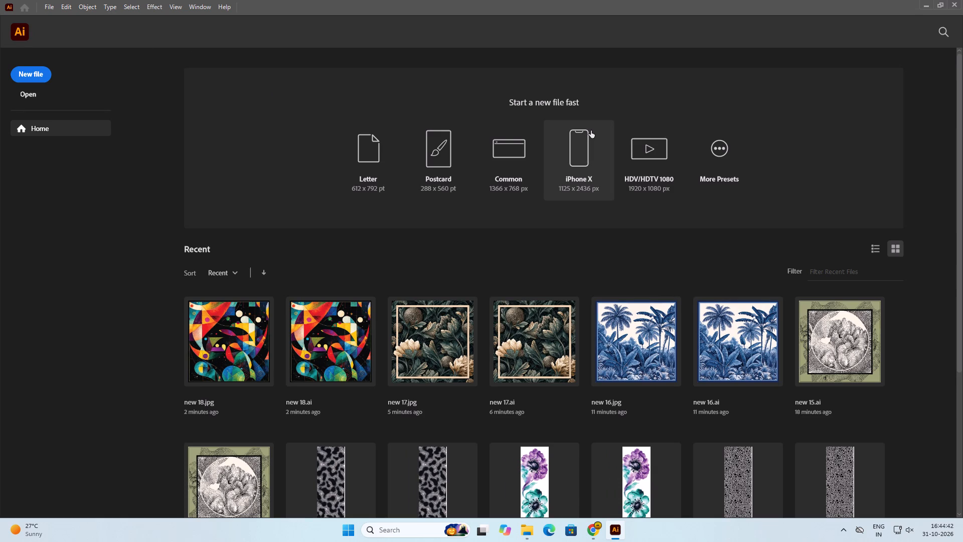
# Create a new document 60 cm wide and 180 cm high.
pyautogui.click(32, 77)
pyautogui.moveTo(617, 177); pyautogui.dragTo(610, 177)
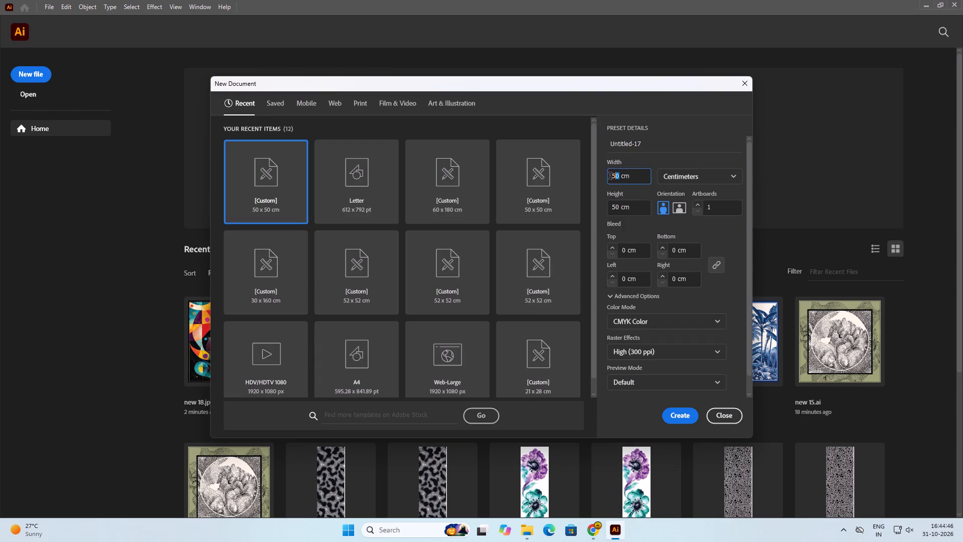
pyautogui.moveTo(610, 177); pyautogui.dragTo(608, 177)
pyautogui.write('60')
pyautogui.moveTo(616, 207); pyautogui.dragTo(605, 207)
pyautogui.press('1')
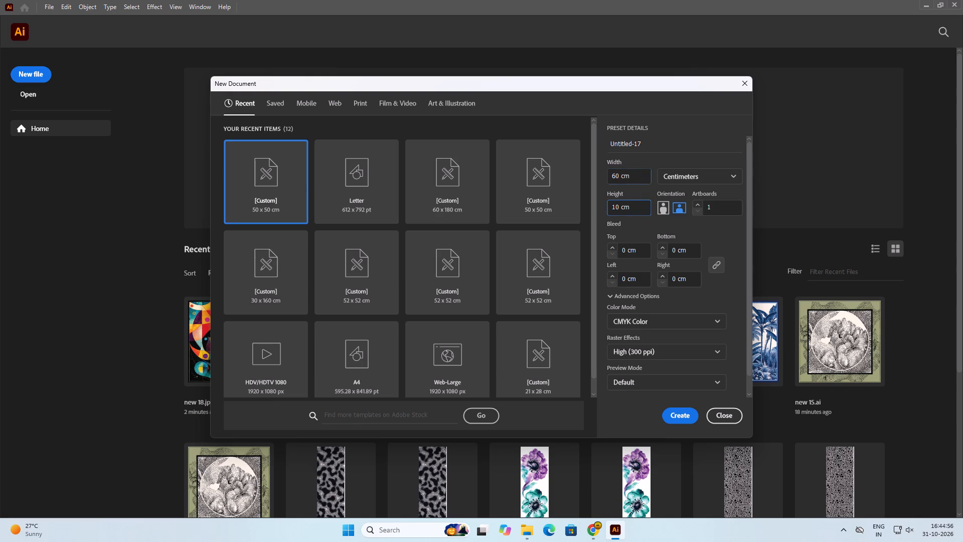
pyautogui.press('8')
pyautogui.scroll(1, 600, 203)
pyautogui.click(686, 418)
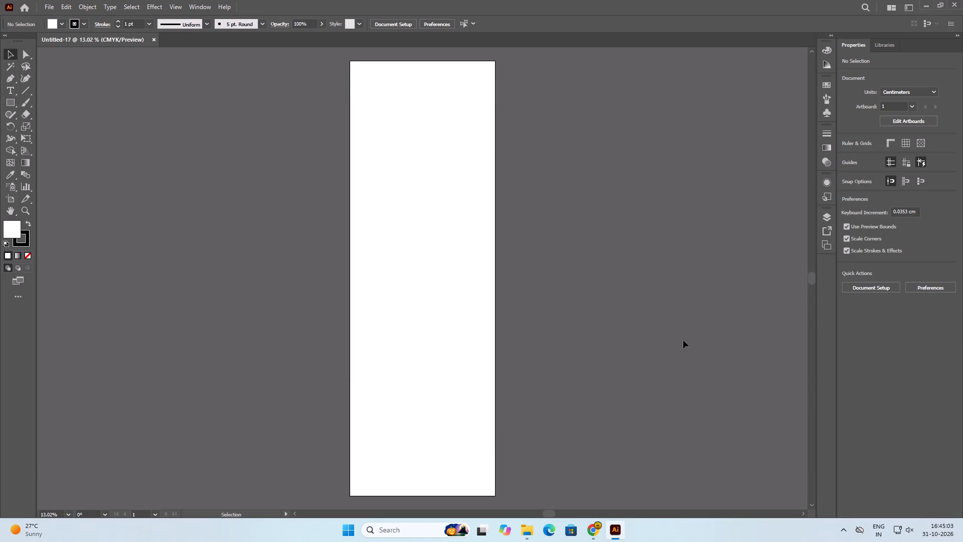
# Place the downloaded floral scarf image from Downloads on the artboard and align it to the artboard's left and top edges.
pyautogui.hotkey('ctrl', 'shift', 'p')
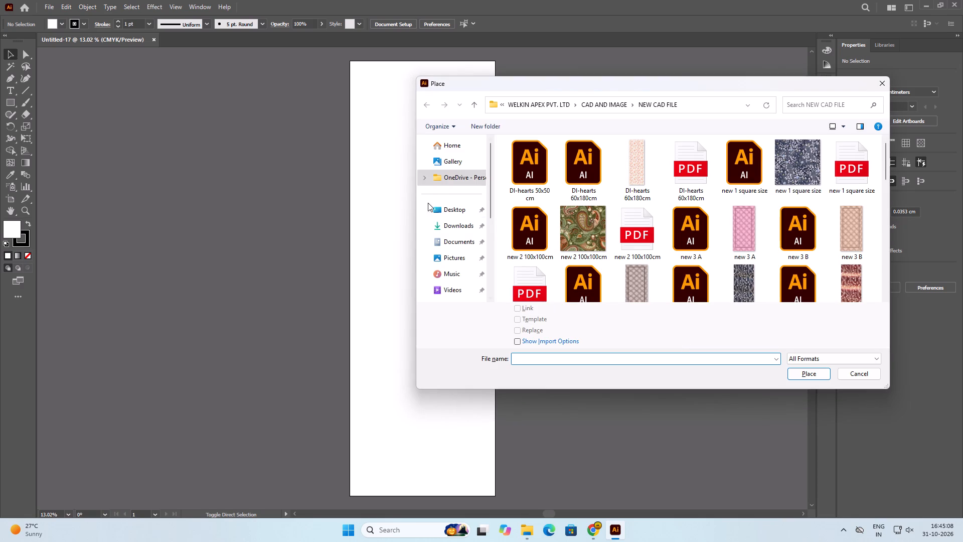
pyautogui.click(448, 226)
pyautogui.doubleClick(530, 175)
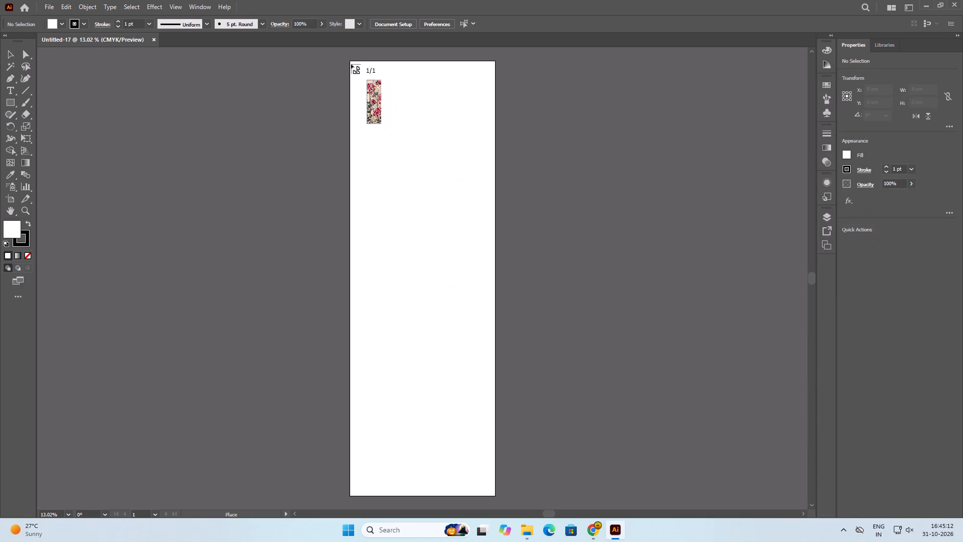
pyautogui.click(351, 62)
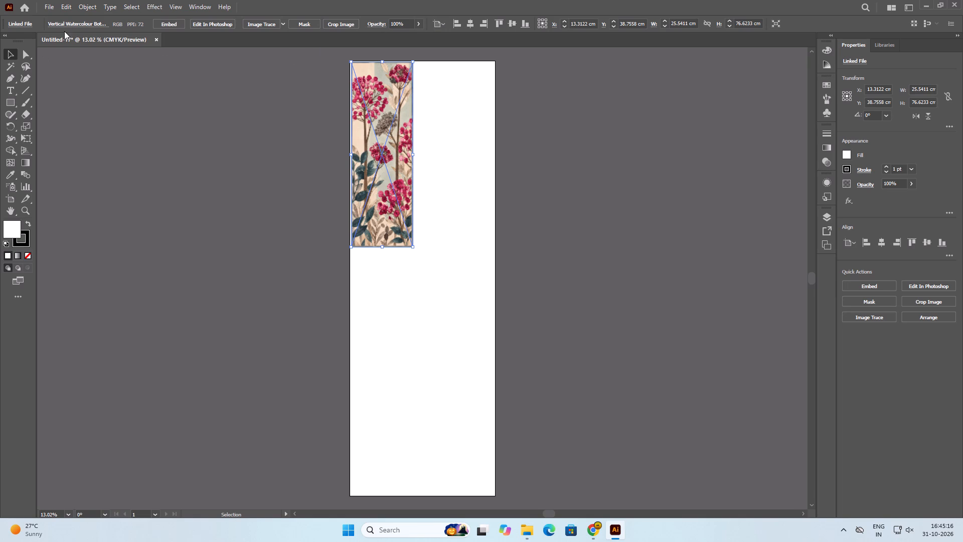
pyautogui.click(454, 24)
pyautogui.click(495, 24)
pyautogui.click(534, 237)
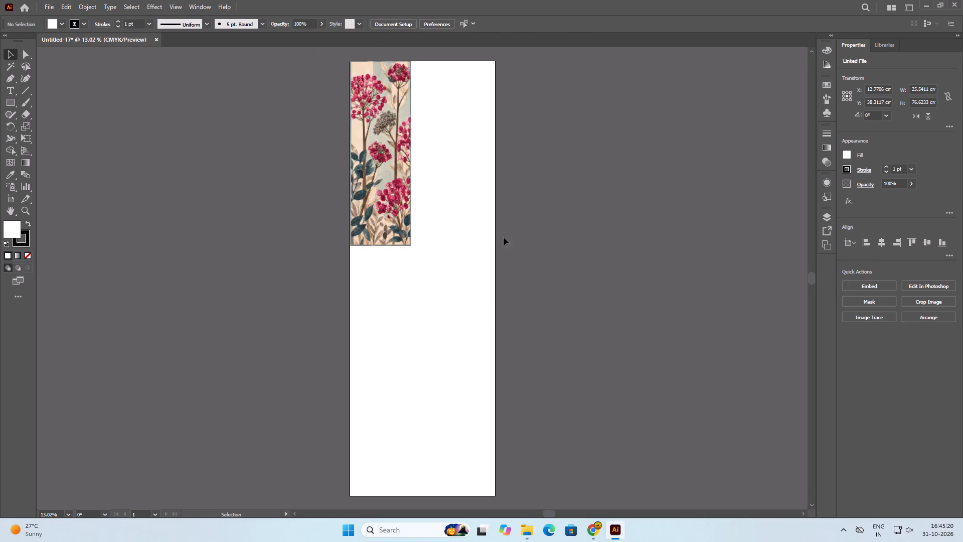
# Enlarge the floral image proportionally to about 60.05 x 180.15 cm so it covers the whole artboard.
pyautogui.click(373, 213)
pyautogui.moveTo(411, 247); pyautogui.dragTo(420, 295)
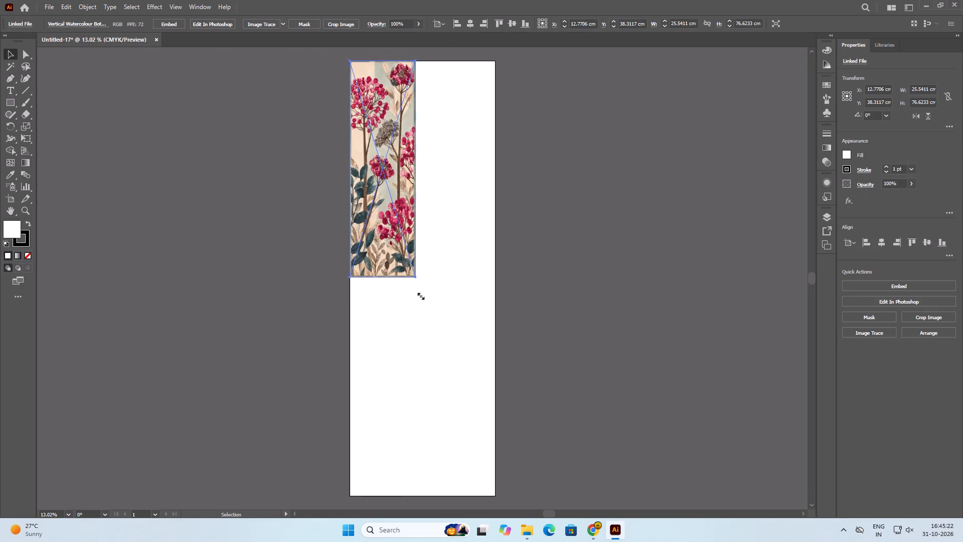
pyautogui.moveTo(420, 295); pyautogui.dragTo(491, 435)
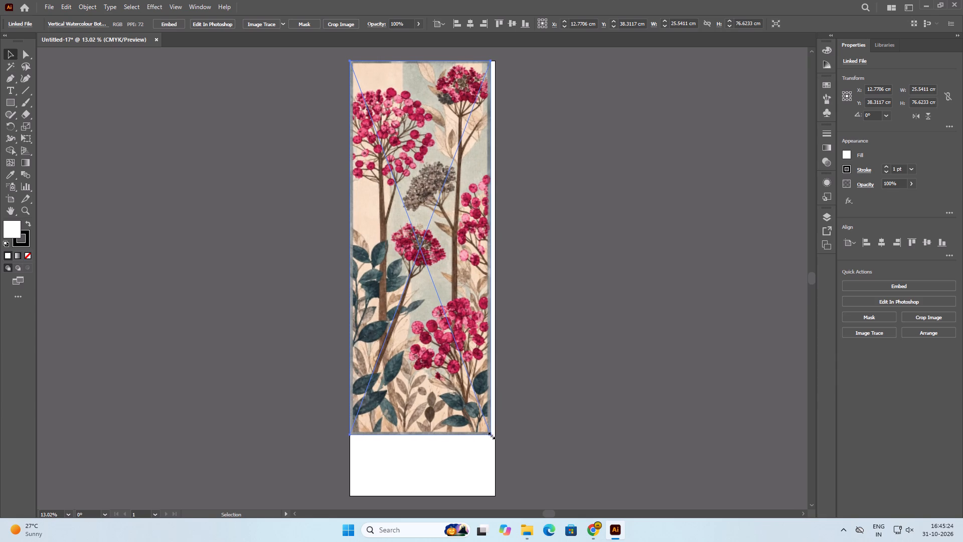
pyautogui.moveTo(491, 435); pyautogui.dragTo(501, 419)
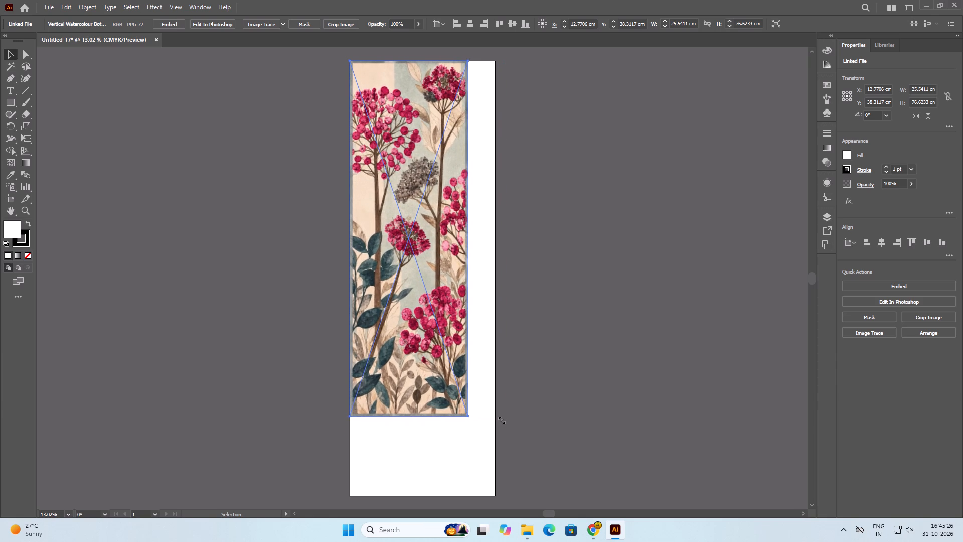
pyautogui.moveTo(501, 419); pyautogui.dragTo(517, 495)
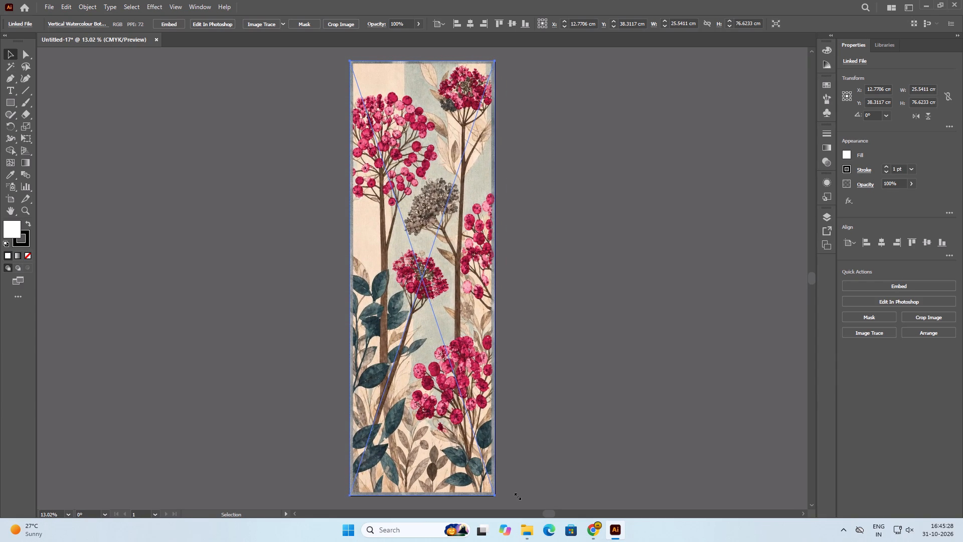
pyautogui.moveTo(517, 495); pyautogui.dragTo(517, 496)
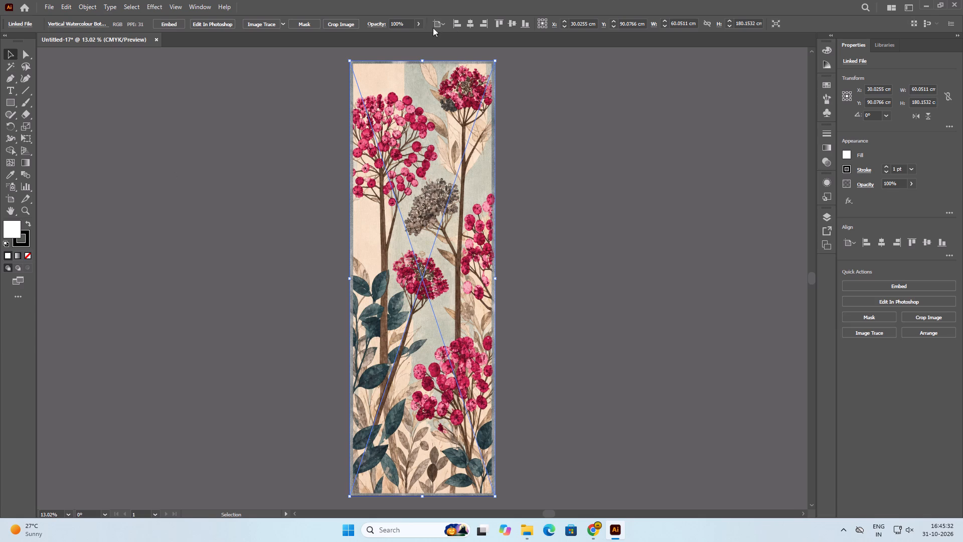
# Centre the enlarged floral image horizontally and vertically on the artboard.
pyautogui.click(456, 27)
pyautogui.click(467, 24)
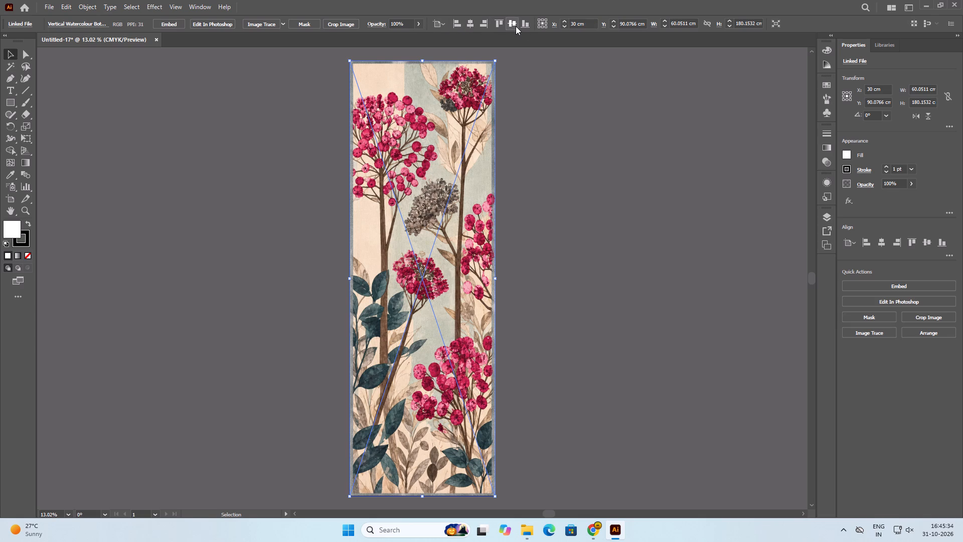
pyautogui.click(515, 26)
pyautogui.click(525, 106)
pyautogui.click(423, 138)
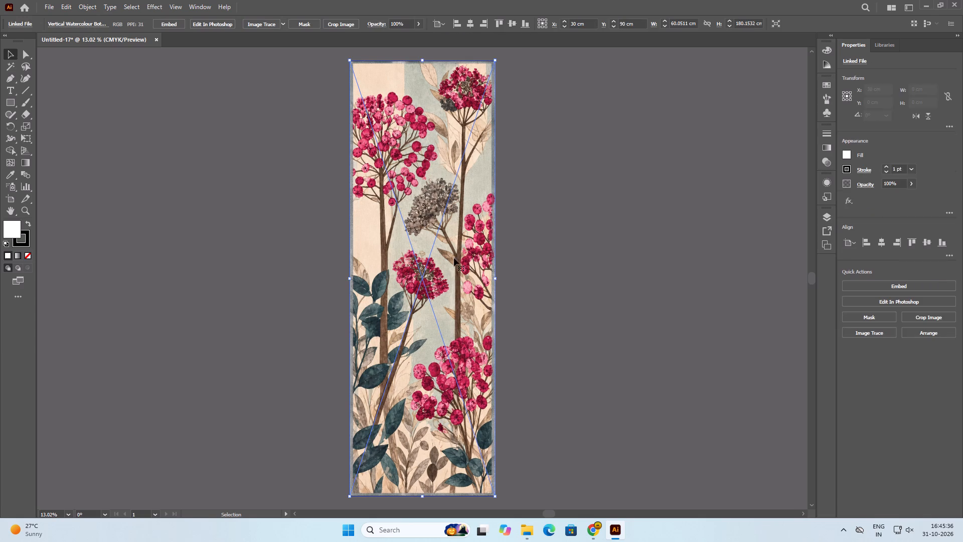
pyautogui.click(513, 267)
# Image-trace the floral image with the High Fidelity Photo preset.
pyautogui.click(440, 250)
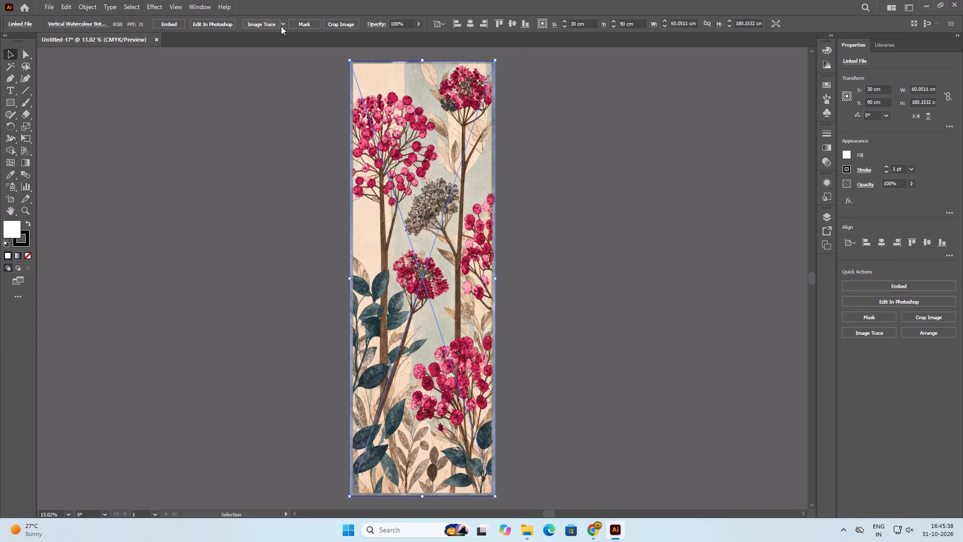
pyautogui.click(283, 21)
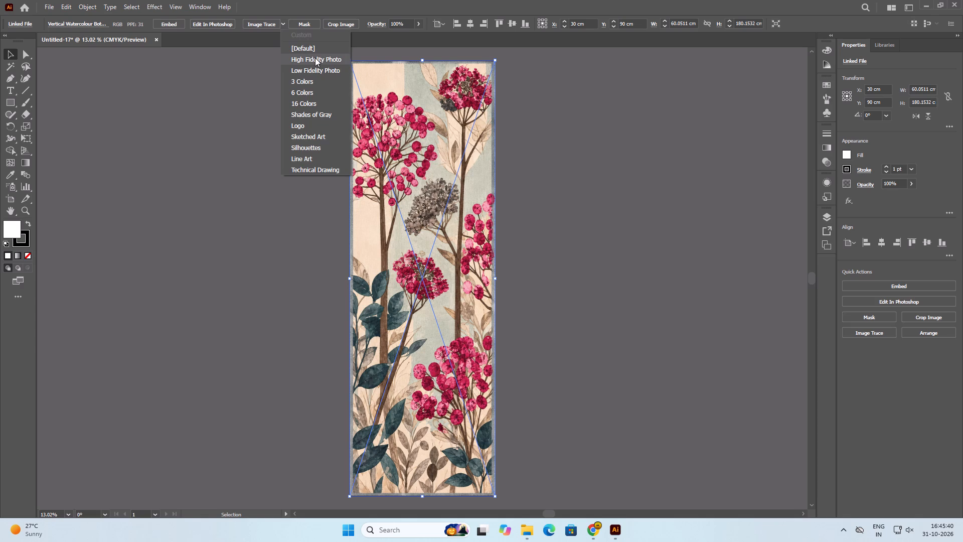
pyautogui.click(315, 58)
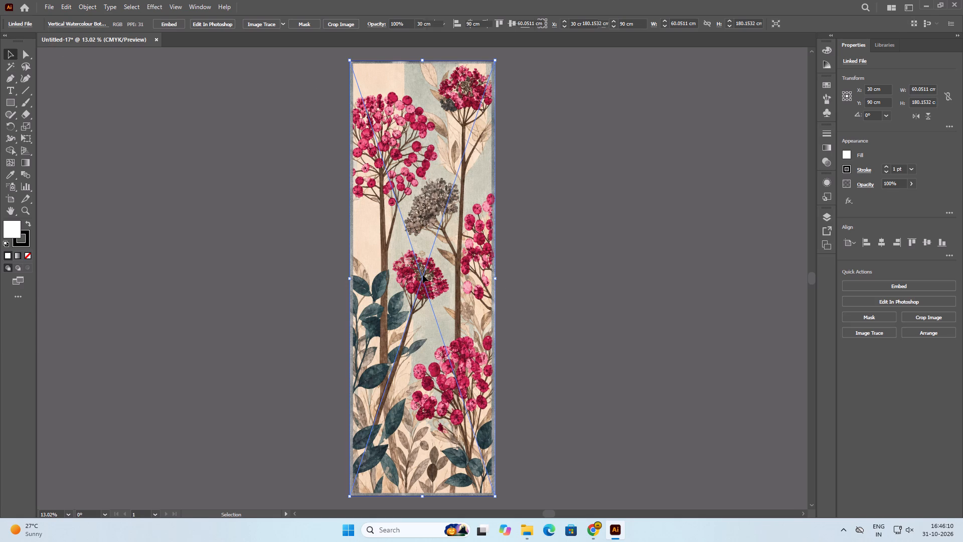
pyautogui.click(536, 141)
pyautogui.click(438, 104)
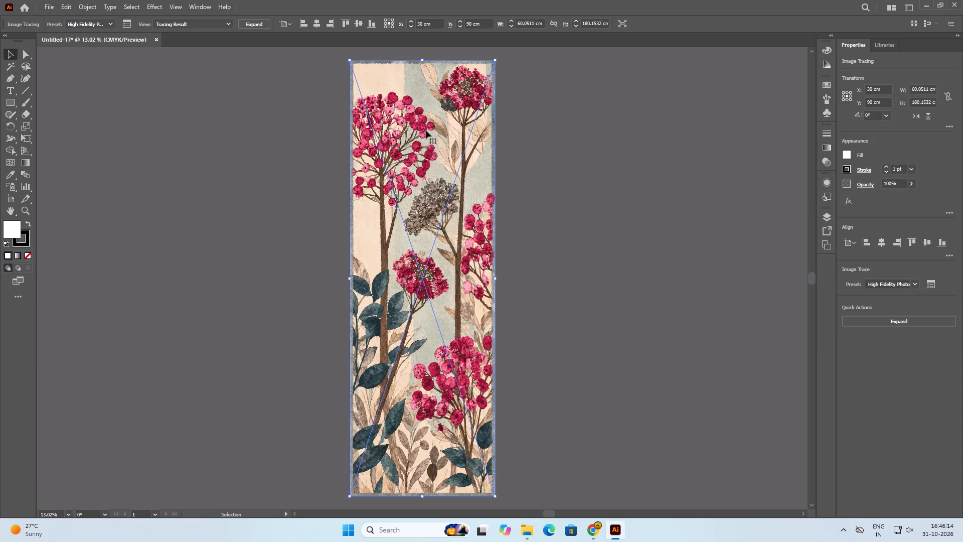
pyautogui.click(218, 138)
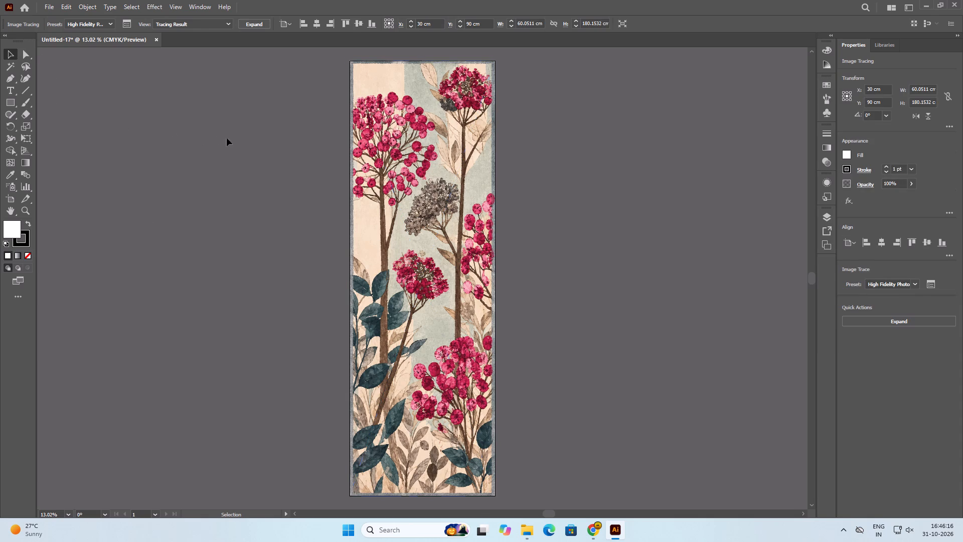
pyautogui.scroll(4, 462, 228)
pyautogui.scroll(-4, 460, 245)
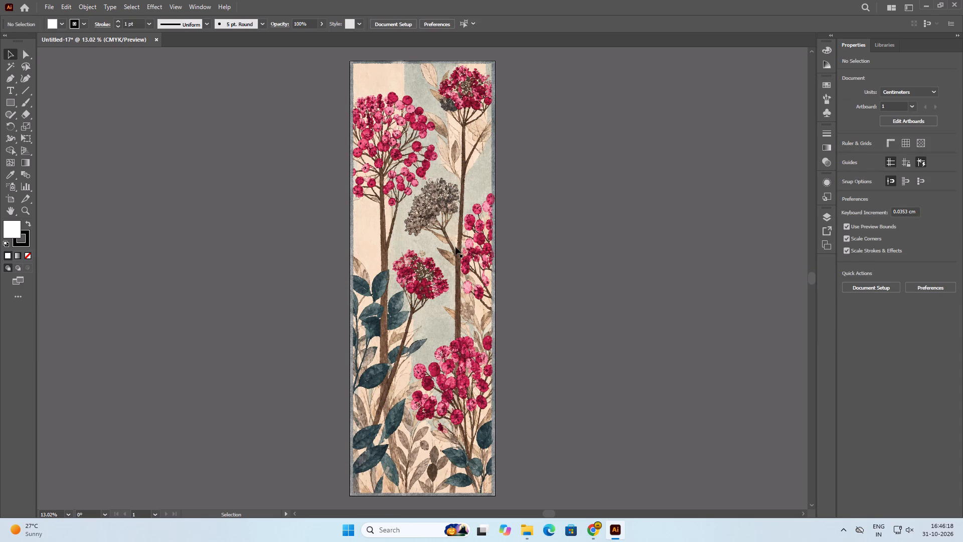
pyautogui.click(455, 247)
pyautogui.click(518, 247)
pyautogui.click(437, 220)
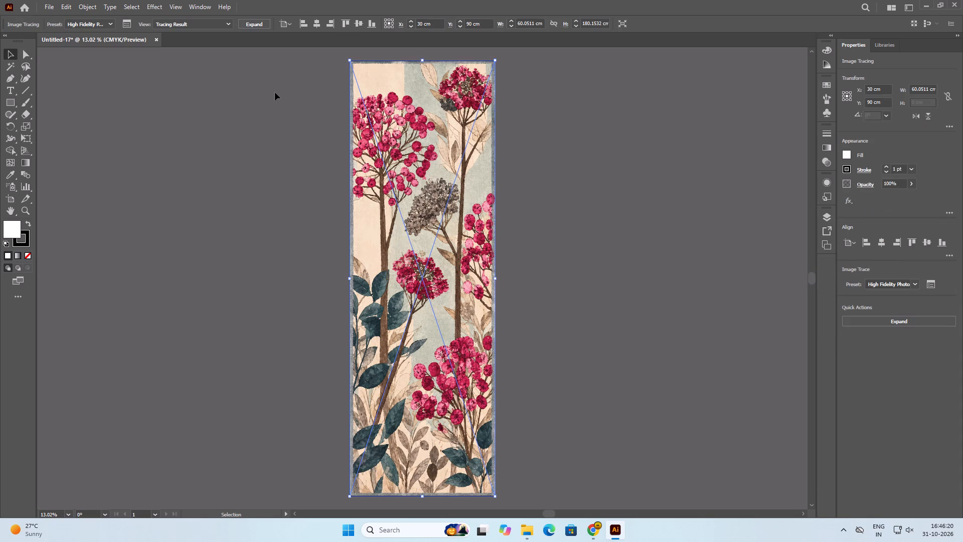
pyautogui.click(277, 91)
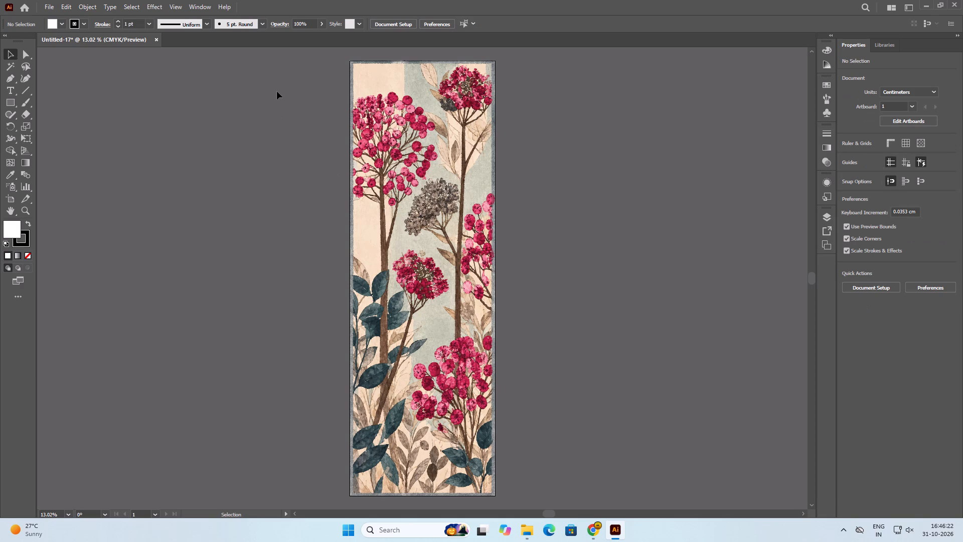
# Save the traced scarf as the Adobe Illustrator file "new 19" in the NEW CAD FILE folder, in Illustrator 2020 format.
pyautogui.hotkey('ctrl', 'shift', 's')
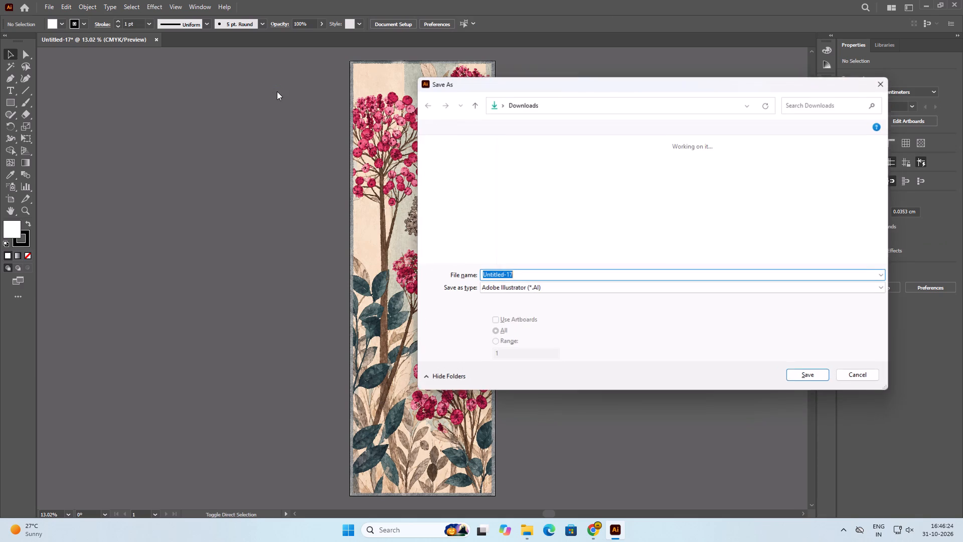
pyautogui.scroll(-3, 475, 223)
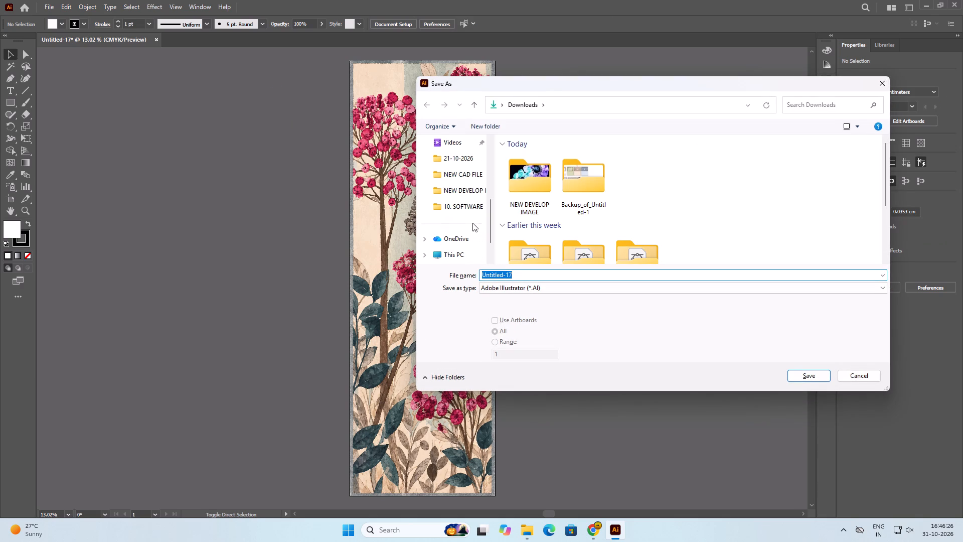
pyautogui.click(458, 168)
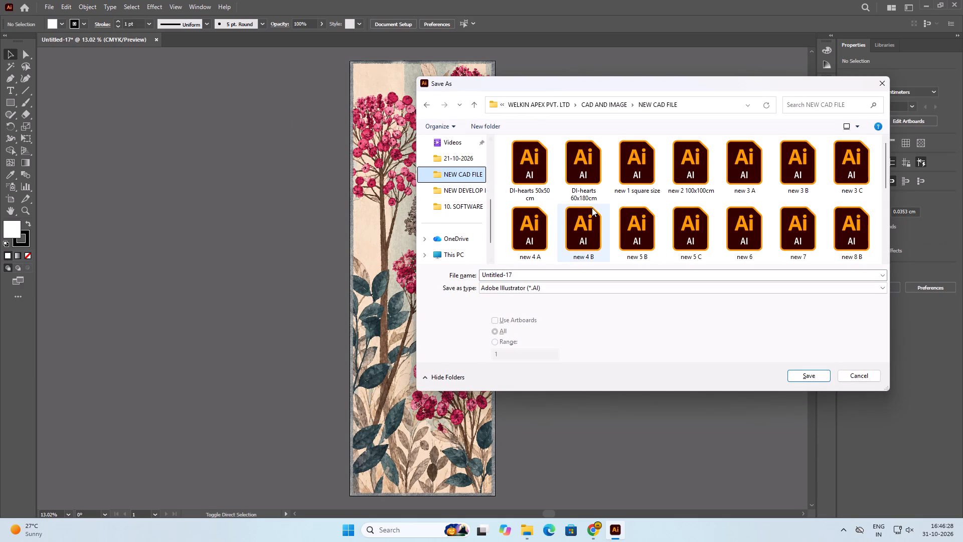
pyautogui.scroll(-3, 592, 208)
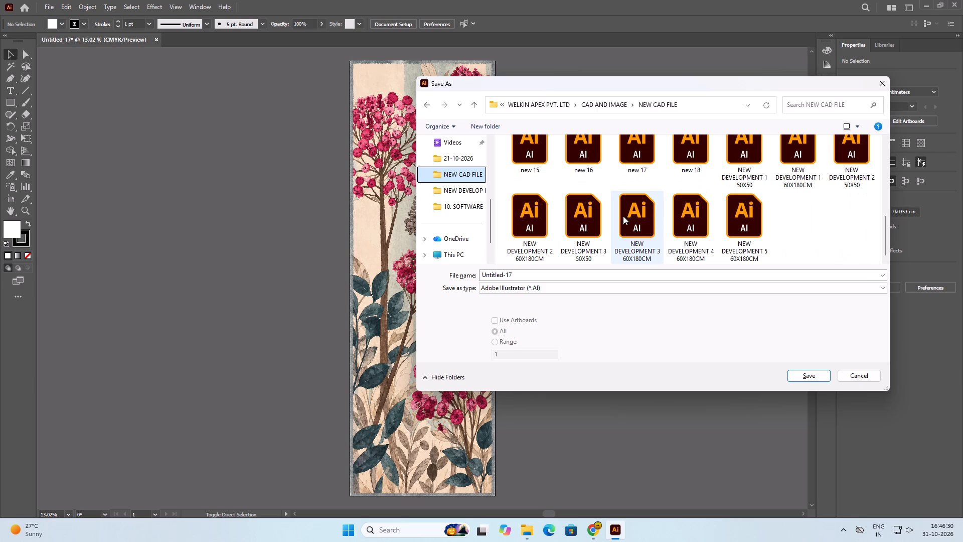
pyautogui.click(677, 148)
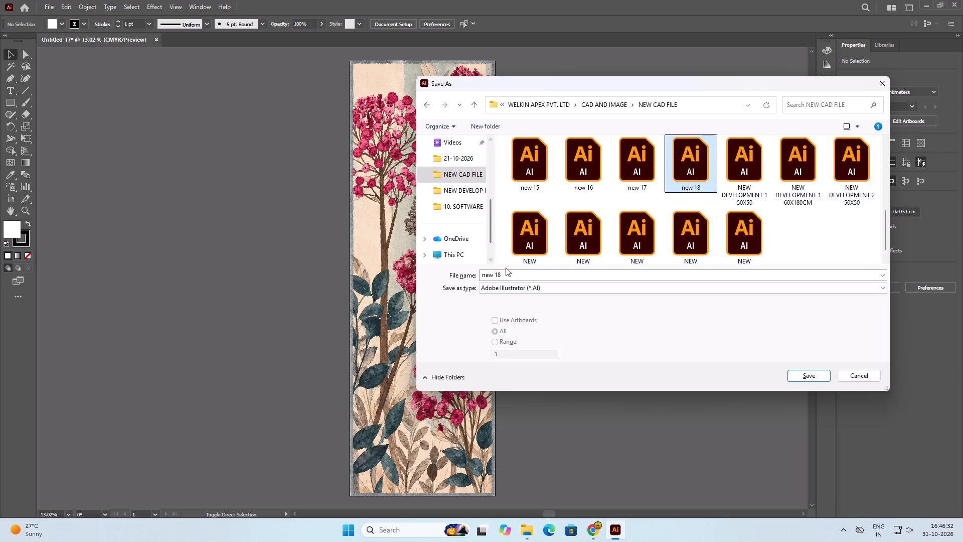
pyautogui.click(503, 275)
pyautogui.click(499, 276)
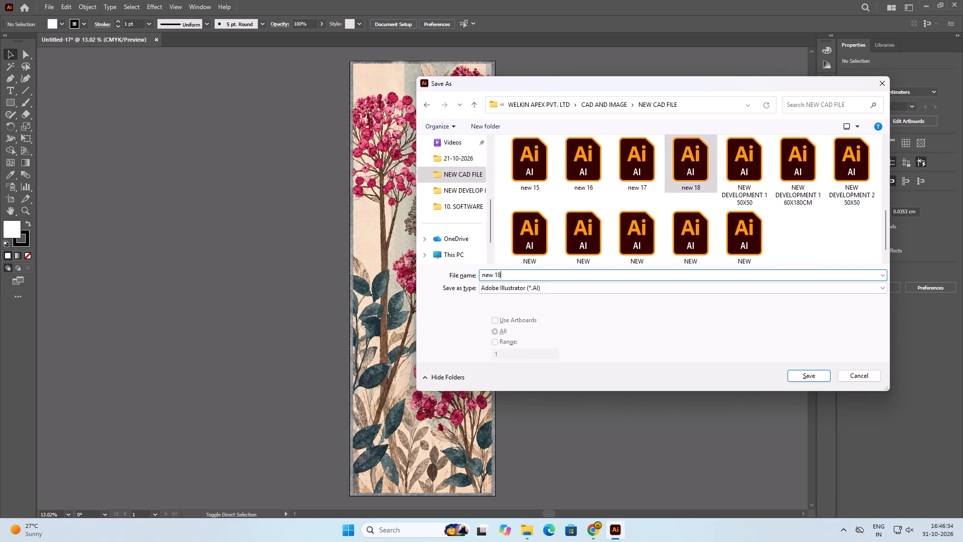
pyautogui.press('BackSpace')
pyautogui.press('9')
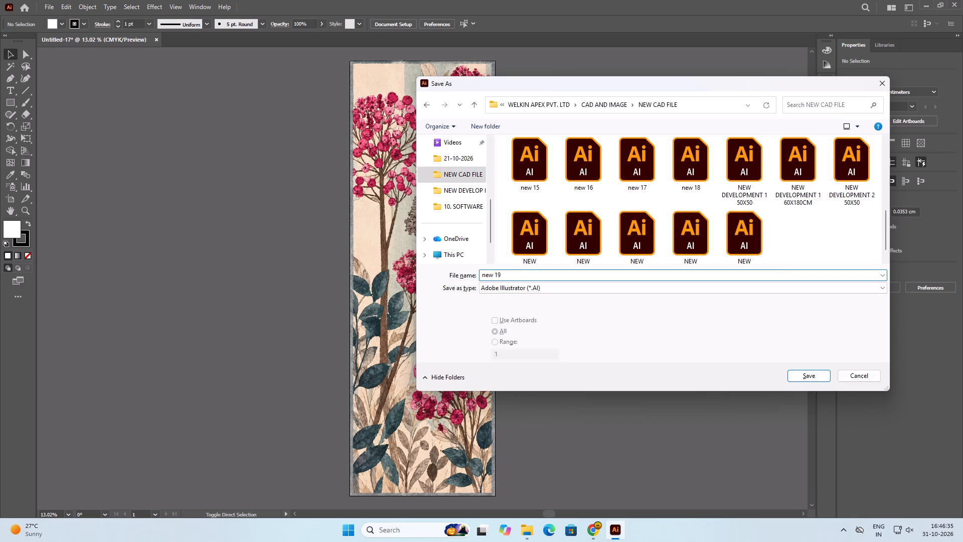
pyautogui.scroll(1, 502, 276)
pyautogui.click(797, 377)
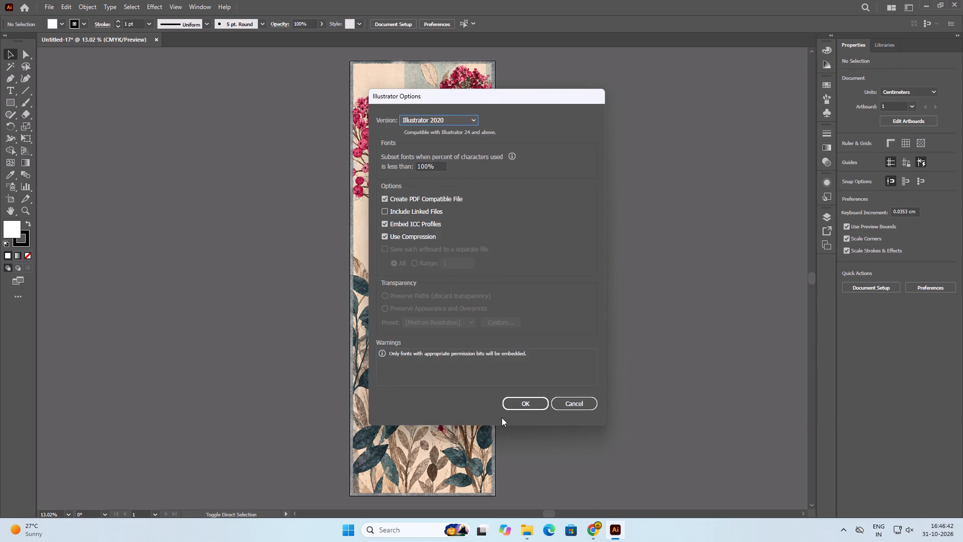
pyautogui.click(513, 403)
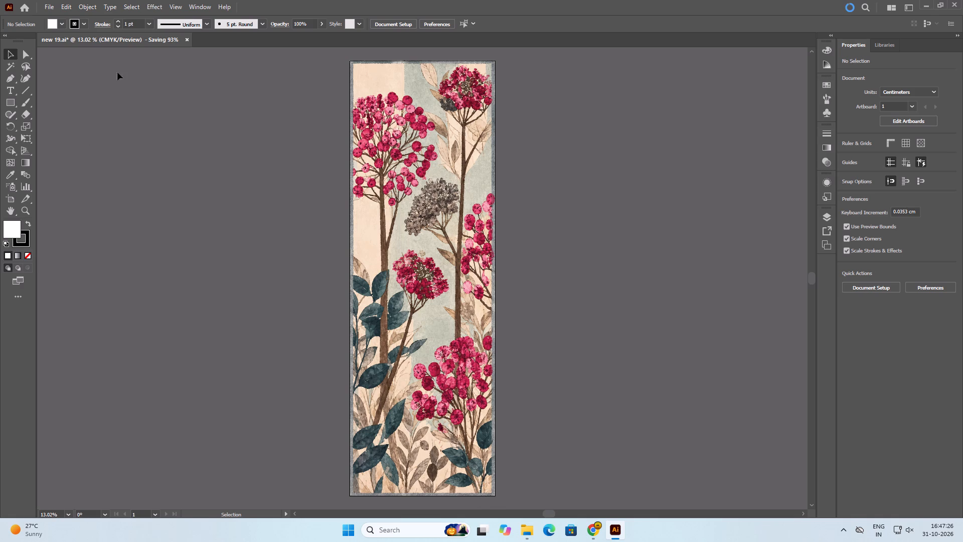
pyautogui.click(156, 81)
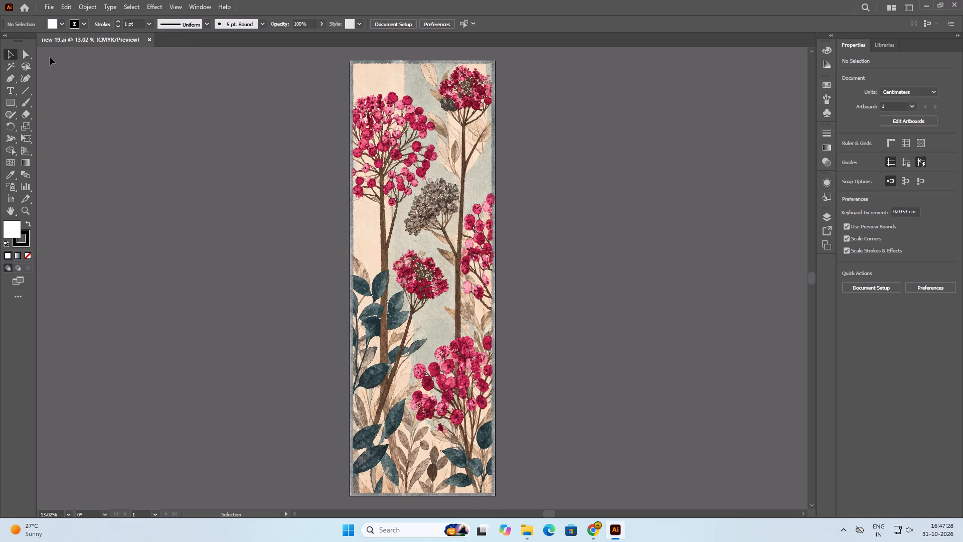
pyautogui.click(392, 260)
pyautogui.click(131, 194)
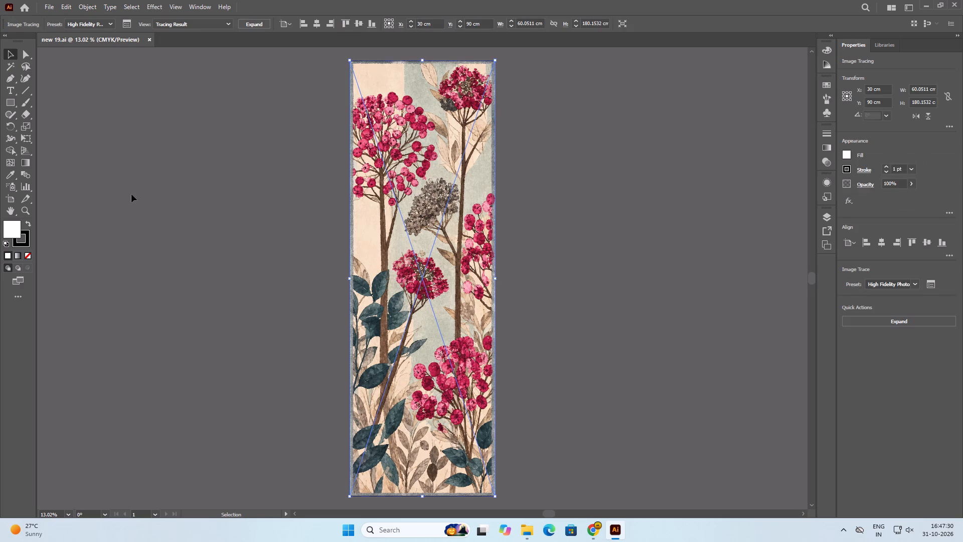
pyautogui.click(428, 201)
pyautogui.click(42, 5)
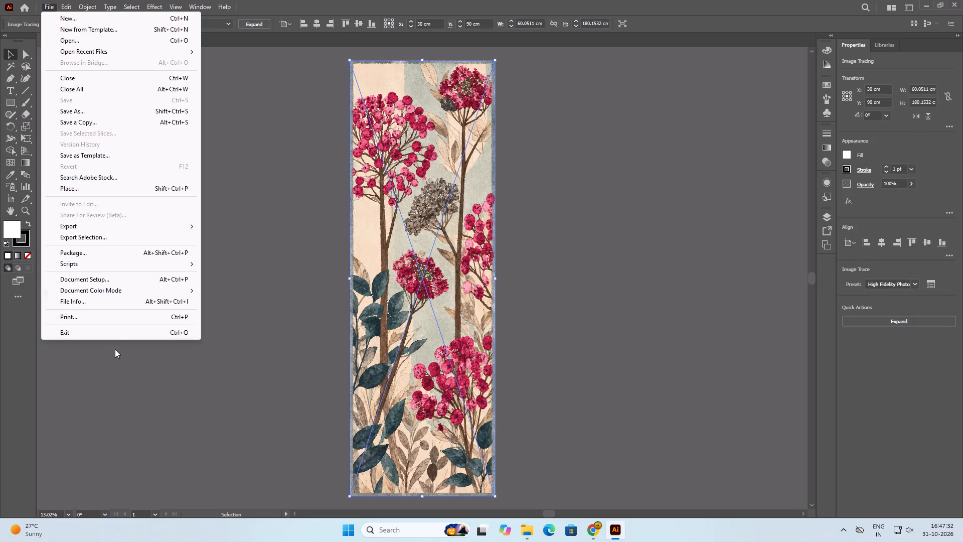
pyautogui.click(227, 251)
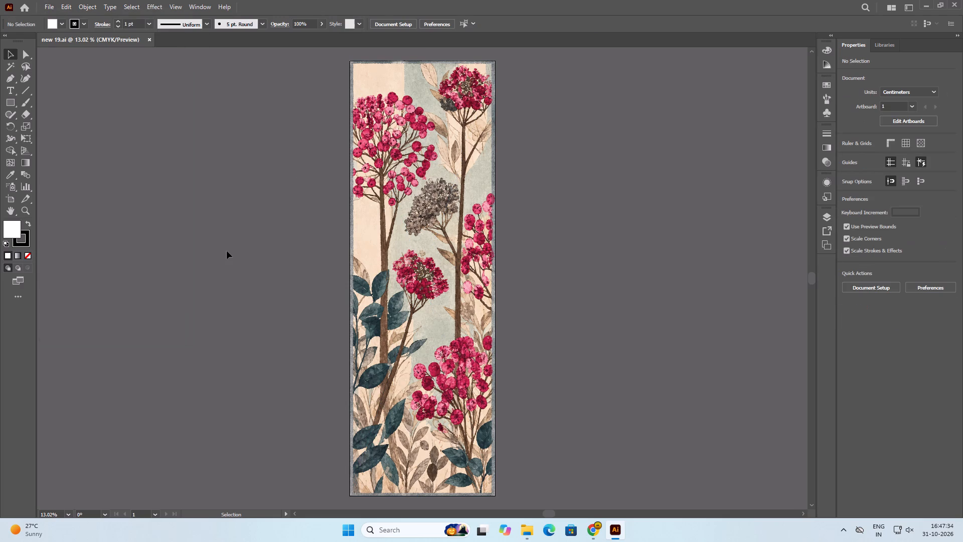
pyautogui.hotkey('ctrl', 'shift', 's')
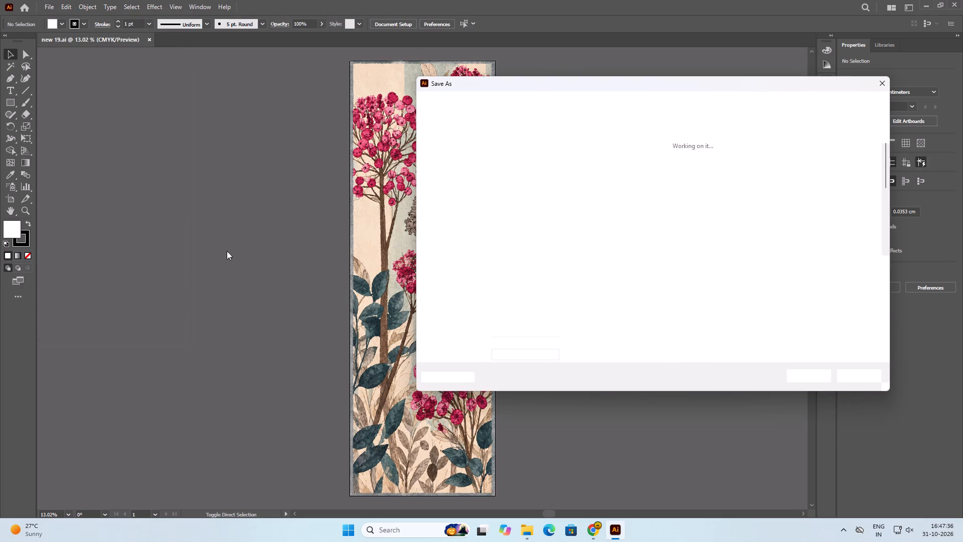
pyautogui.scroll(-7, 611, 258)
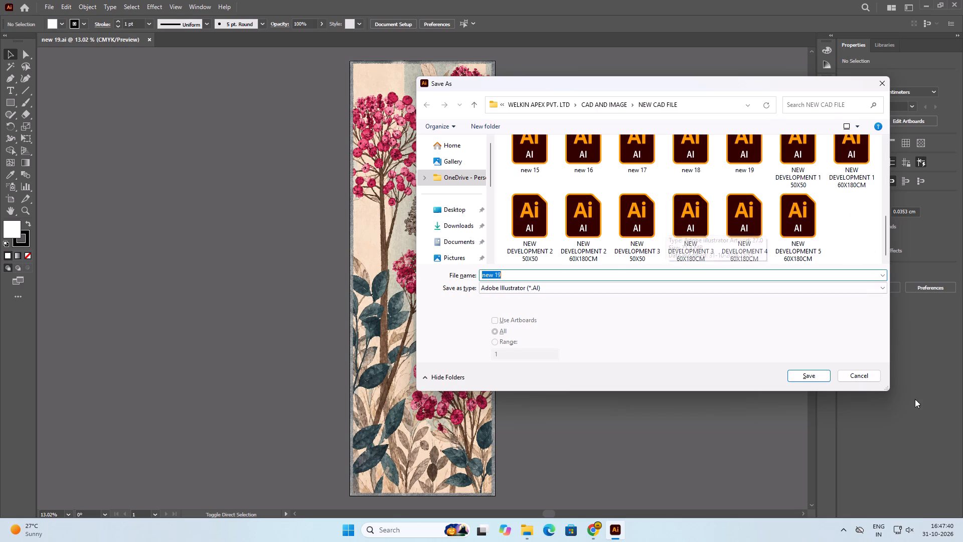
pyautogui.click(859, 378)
# Export the traced floral scarf as the JPEG "new 19" in the NEW CAD FILE folder, using CMYK, Medium quality 5 and 300 ppi.
pyautogui.click(54, 0)
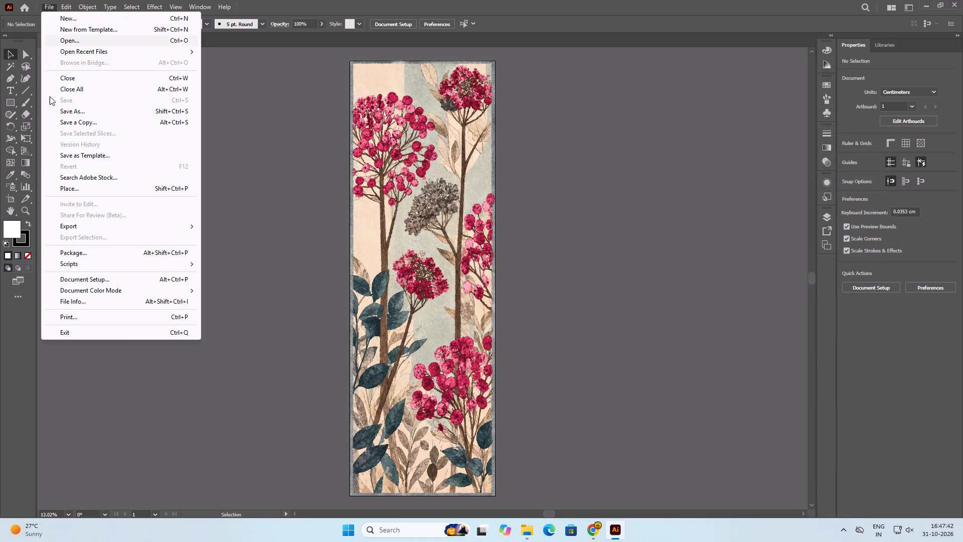
pyautogui.click(119, 221)
pyautogui.click(253, 236)
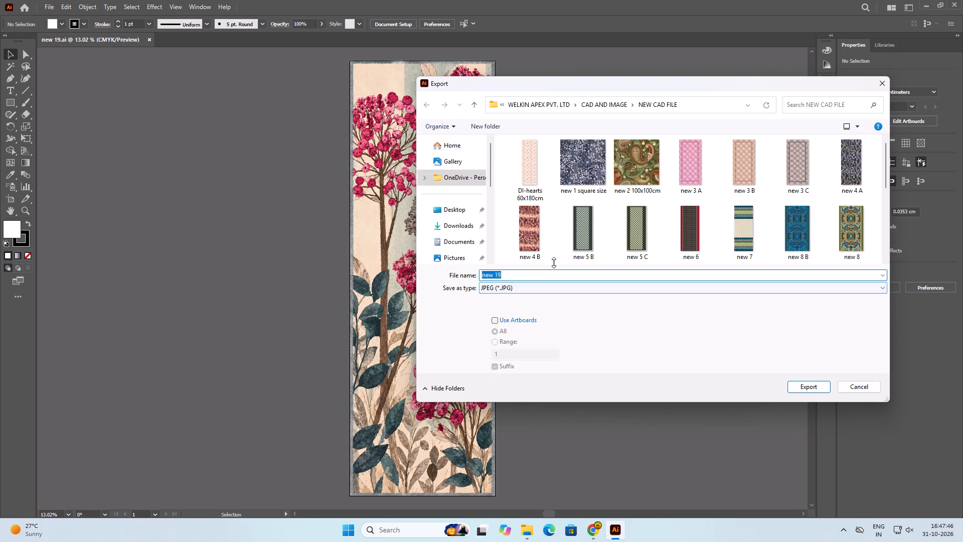
pyautogui.scroll(-7, 608, 236)
pyautogui.scroll(1, 608, 236)
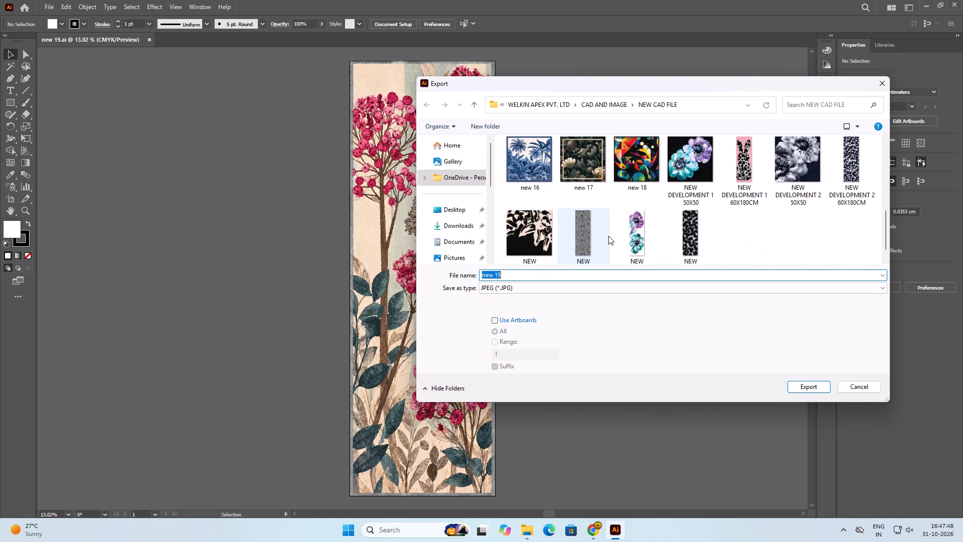
pyautogui.scroll(1, 608, 236)
pyautogui.scroll(-1, 608, 236)
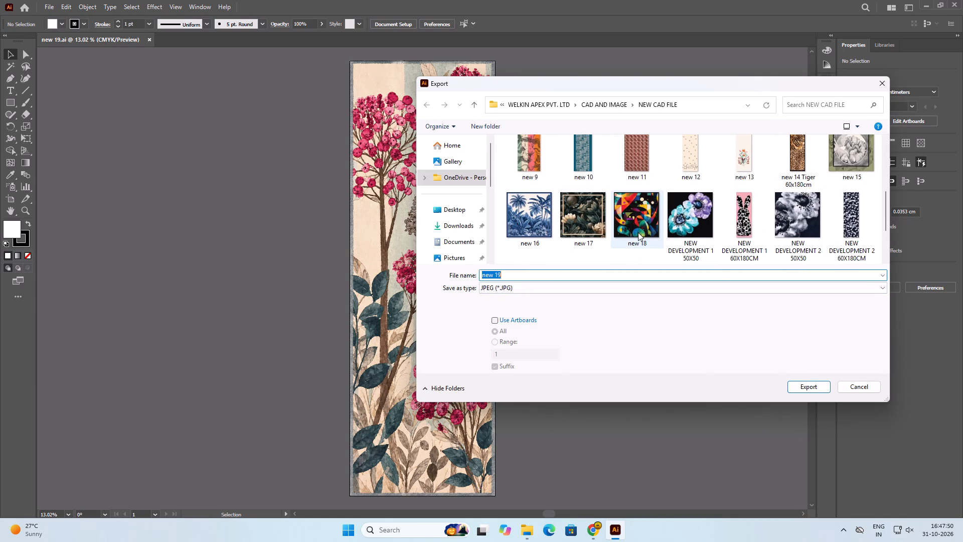
pyautogui.click(806, 390)
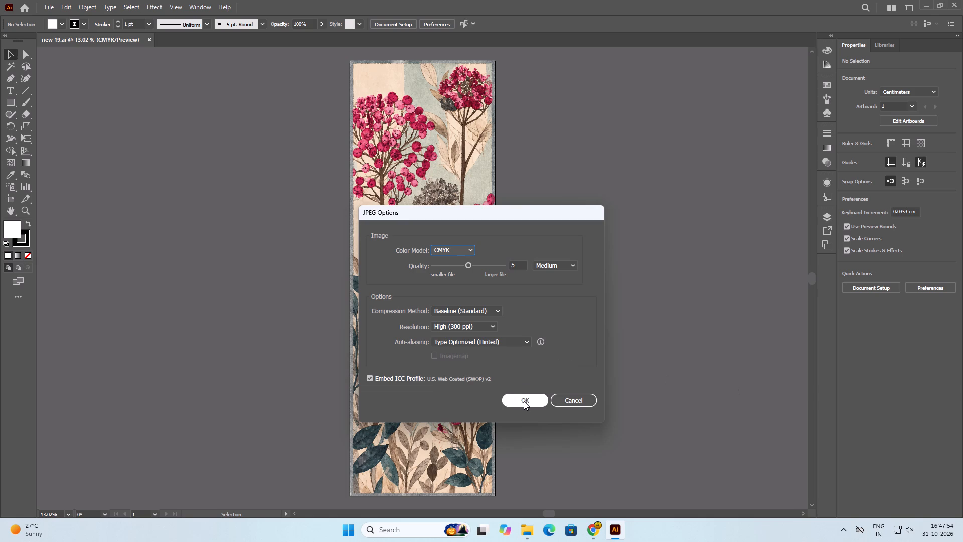
pyautogui.click(525, 402)
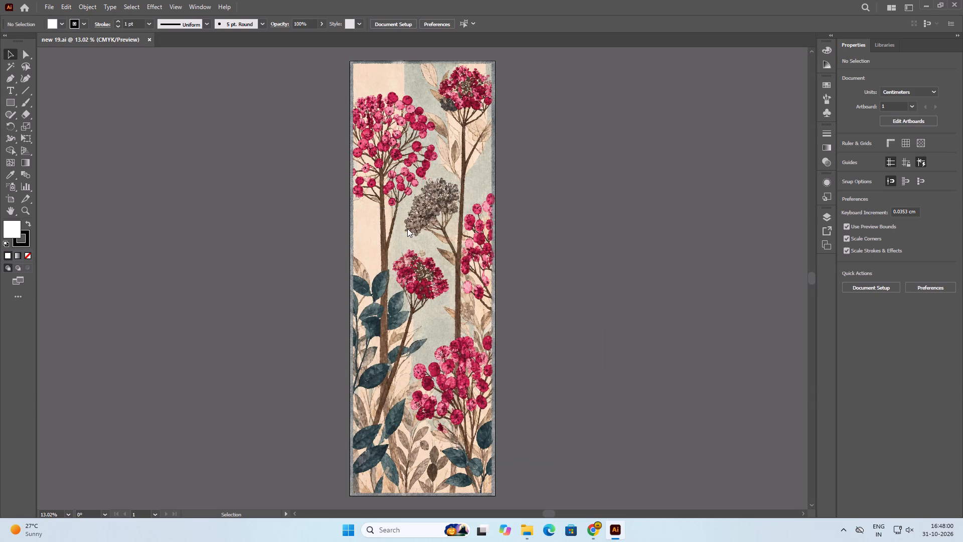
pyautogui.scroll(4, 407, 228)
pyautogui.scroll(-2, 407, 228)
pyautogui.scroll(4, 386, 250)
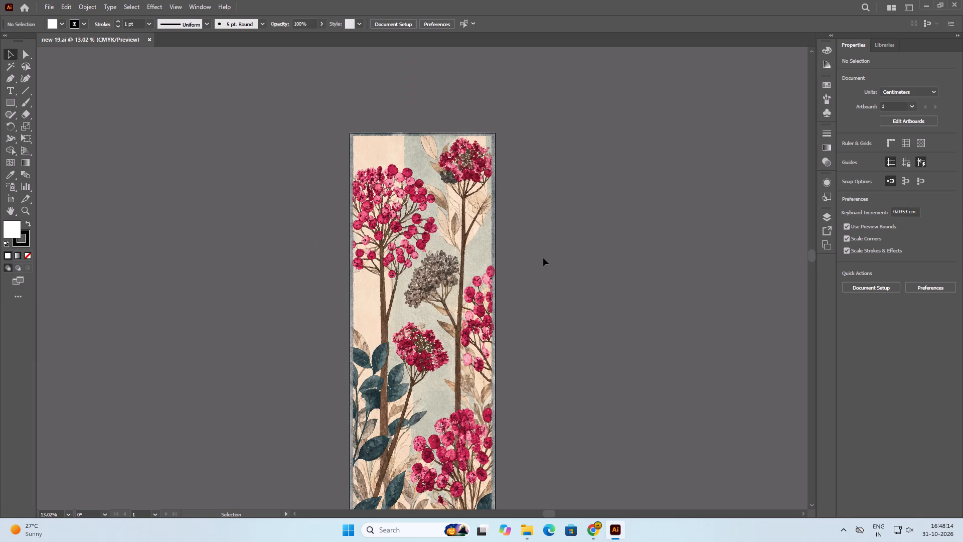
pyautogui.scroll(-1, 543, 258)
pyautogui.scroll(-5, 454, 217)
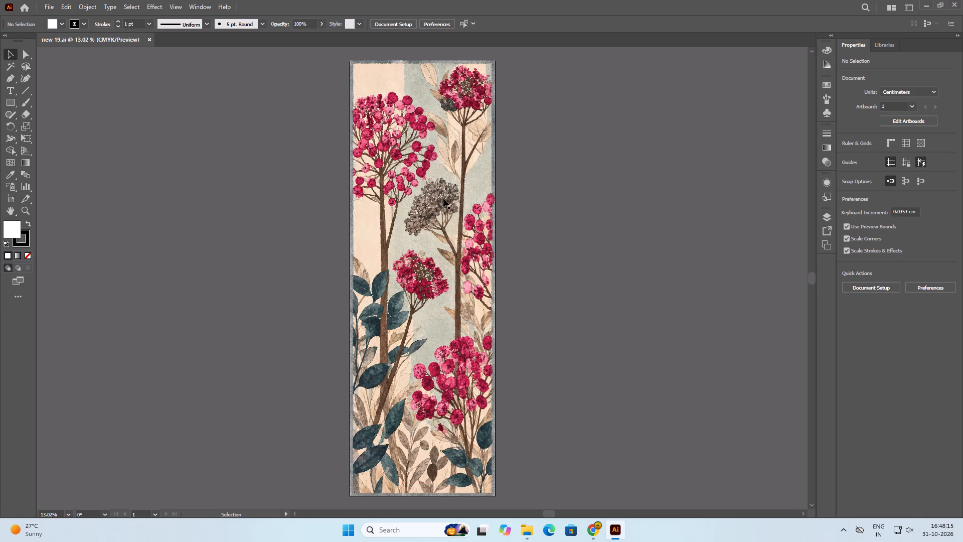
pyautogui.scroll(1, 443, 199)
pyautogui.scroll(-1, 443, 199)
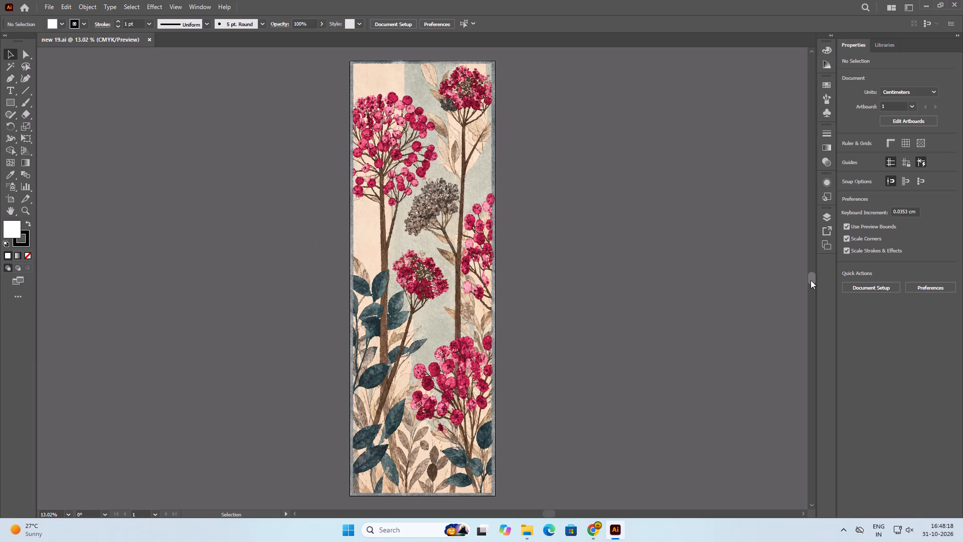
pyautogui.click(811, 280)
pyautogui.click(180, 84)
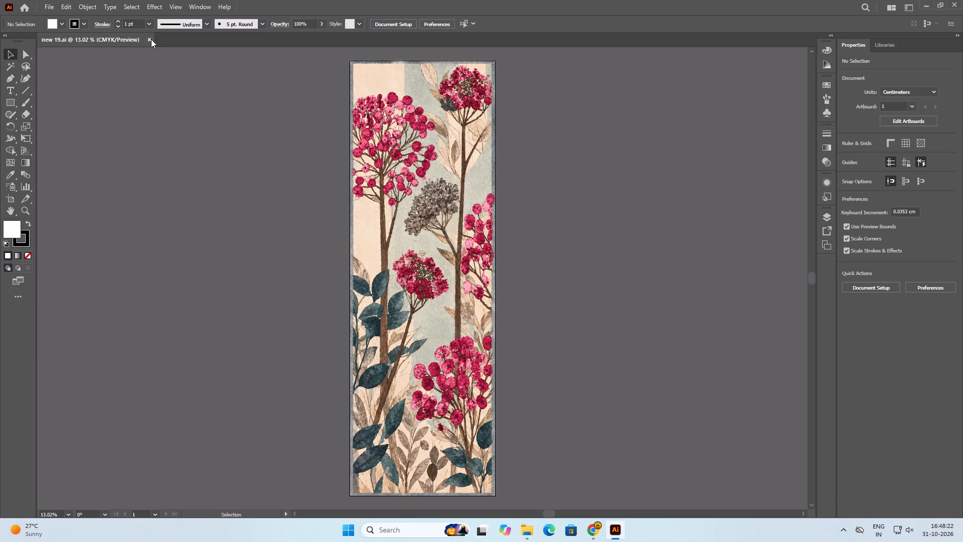
# Close the "new 19" scarf document.
pyautogui.click(151, 39)
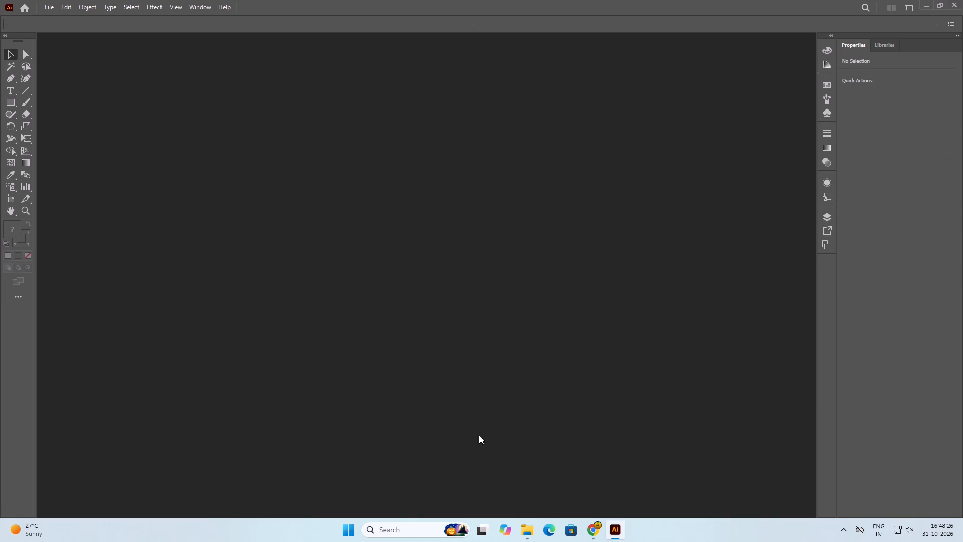
# Switch to Chrome, where the ChatGPT design conversation and the TURCHESE reference page are open.
pyautogui.click(599, 532)
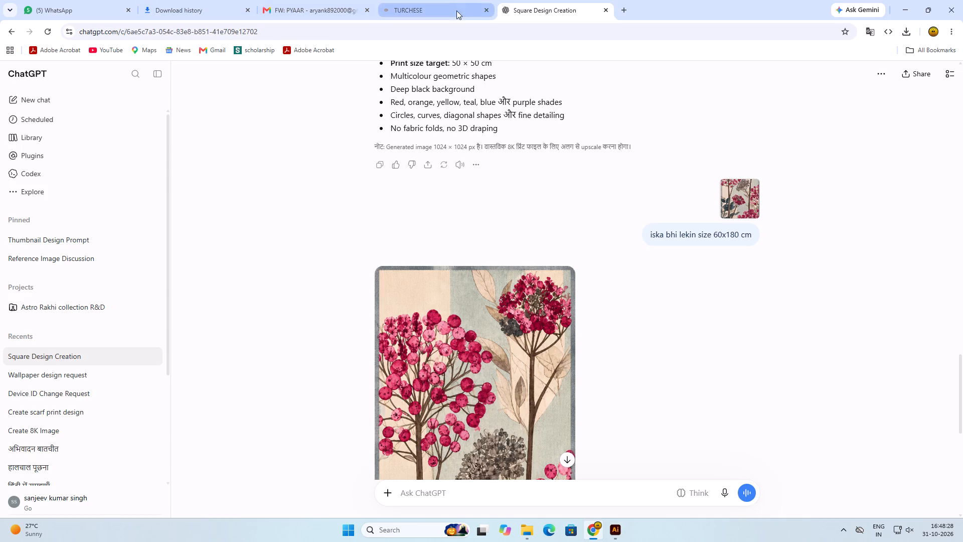
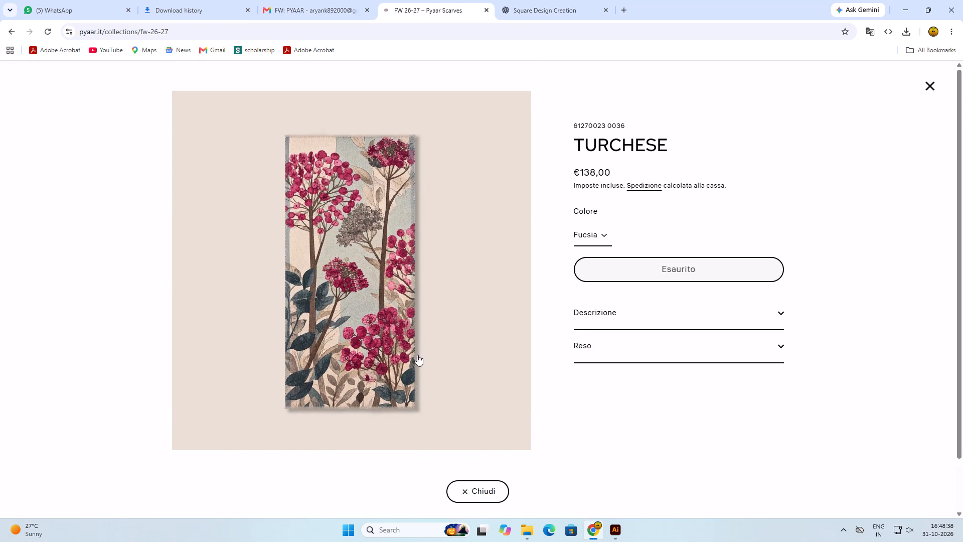
# Open the ORIGAMI scarf from the Pyaar FW 26-27 collection and bring its green-and-yellow colourway image fully into view.
pyautogui.scroll(-3, 713, 245)
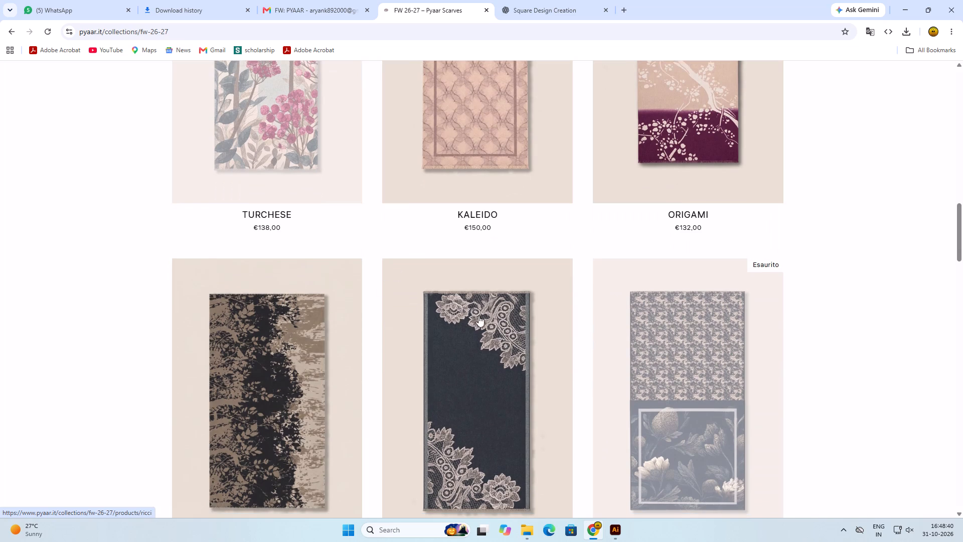
pyautogui.scroll(3, 501, 317)
pyautogui.click(719, 231)
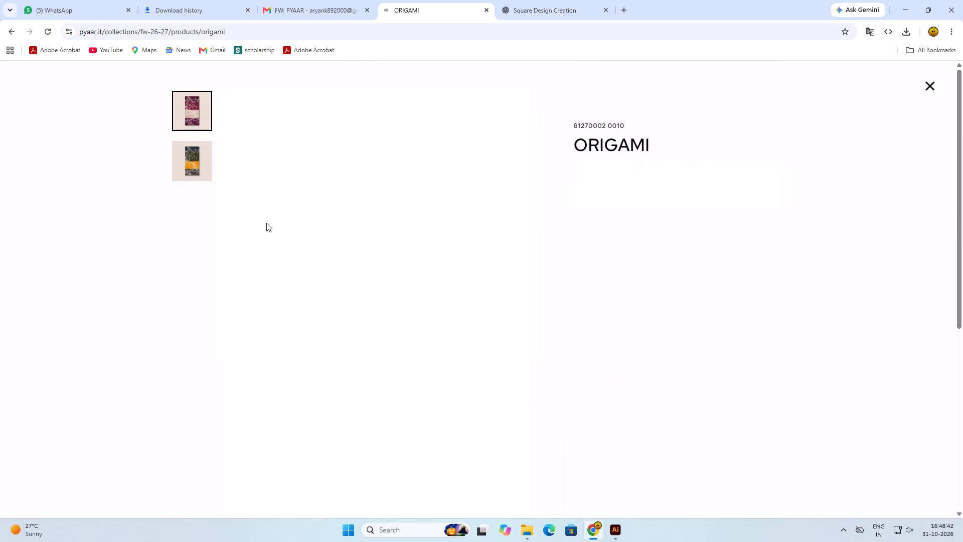
pyautogui.scroll(-6, 365, 269)
pyautogui.scroll(7, 365, 269)
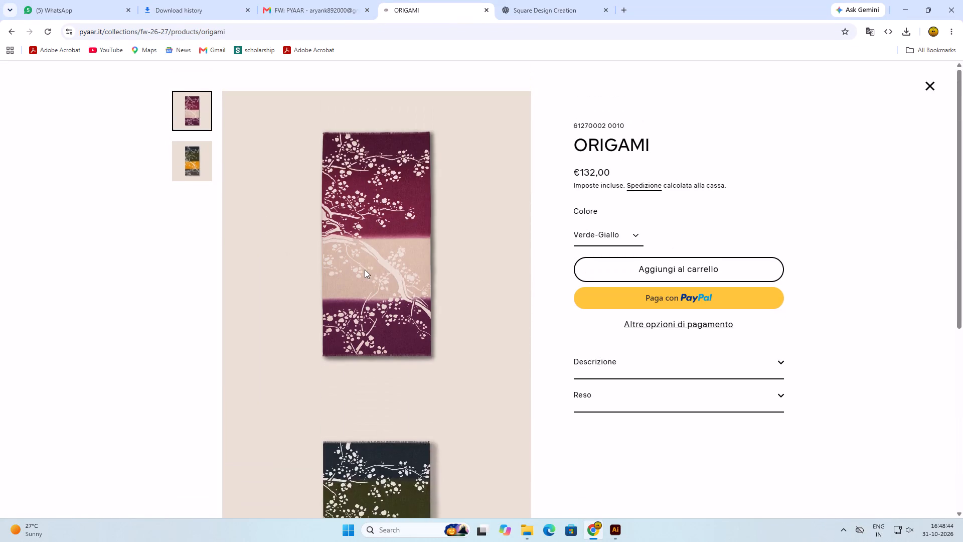
pyautogui.scroll(-5, 365, 269)
pyautogui.scroll(3, 365, 269)
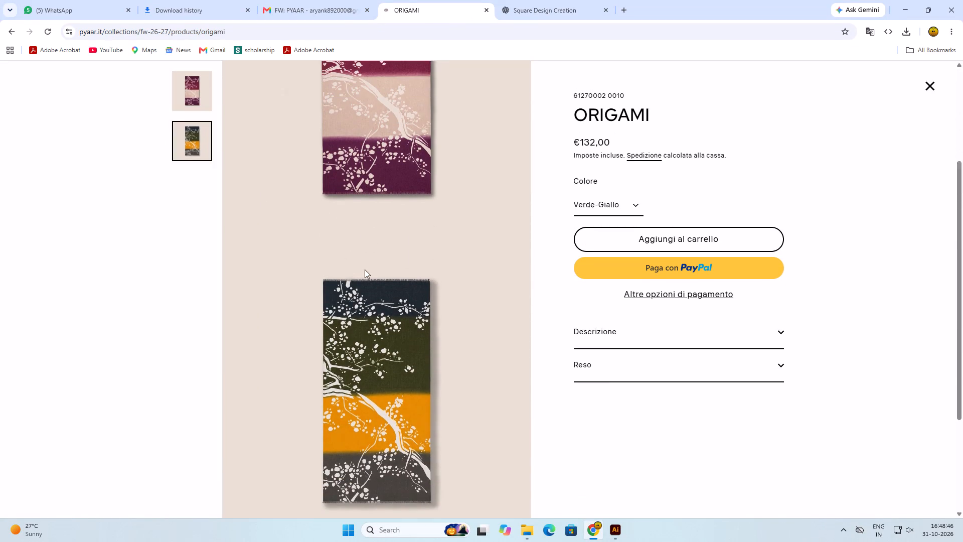
pyautogui.click(368, 196)
pyautogui.scroll(-5, 365, 351)
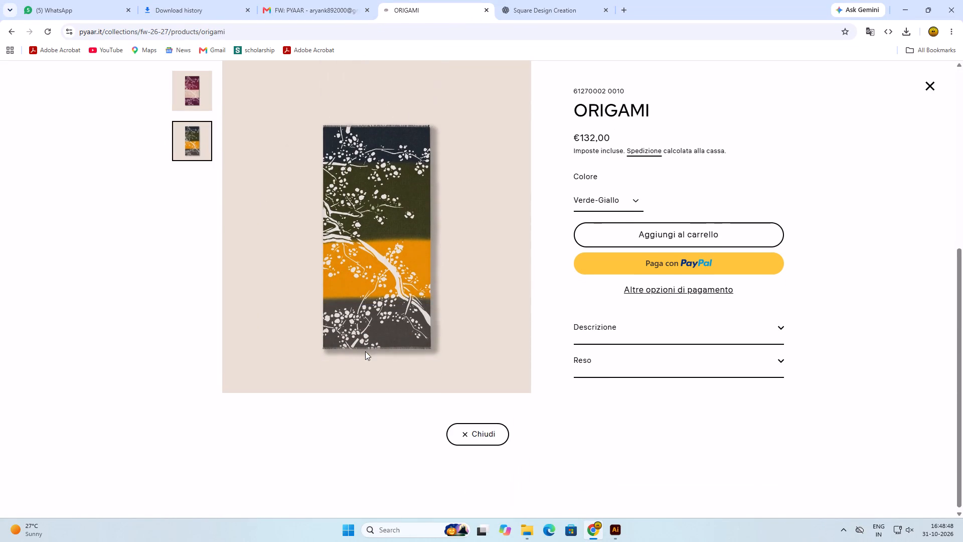
# Capture a screenshot cropped to the edges of the green-and-yellow ORIGAMI scarf.
pyautogui.press('shift+super+s')
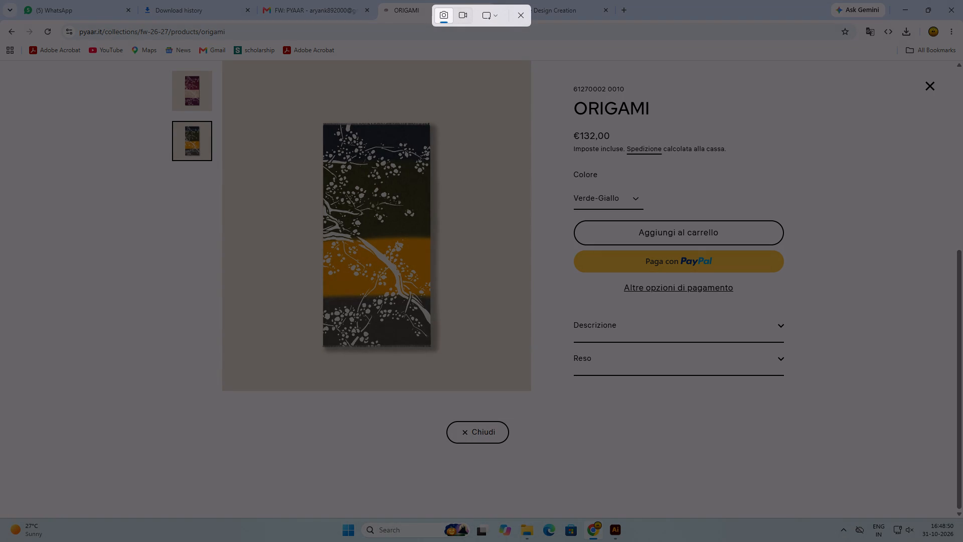
pyautogui.moveTo(323, 122); pyautogui.dragTo(431, 348)
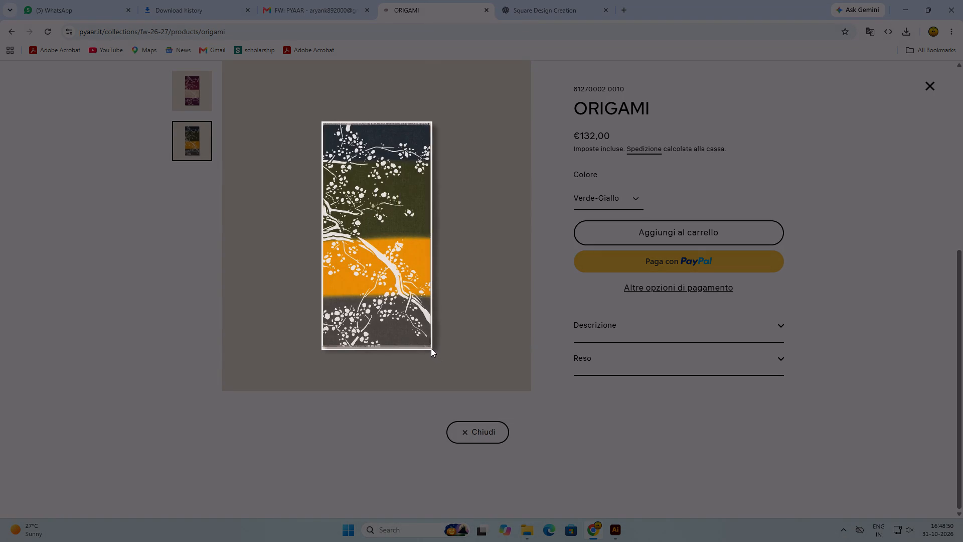
pyautogui.moveTo(431, 348); pyautogui.dragTo(431, 348)
pyautogui.click(546, 1)
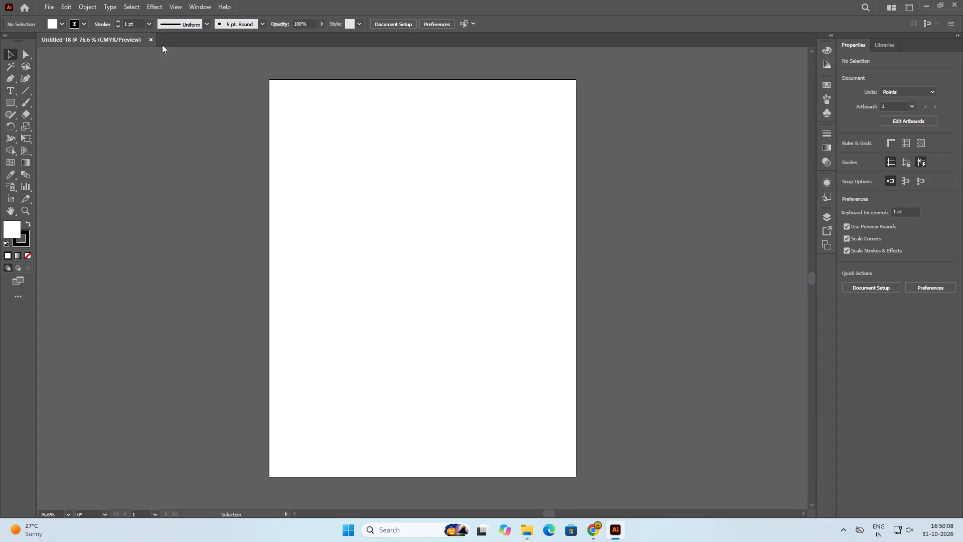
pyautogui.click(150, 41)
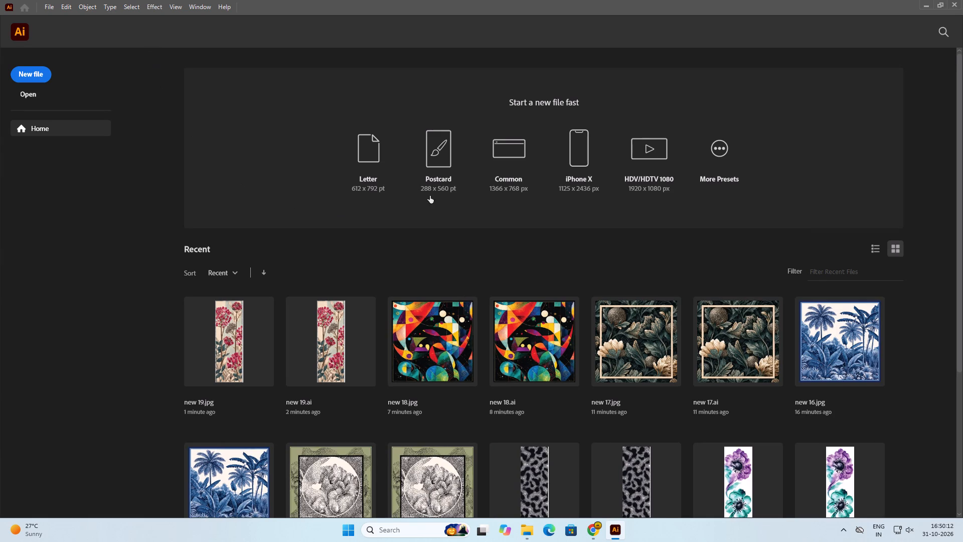
# Create a new 60 x 180 cm portrait document in CMYK colour with 300 ppi raster effects.
pyautogui.click(28, 79)
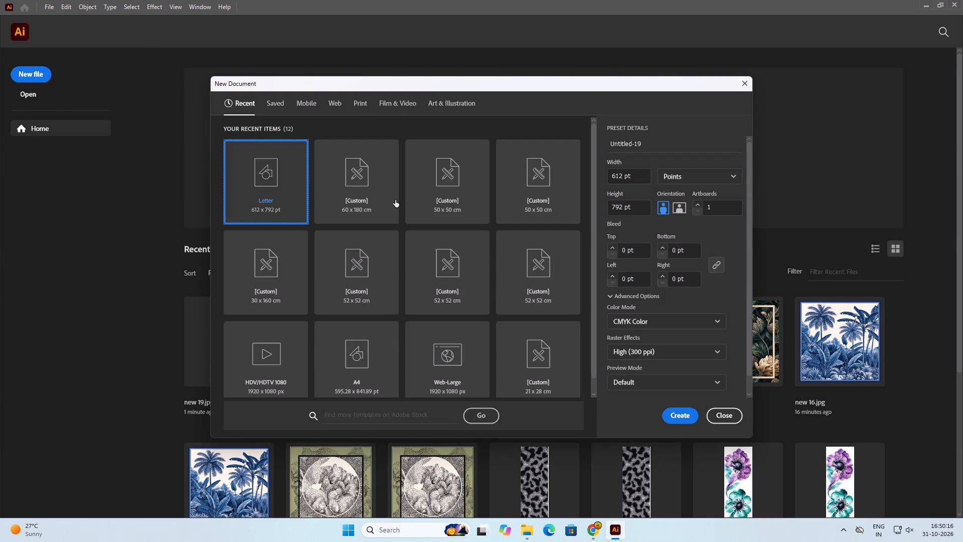
pyautogui.click(372, 204)
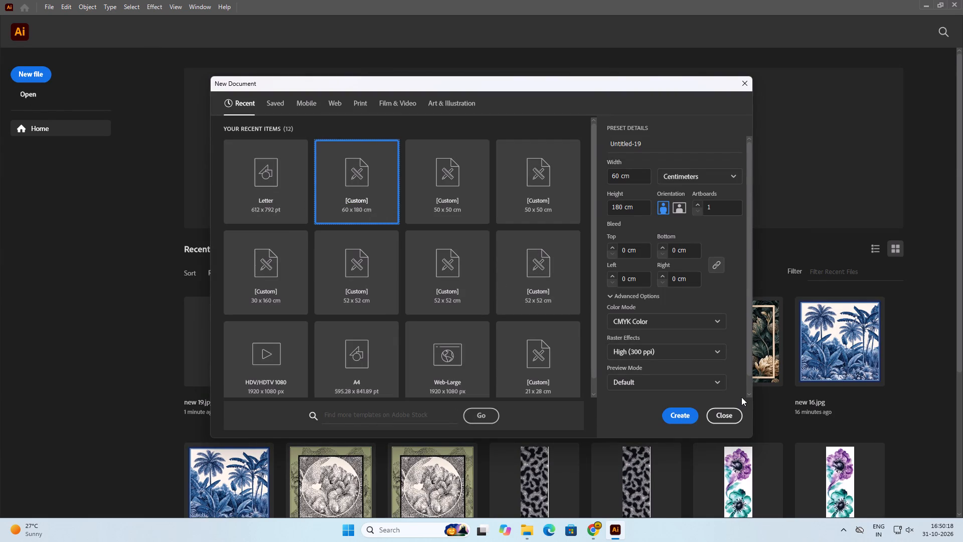
pyautogui.click(684, 419)
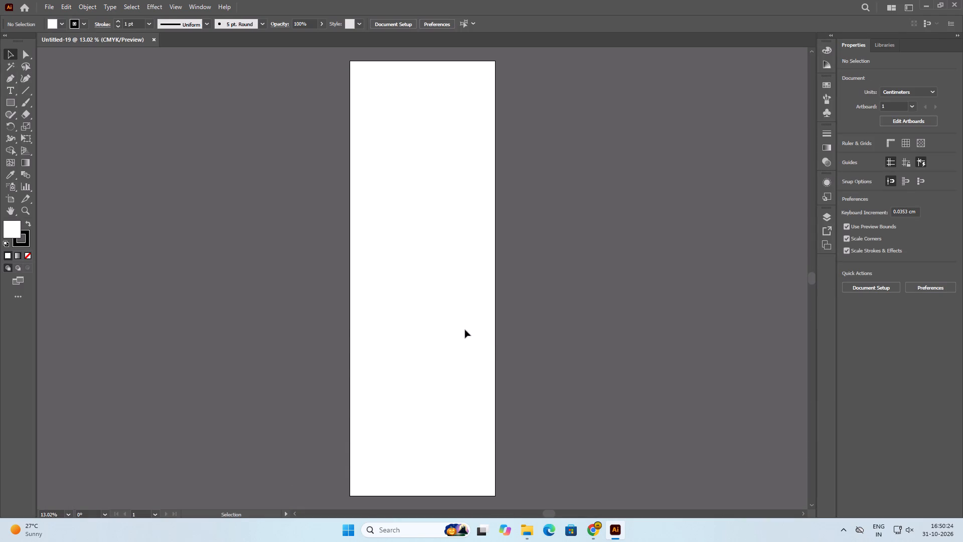
# Place the downloaded blossom-branch scarf image from Downloads at the artboard's upper-left corner.
pyautogui.hotkey('ctrl', 'shift', 'p')
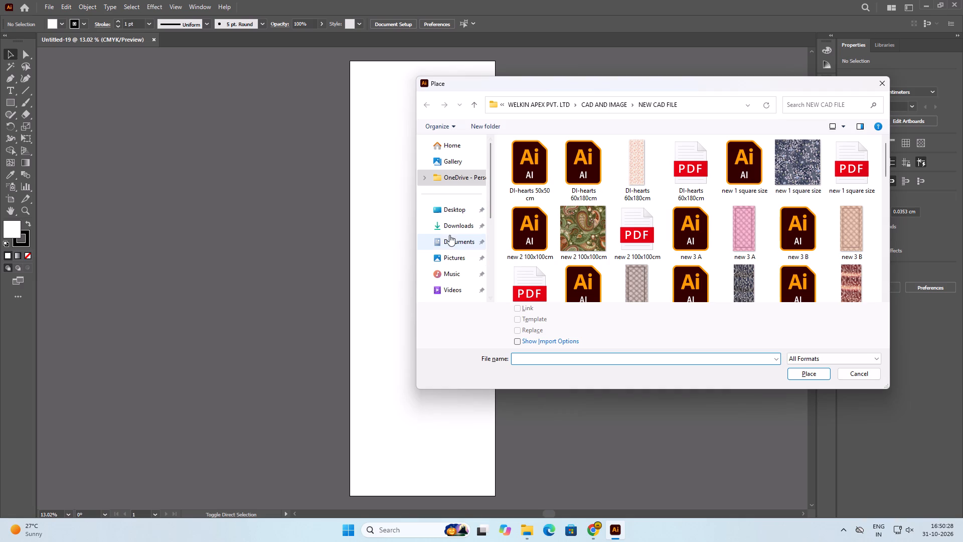
pyautogui.click(458, 227)
pyautogui.doubleClick(528, 176)
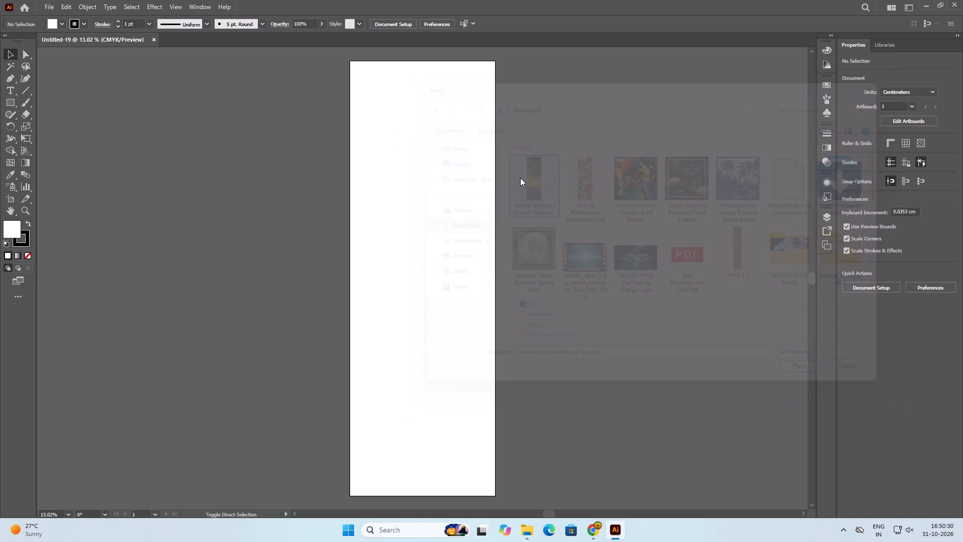
pyautogui.click(350, 62)
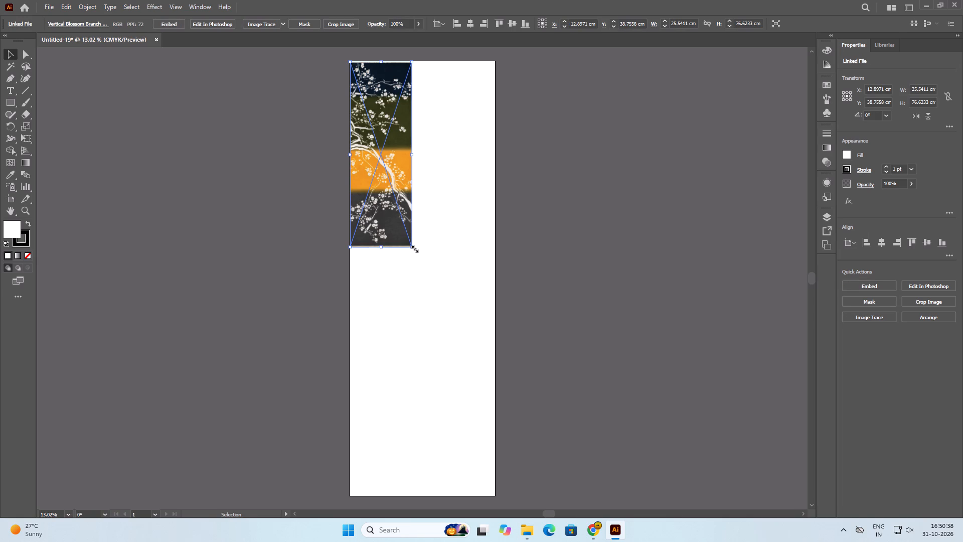
# Scale the placed scarf image proportionally to about 60.8 x 182.4 cm so it covers the artboard.
pyautogui.keyDown('shift'); pyautogui.moveTo(413, 249); pyautogui.dragTo(472, 531); pyautogui.keyUp('shift')
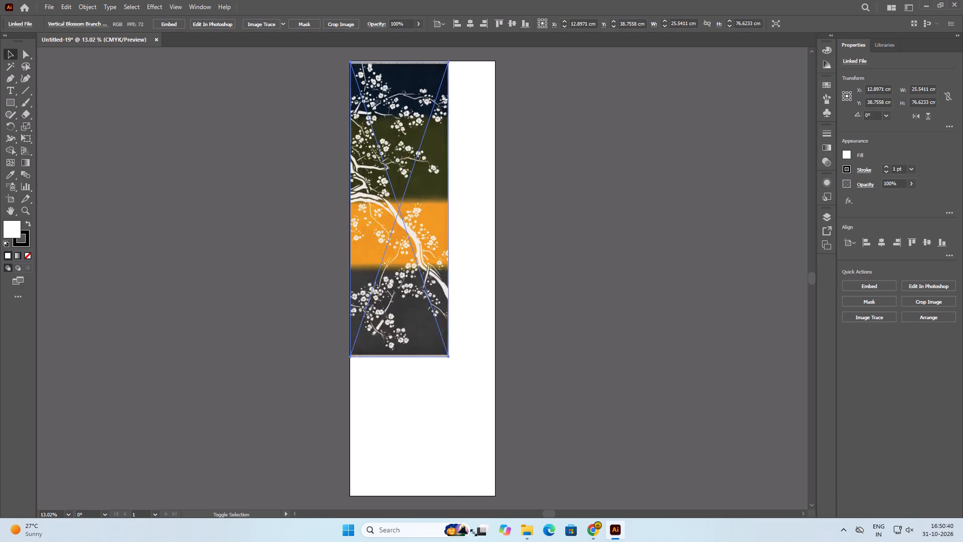
pyautogui.keyDown('shift'); pyautogui.moveTo(472, 531); pyautogui.dragTo(498, 433); pyautogui.keyUp('shift')
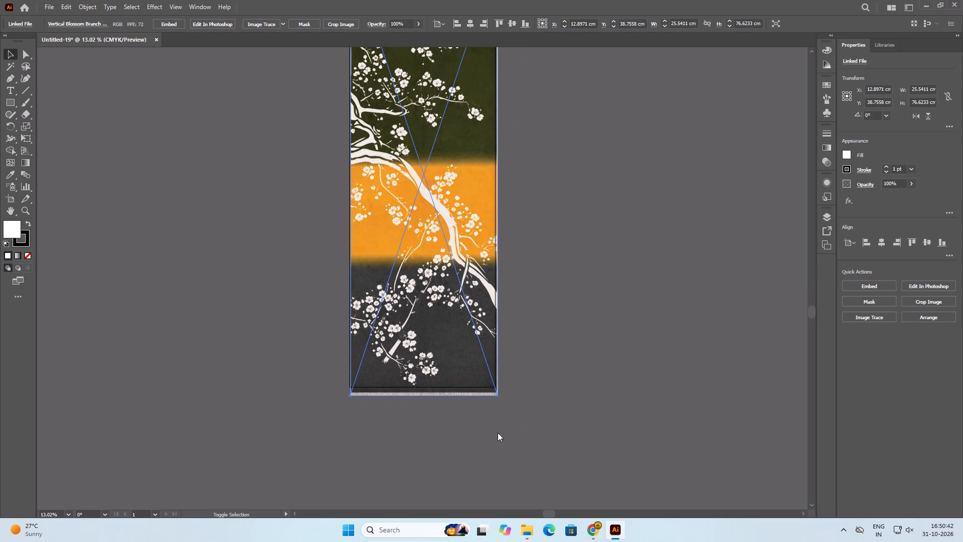
pyautogui.keyDown('shift'); pyautogui.moveTo(498, 433); pyautogui.dragTo(496, 425); pyautogui.keyUp('shift')
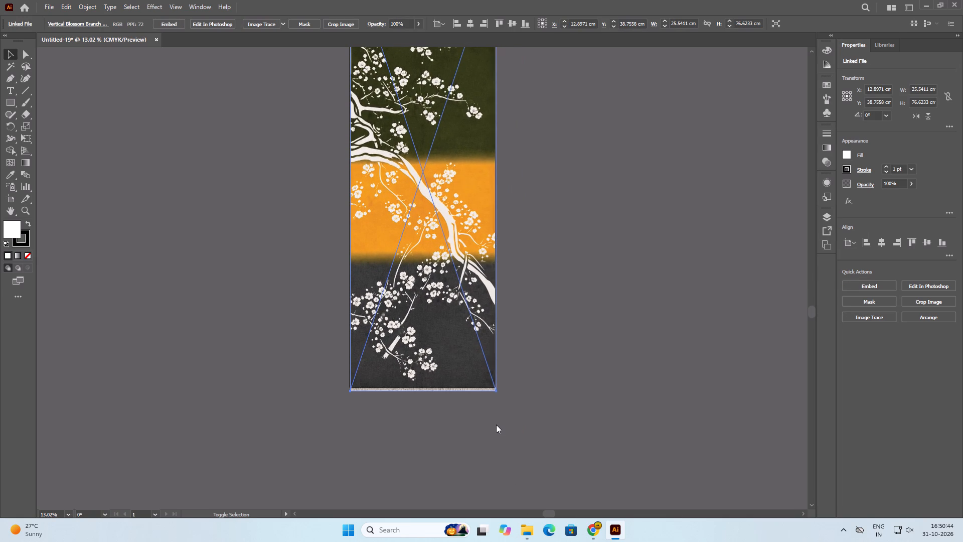
pyautogui.keyDown('shift'); pyautogui.moveTo(496, 425); pyautogui.dragTo(497, 426); pyautogui.keyUp('shift')
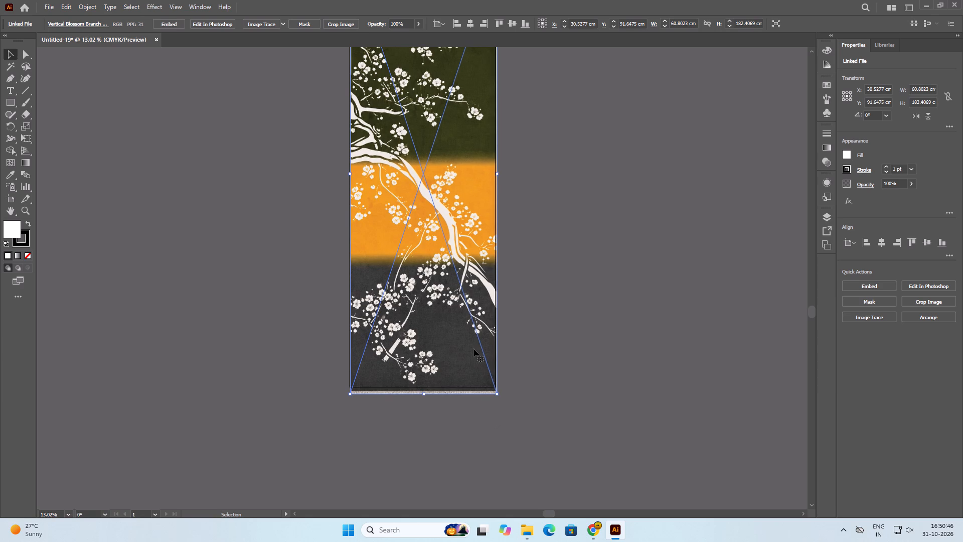
# Centre the placed scarf image horizontally and vertically on the artboard.
pyautogui.scroll(15, 473, 349)
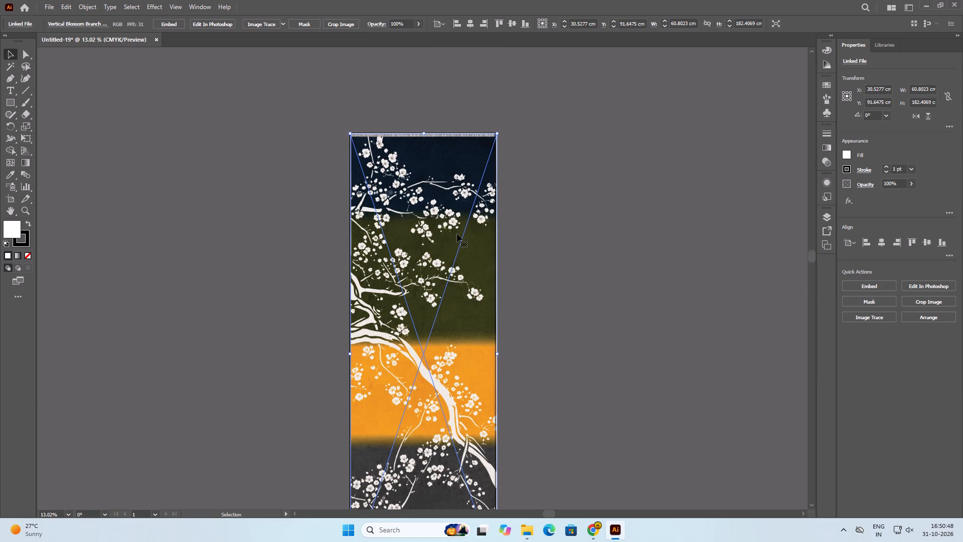
pyautogui.click(469, 27)
pyautogui.click(516, 21)
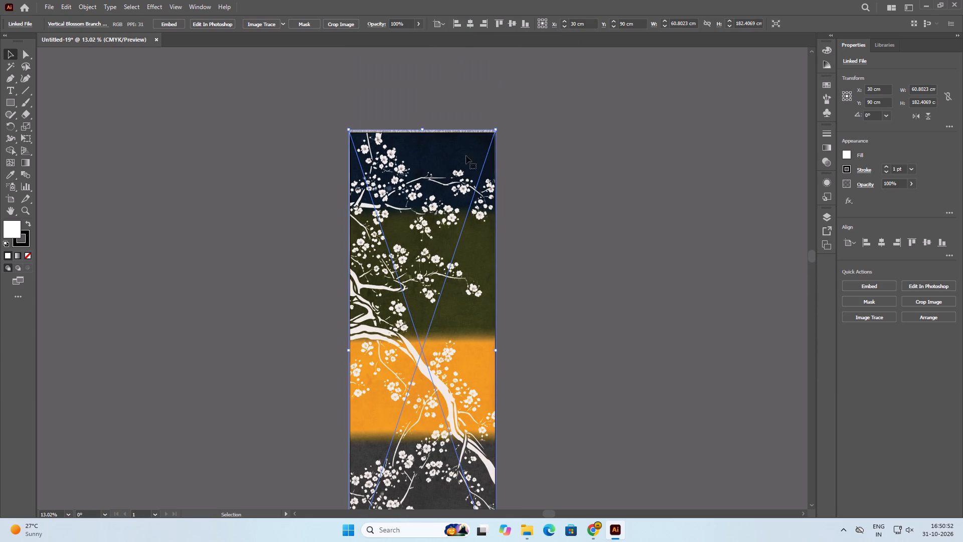
pyautogui.click(503, 153)
# Examine the upper and lower fringe edges of the scarf image against the artboard bounds.
pyautogui.scroll(-10, 400, 146)
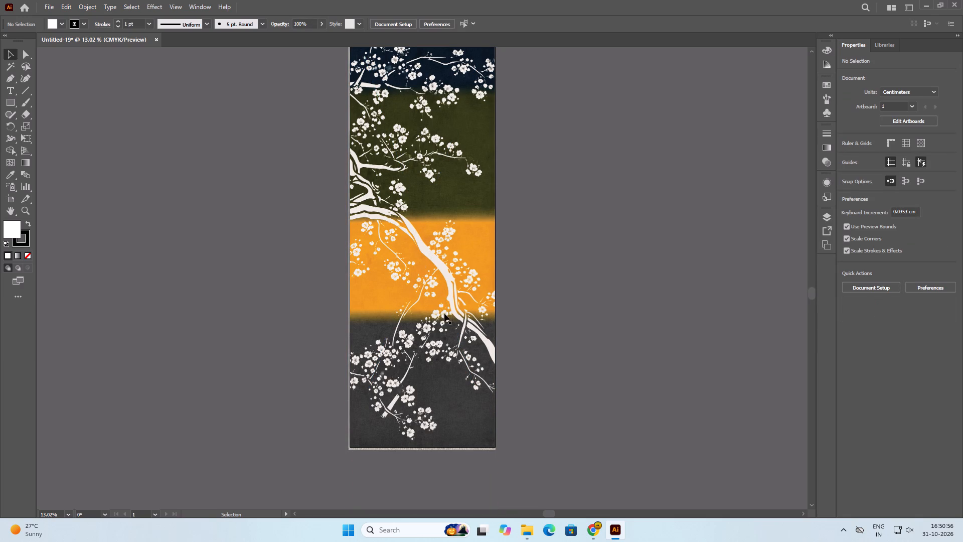
pyautogui.click(460, 381)
pyautogui.keyDown('alt'); pyautogui.scroll(4, 432, 475); pyautogui.keyUp('alt')
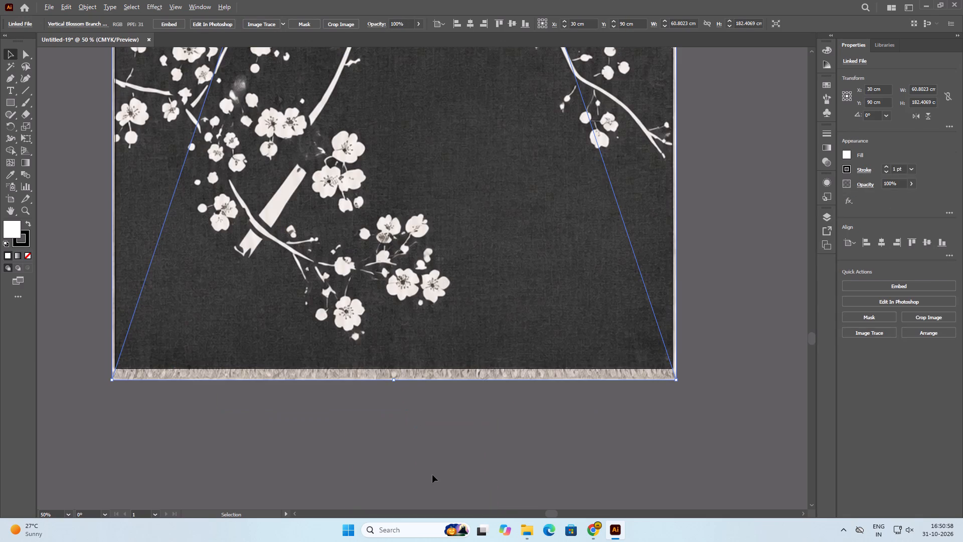
pyautogui.keyDown('alt'); pyautogui.scroll(-6, 437, 395); pyautogui.keyUp('alt')
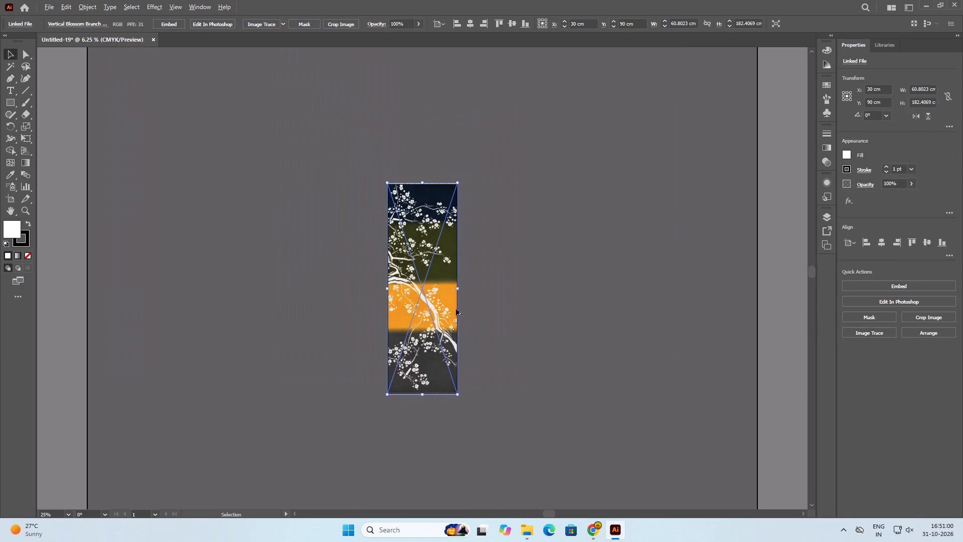
pyautogui.keyDown('alt'); pyautogui.scroll(4, 461, 177); pyautogui.keyUp('alt')
pyautogui.keyDown('alt'); pyautogui.scroll(6, 306, 194); pyautogui.keyUp('alt')
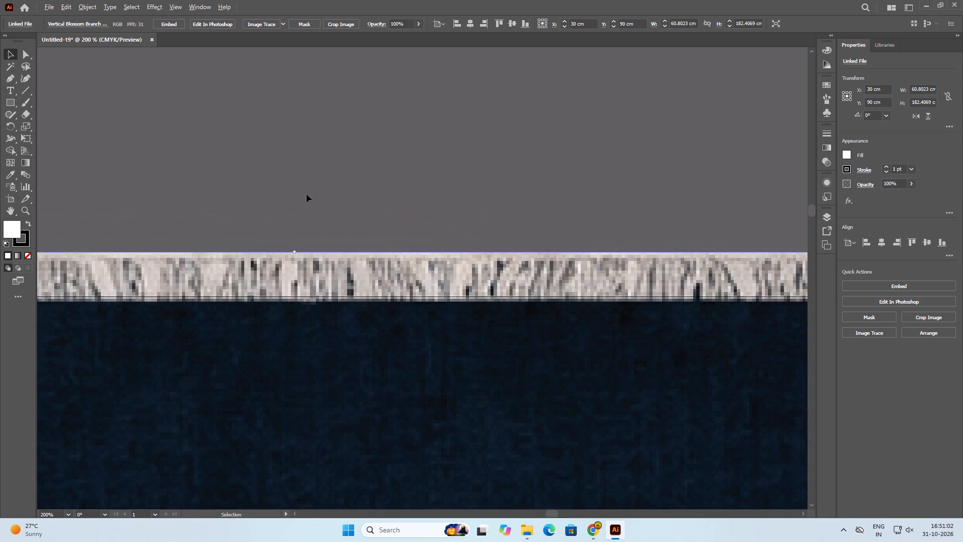
pyautogui.keyDown('alt'); pyautogui.scroll(-9, 341, 201); pyautogui.keyUp('alt')
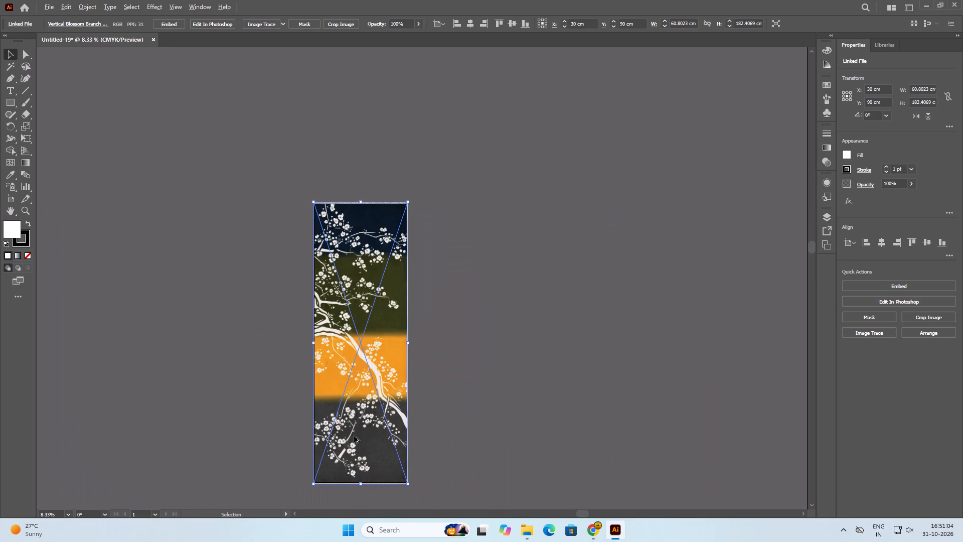
pyautogui.keyDown('alt'); pyautogui.scroll(1, 354, 436); pyautogui.keyUp('alt')
pyautogui.keyDown('alt'); pyautogui.scroll(-1, 453, 172); pyautogui.keyUp('alt')
pyautogui.click(468, 254)
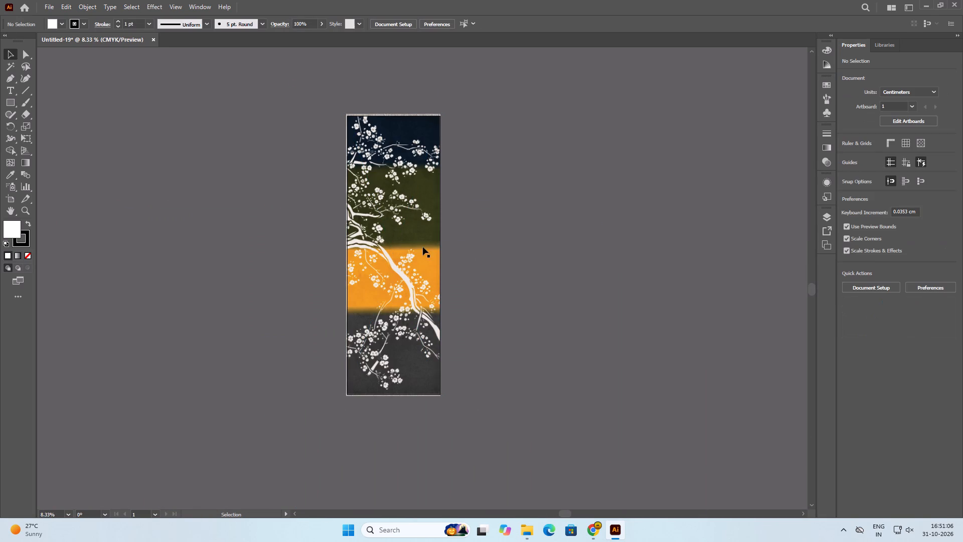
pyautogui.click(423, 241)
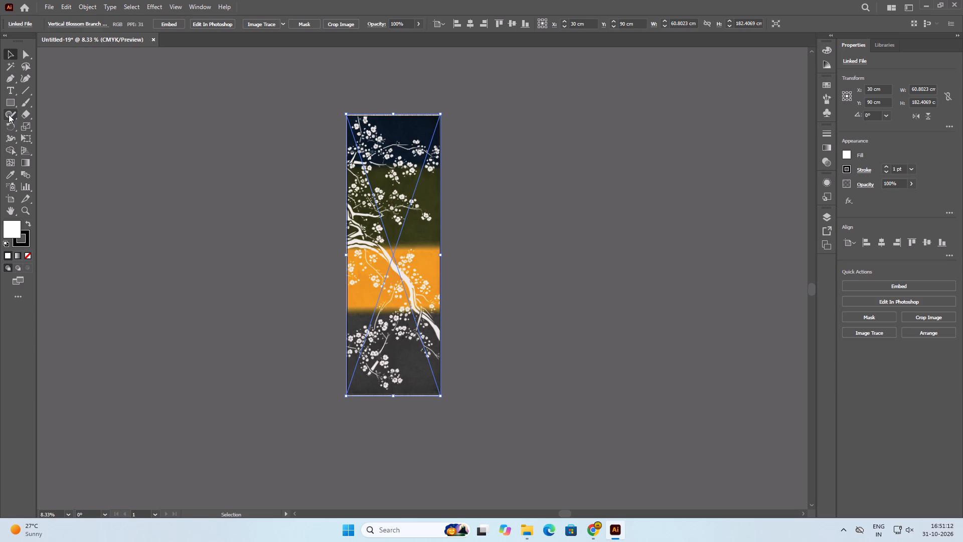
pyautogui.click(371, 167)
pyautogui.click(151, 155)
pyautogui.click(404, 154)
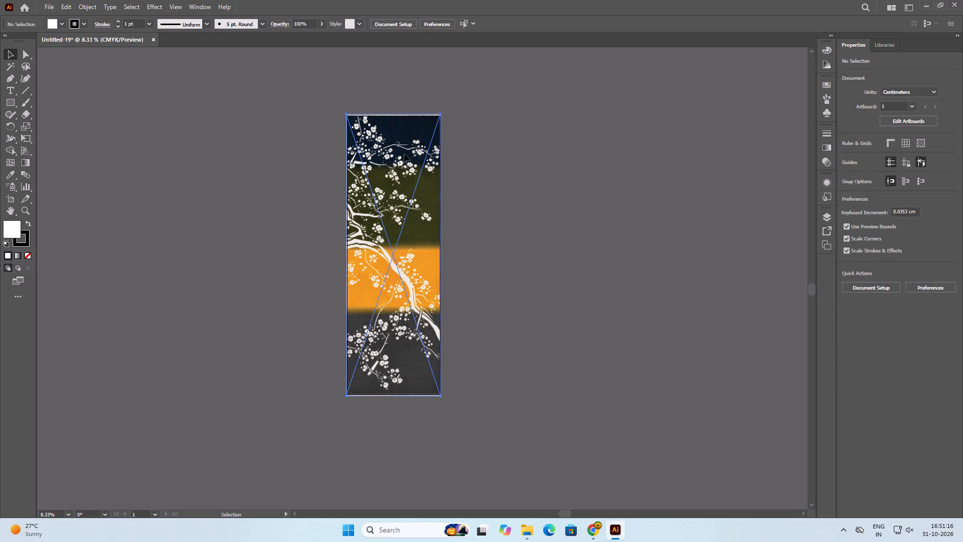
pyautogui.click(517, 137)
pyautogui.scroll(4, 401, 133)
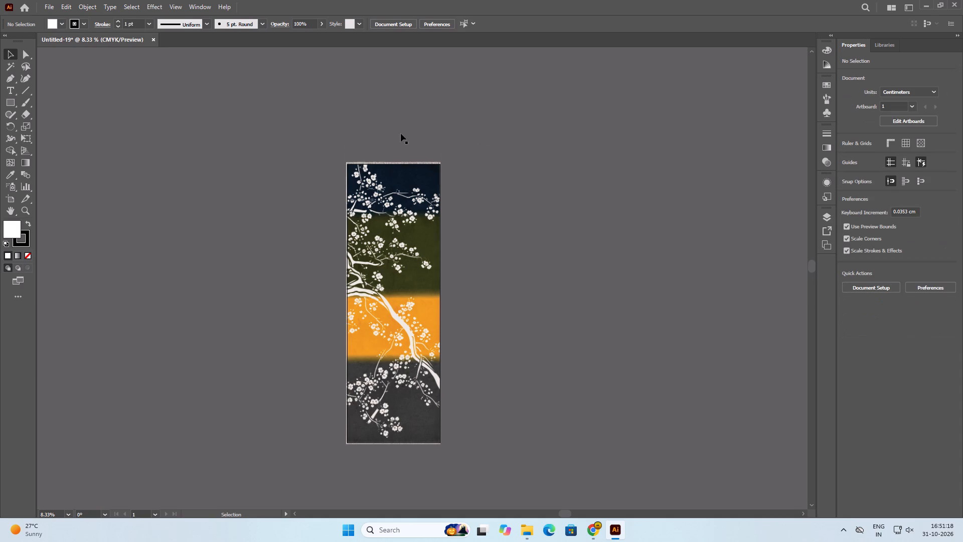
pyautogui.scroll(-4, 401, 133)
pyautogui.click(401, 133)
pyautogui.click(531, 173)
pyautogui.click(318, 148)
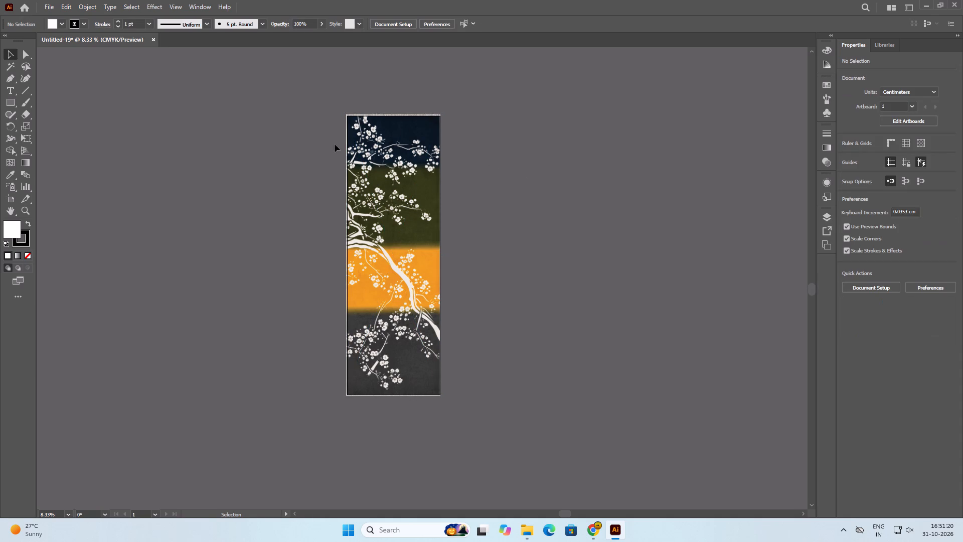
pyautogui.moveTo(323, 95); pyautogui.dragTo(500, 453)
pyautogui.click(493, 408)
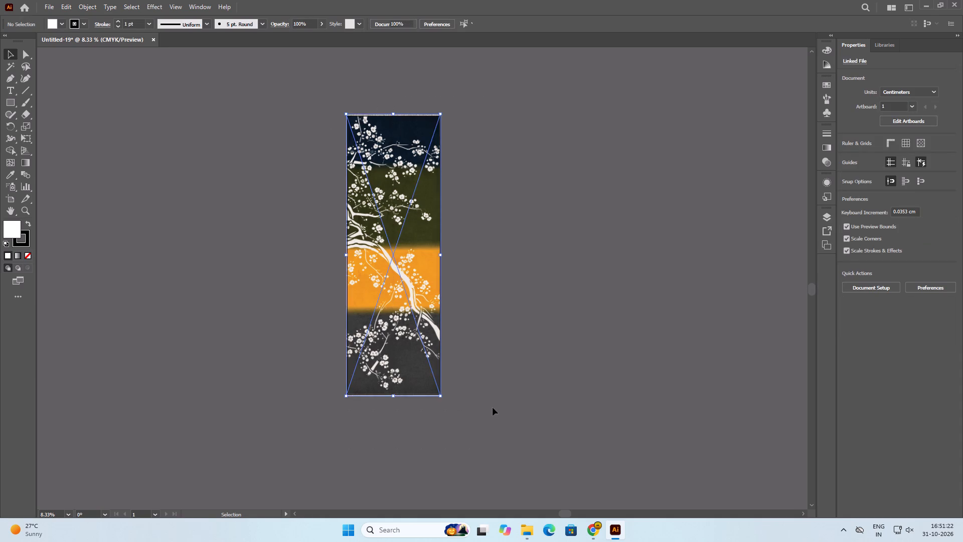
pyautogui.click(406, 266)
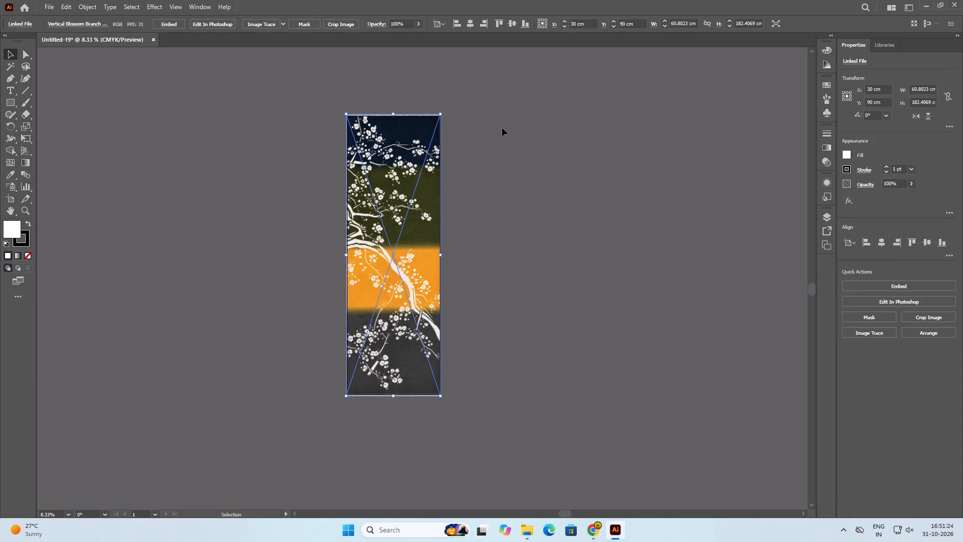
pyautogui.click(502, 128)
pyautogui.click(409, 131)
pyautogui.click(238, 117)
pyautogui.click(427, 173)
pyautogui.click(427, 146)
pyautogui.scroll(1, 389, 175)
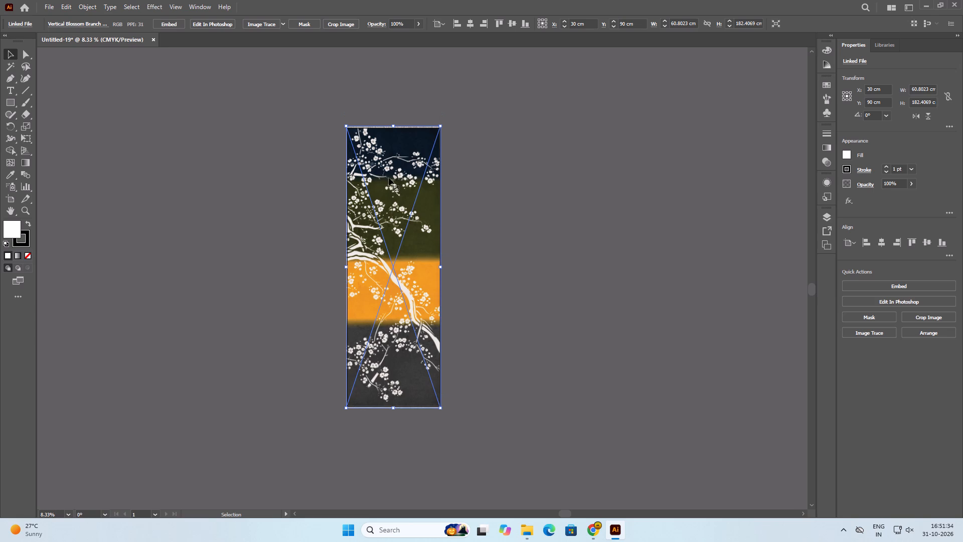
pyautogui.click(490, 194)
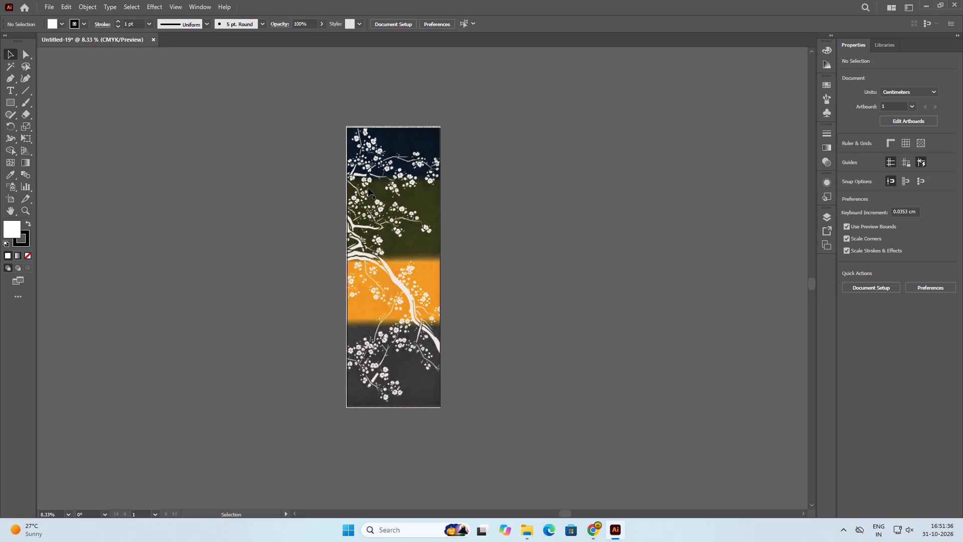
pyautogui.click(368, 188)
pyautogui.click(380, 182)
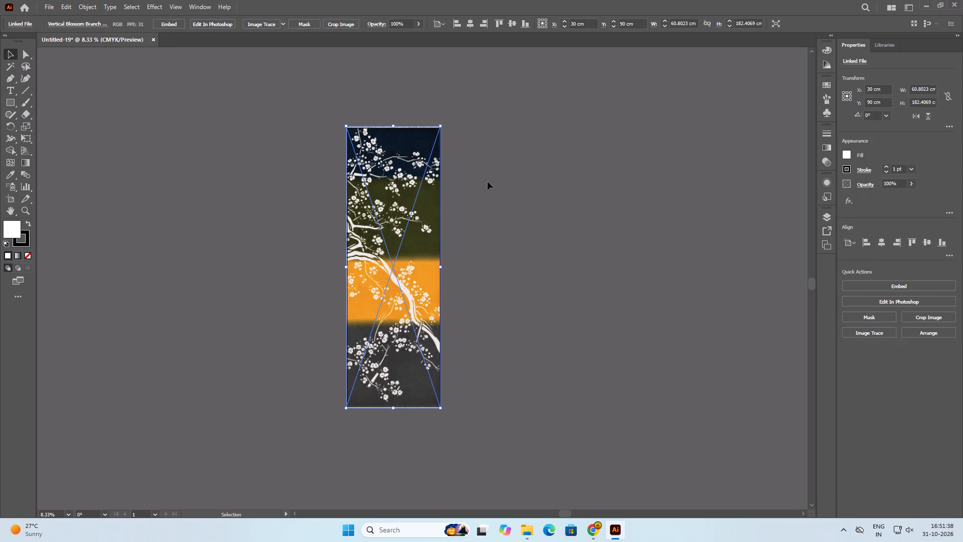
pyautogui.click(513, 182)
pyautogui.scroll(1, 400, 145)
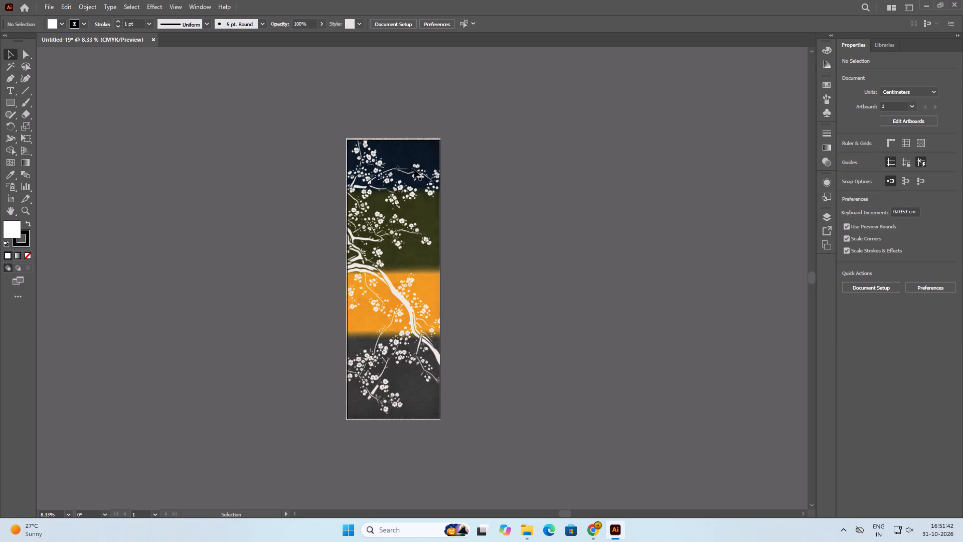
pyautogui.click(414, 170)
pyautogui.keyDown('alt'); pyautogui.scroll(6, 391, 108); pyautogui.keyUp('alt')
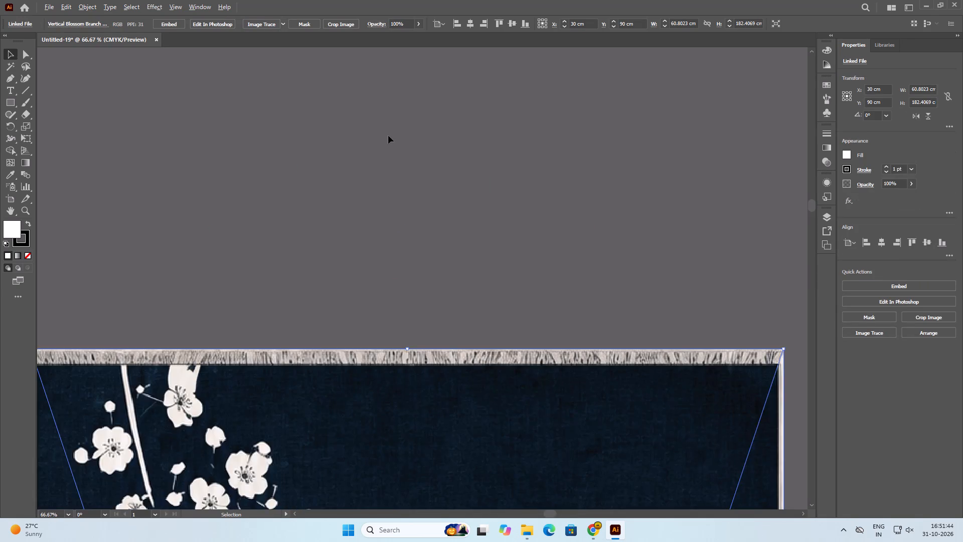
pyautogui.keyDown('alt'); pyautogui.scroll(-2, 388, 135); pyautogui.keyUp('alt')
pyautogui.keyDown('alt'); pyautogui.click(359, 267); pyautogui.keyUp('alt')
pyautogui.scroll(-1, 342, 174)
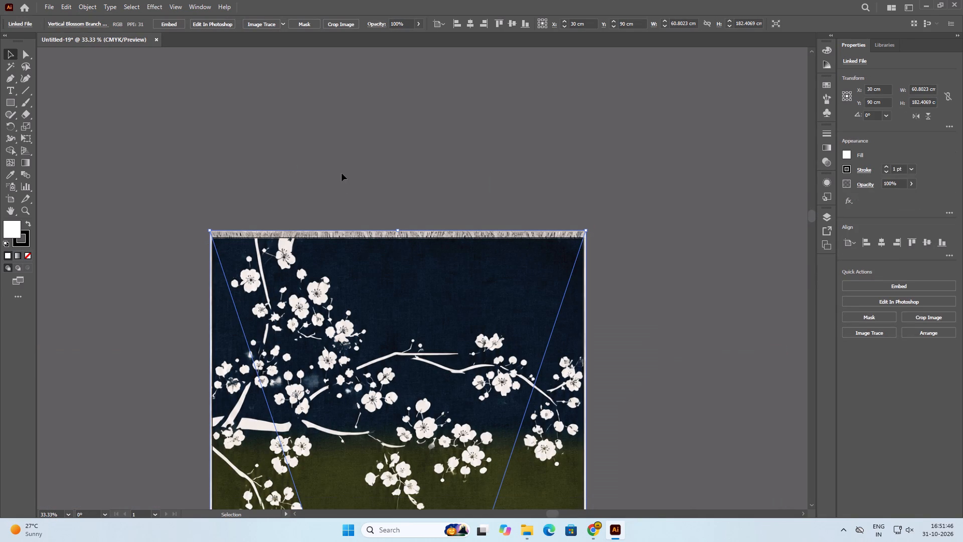
# Image-trace the linked scarf image with the High Fidelity Photo preset.
pyautogui.click(391, 280)
pyautogui.click(282, 23)
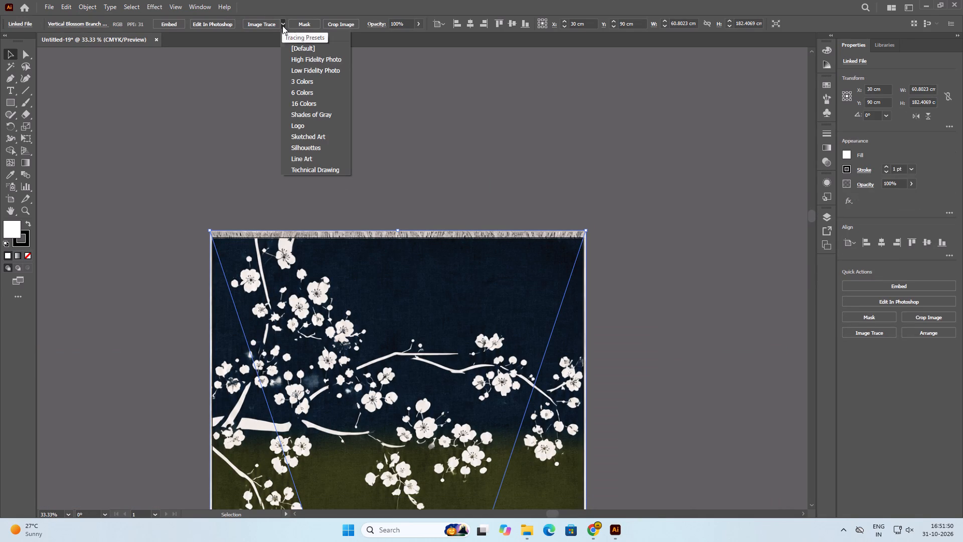
pyautogui.click(314, 57)
pyautogui.scroll(-5, 420, 205)
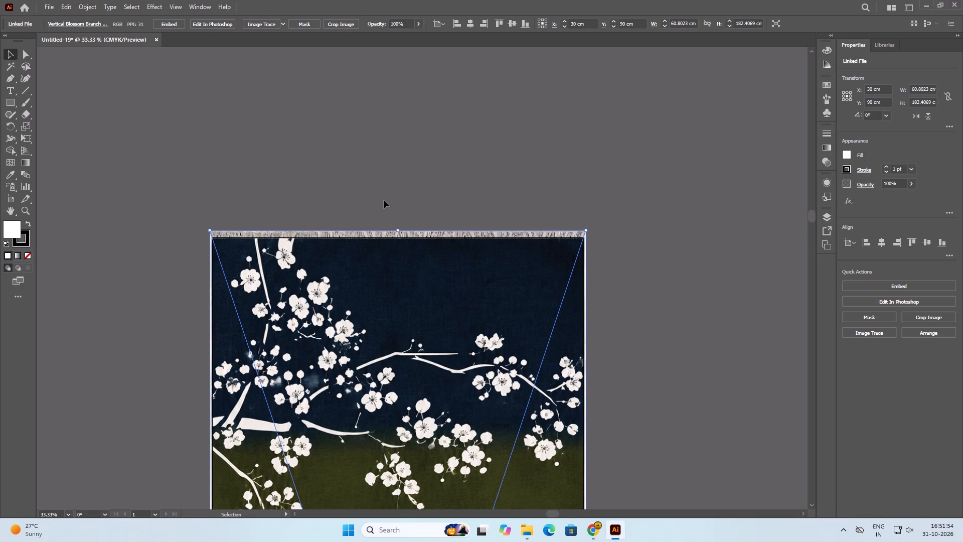
pyautogui.scroll(-5, 384, 200)
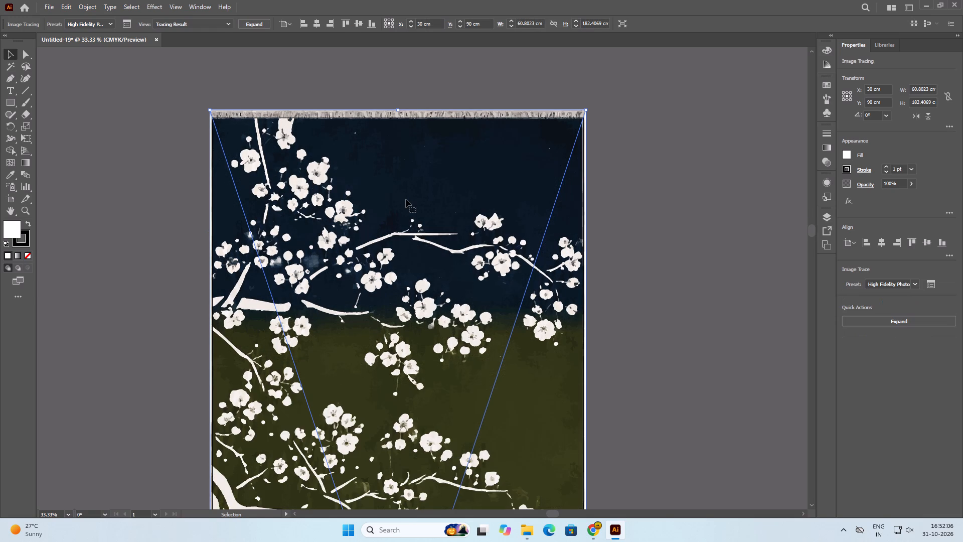
# Examine the traced artwork along the full length of the scarf down to its lower fringe.
pyautogui.scroll(-15, 406, 199)
pyautogui.scroll(-9, 406, 199)
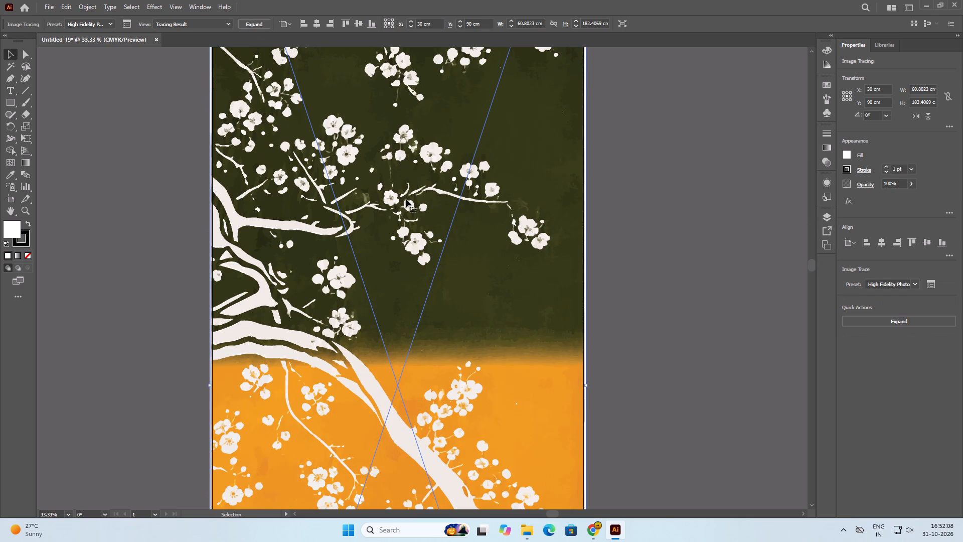
pyautogui.scroll(-17, 406, 199)
pyautogui.scroll(-10, 406, 199)
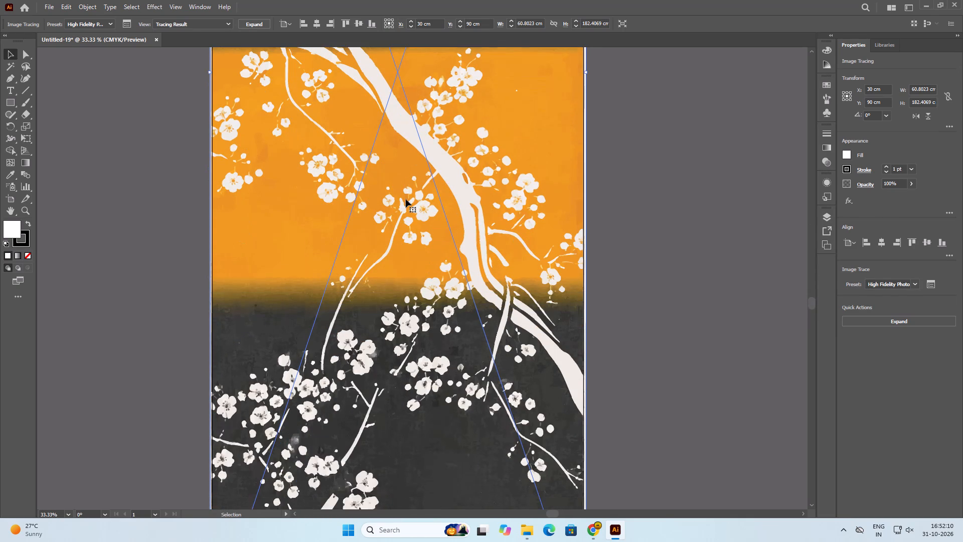
pyautogui.scroll(-17, 406, 199)
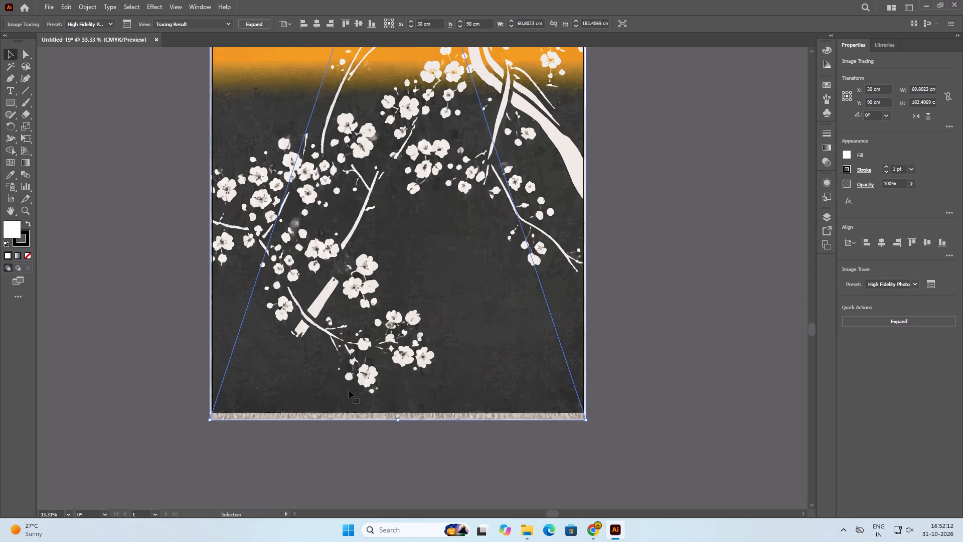
# Expand the scarf's image tracing into editable vector paths and select the resulting group.
pyautogui.click(452, 433)
pyautogui.click(396, 418)
pyautogui.scroll(1, 396, 418)
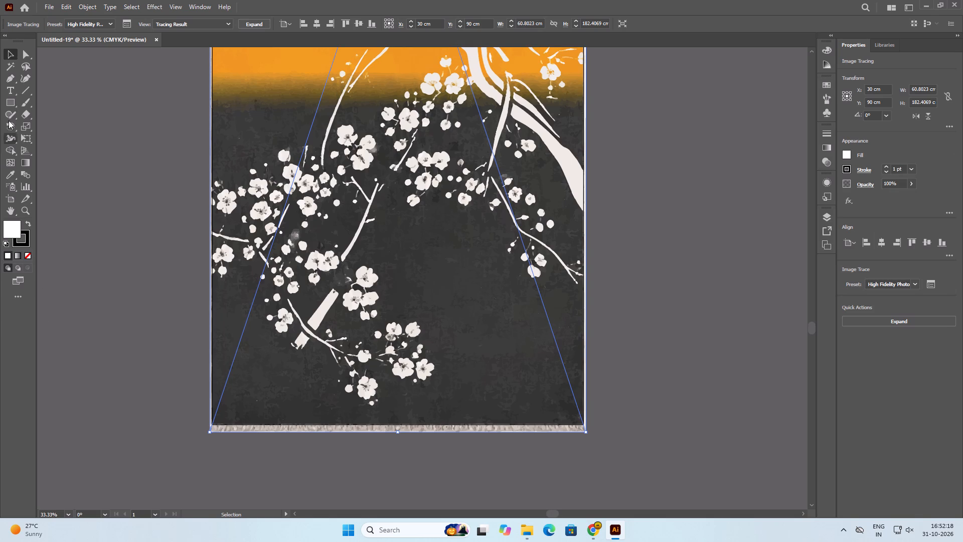
pyautogui.click(266, 26)
pyautogui.click(447, 462)
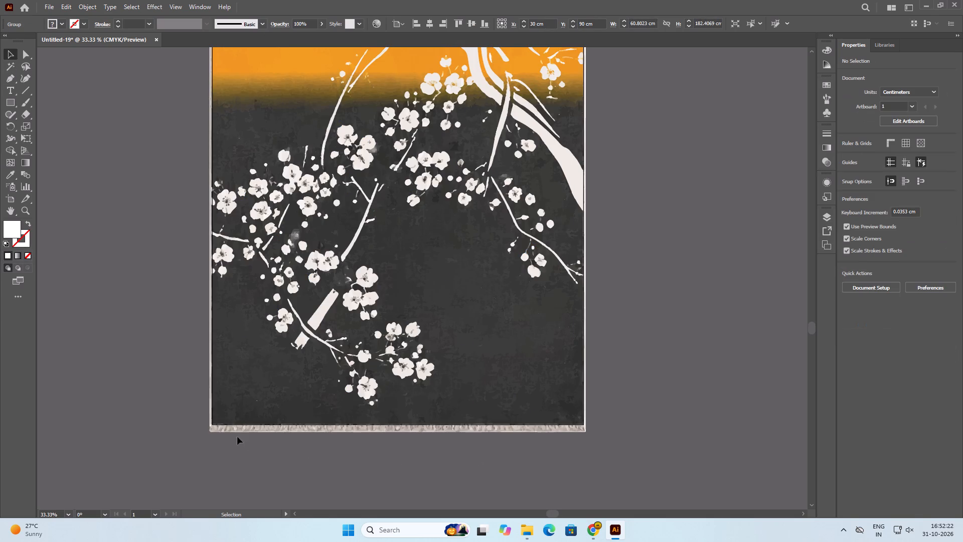
pyautogui.click(231, 431)
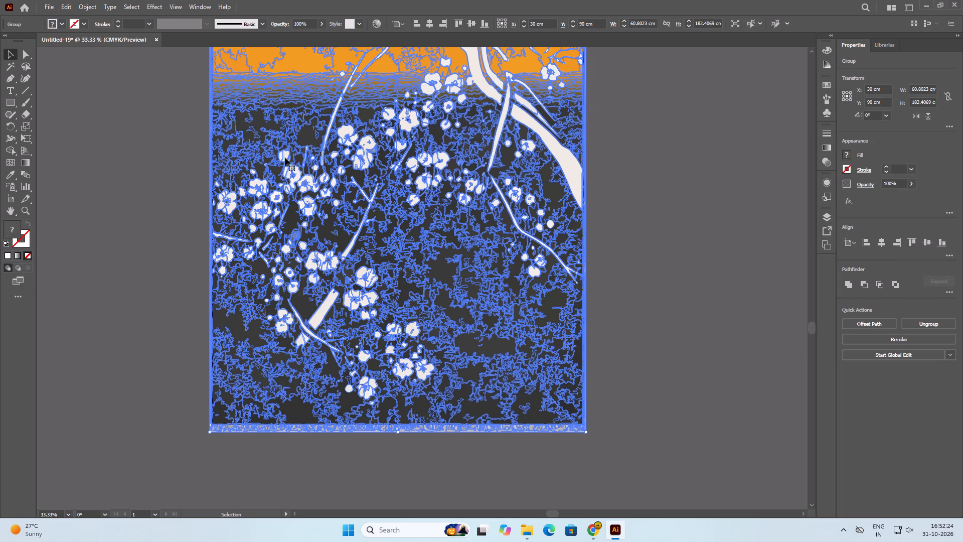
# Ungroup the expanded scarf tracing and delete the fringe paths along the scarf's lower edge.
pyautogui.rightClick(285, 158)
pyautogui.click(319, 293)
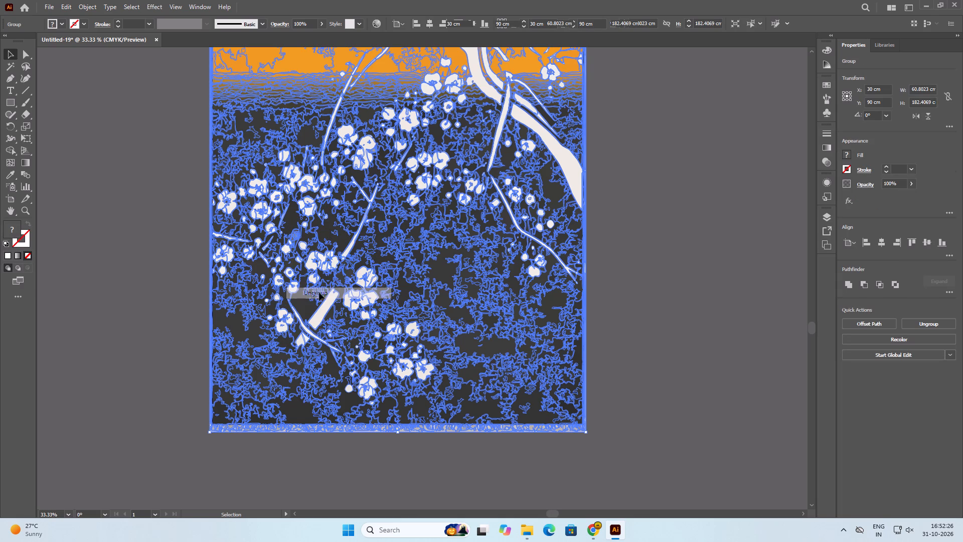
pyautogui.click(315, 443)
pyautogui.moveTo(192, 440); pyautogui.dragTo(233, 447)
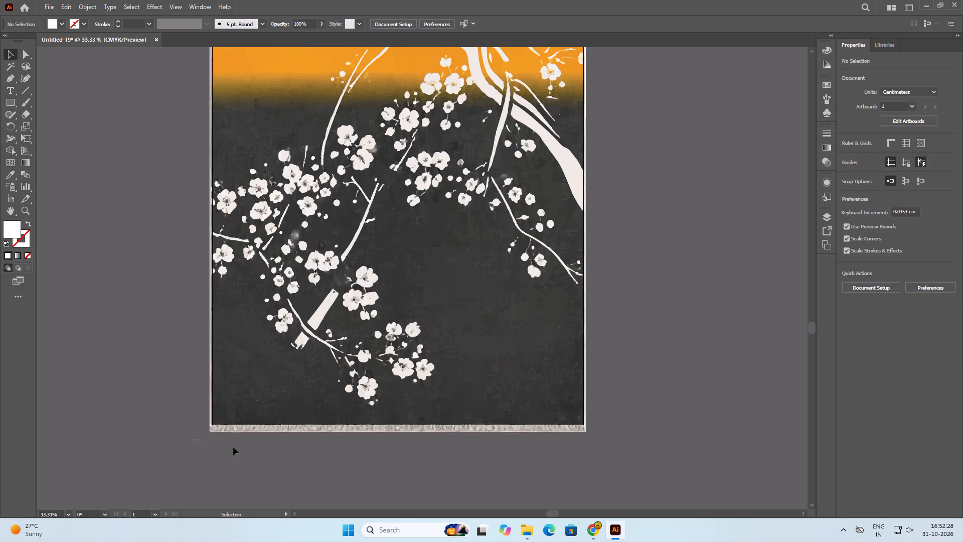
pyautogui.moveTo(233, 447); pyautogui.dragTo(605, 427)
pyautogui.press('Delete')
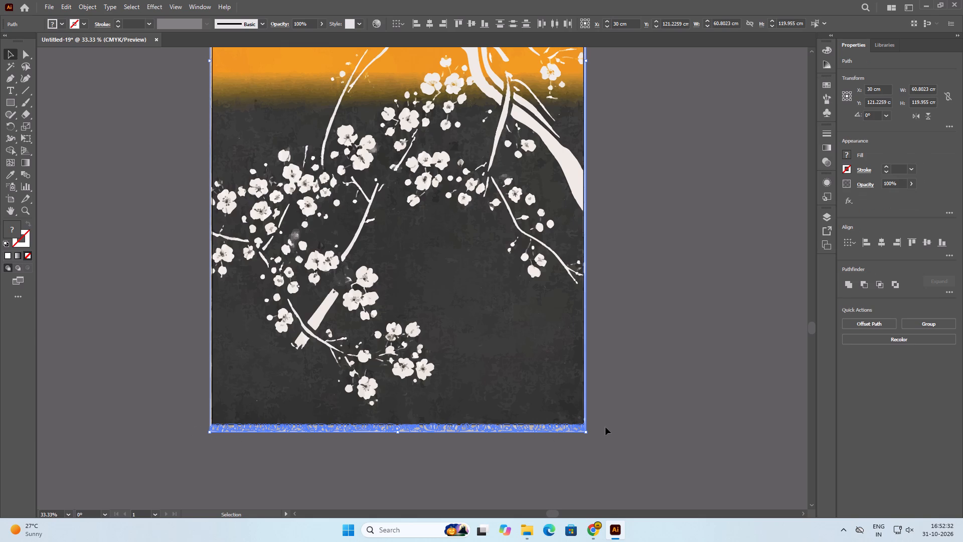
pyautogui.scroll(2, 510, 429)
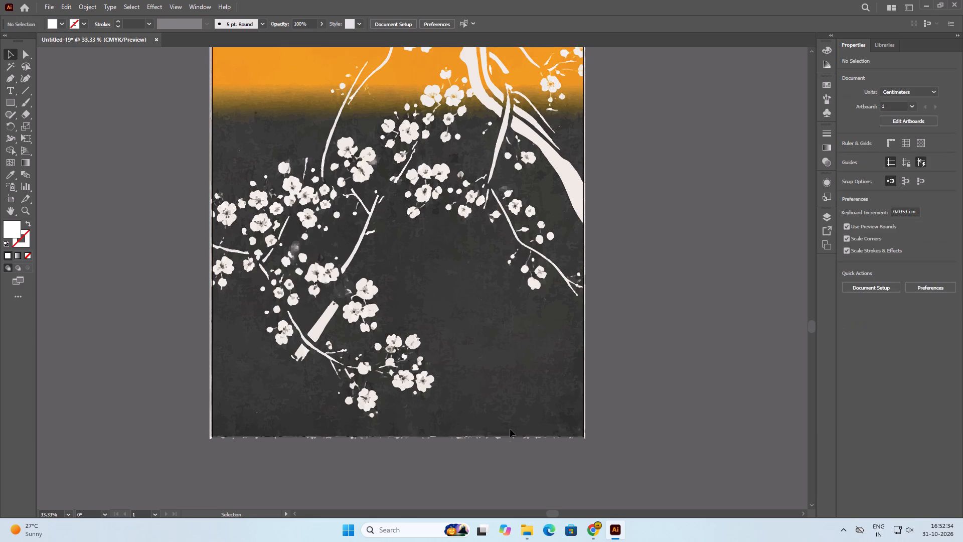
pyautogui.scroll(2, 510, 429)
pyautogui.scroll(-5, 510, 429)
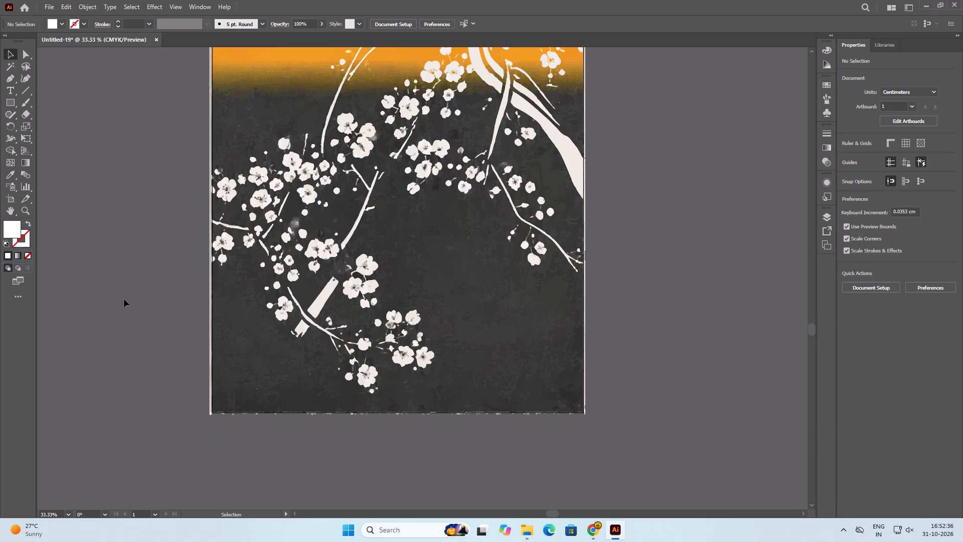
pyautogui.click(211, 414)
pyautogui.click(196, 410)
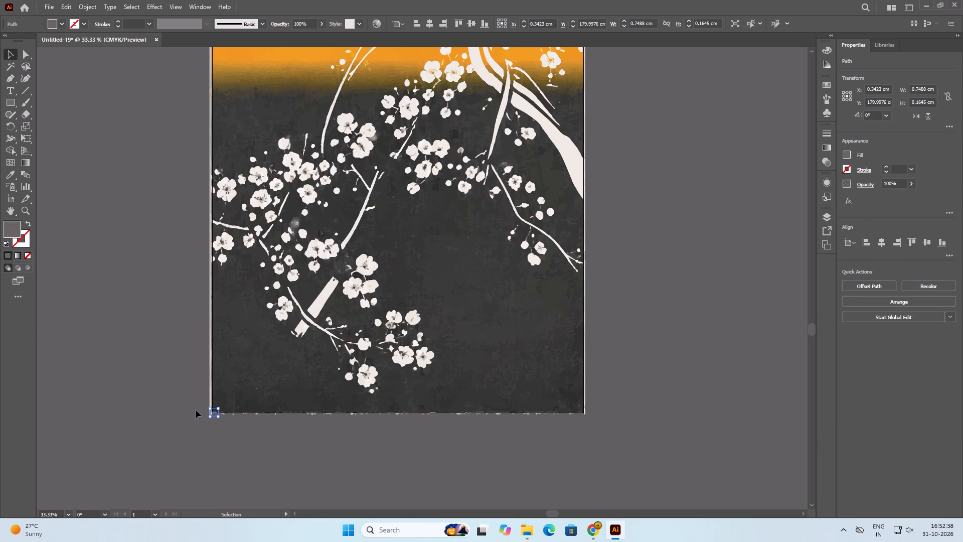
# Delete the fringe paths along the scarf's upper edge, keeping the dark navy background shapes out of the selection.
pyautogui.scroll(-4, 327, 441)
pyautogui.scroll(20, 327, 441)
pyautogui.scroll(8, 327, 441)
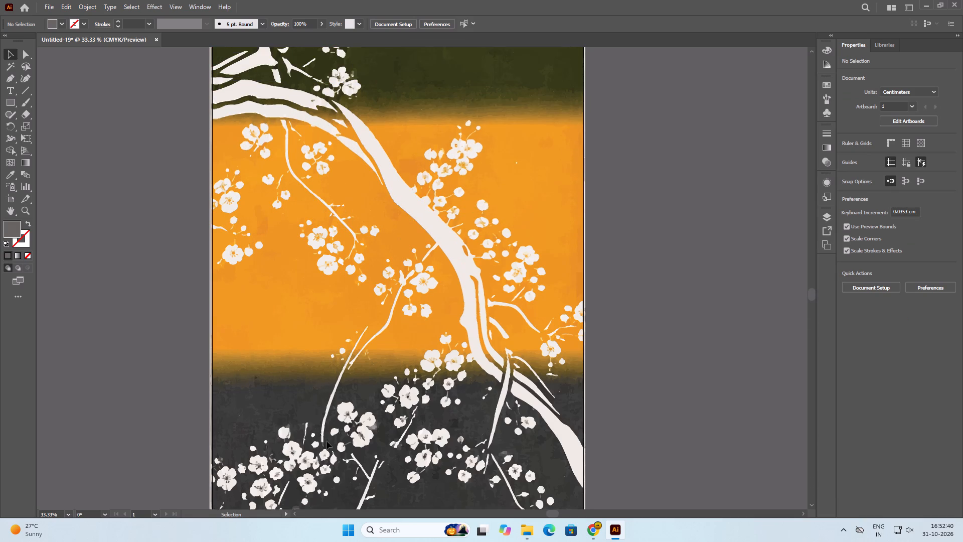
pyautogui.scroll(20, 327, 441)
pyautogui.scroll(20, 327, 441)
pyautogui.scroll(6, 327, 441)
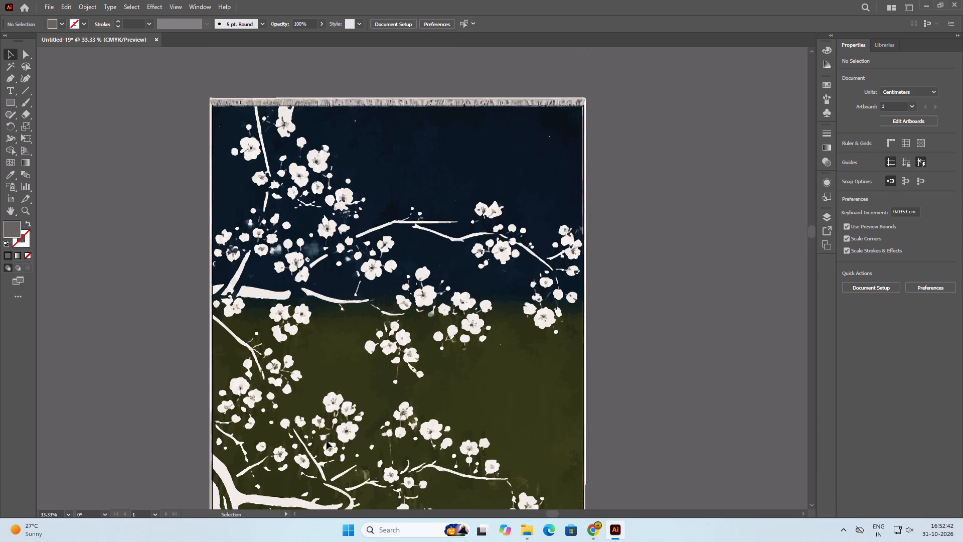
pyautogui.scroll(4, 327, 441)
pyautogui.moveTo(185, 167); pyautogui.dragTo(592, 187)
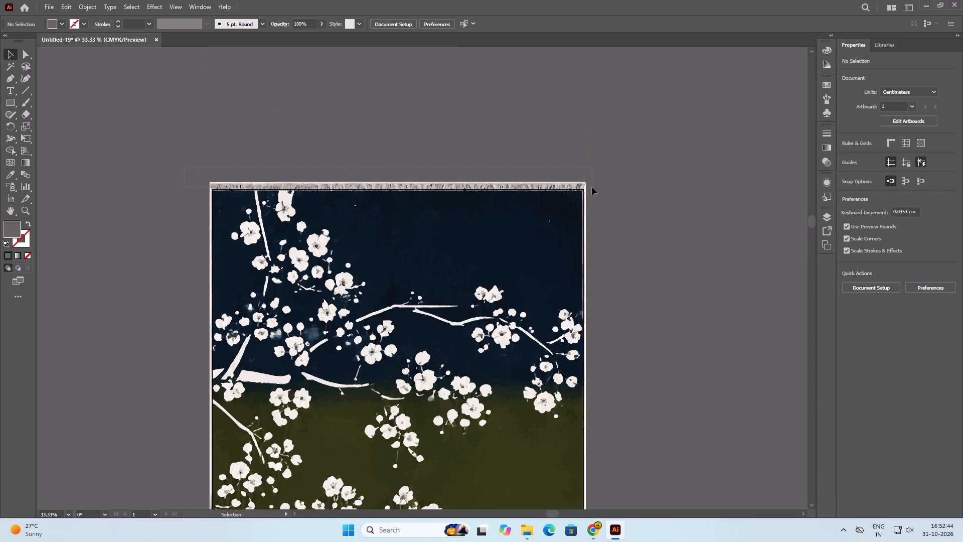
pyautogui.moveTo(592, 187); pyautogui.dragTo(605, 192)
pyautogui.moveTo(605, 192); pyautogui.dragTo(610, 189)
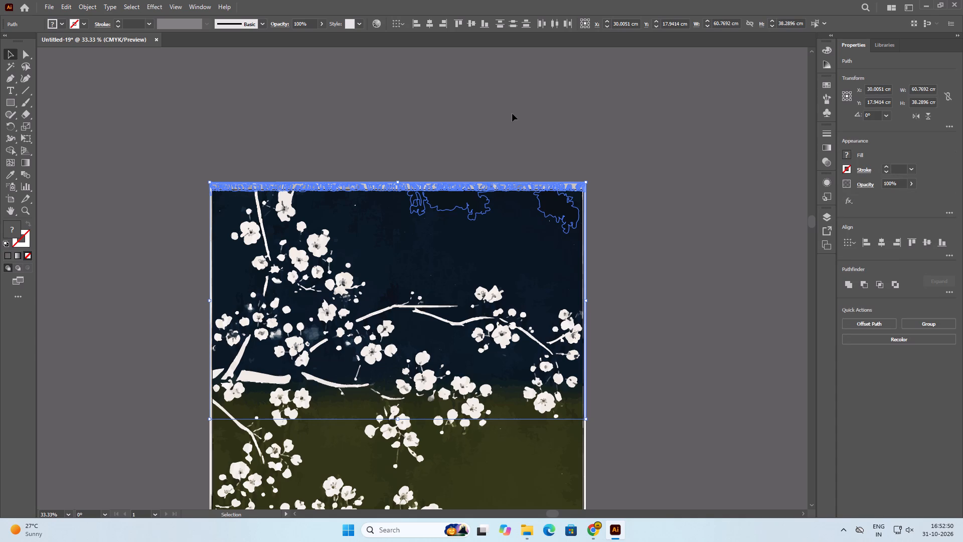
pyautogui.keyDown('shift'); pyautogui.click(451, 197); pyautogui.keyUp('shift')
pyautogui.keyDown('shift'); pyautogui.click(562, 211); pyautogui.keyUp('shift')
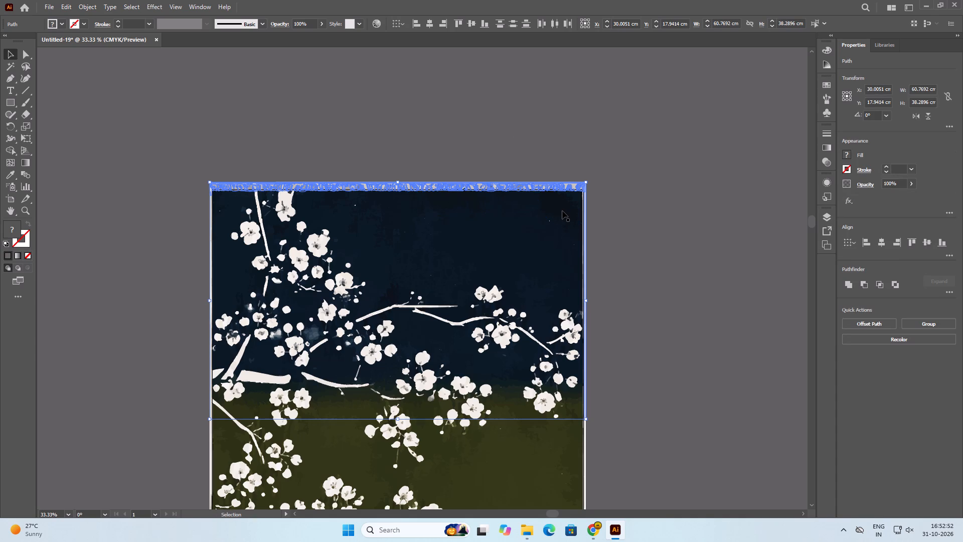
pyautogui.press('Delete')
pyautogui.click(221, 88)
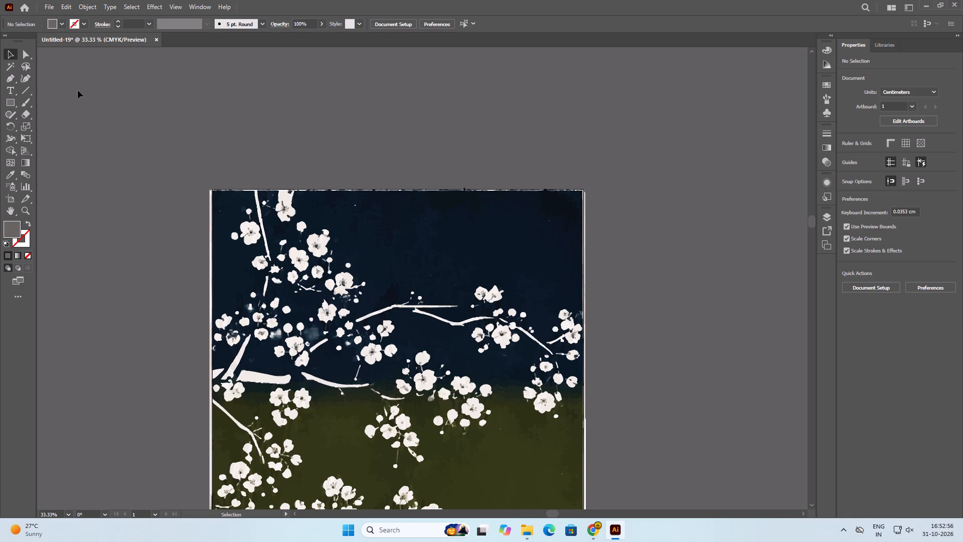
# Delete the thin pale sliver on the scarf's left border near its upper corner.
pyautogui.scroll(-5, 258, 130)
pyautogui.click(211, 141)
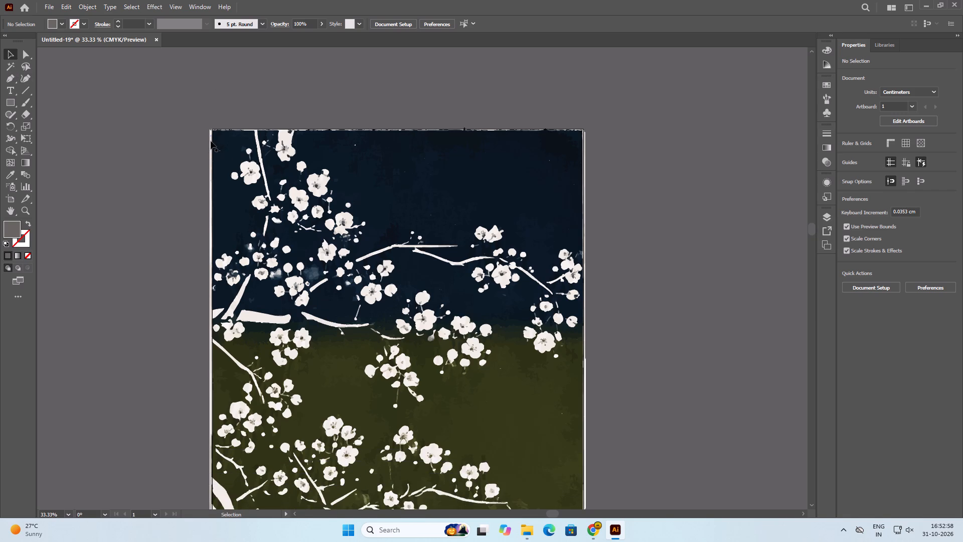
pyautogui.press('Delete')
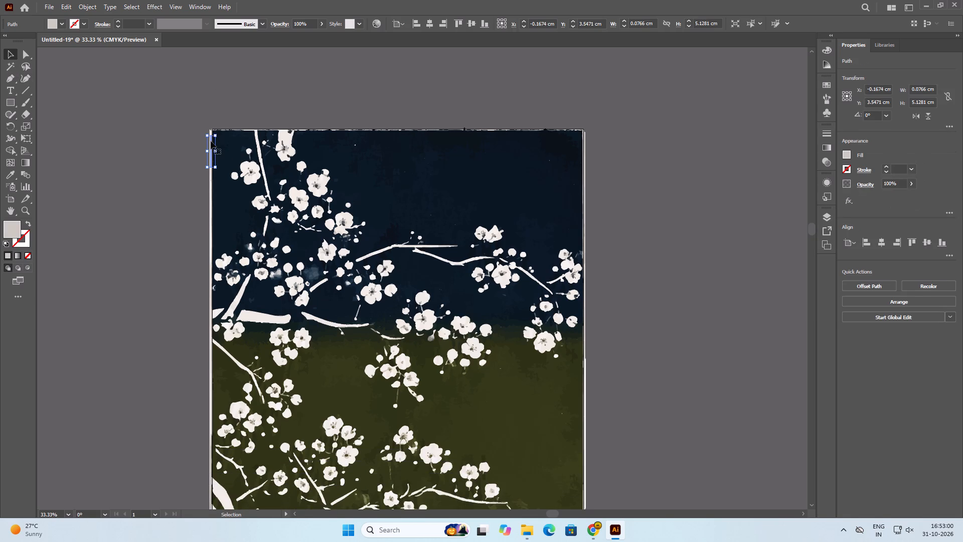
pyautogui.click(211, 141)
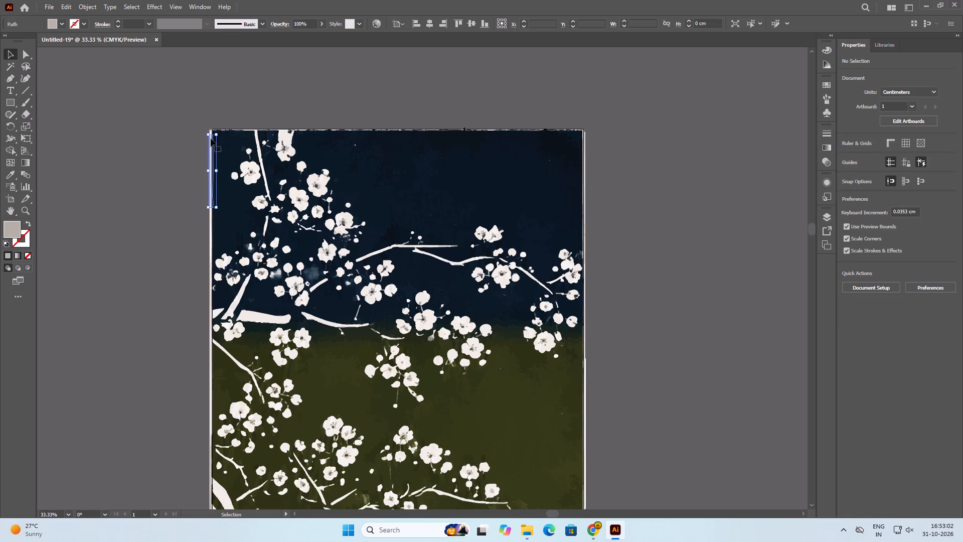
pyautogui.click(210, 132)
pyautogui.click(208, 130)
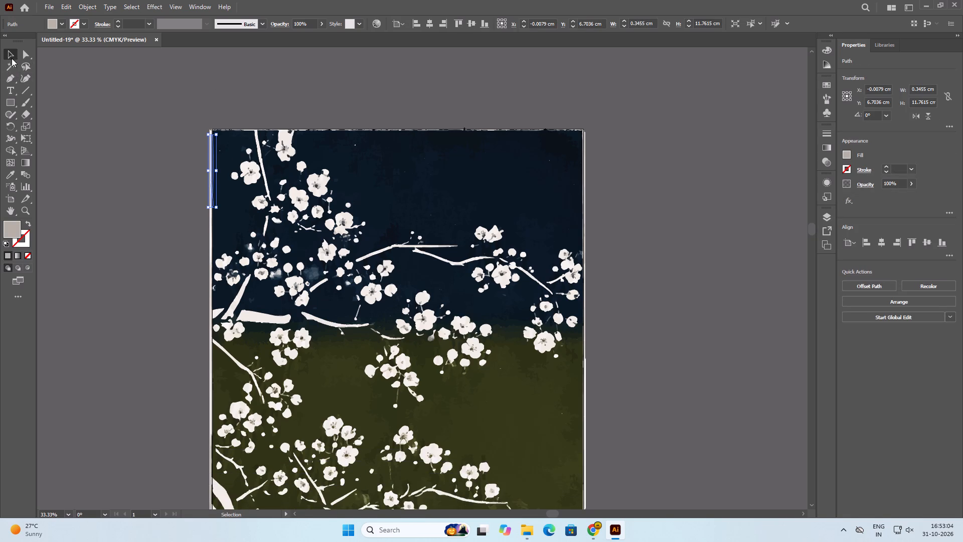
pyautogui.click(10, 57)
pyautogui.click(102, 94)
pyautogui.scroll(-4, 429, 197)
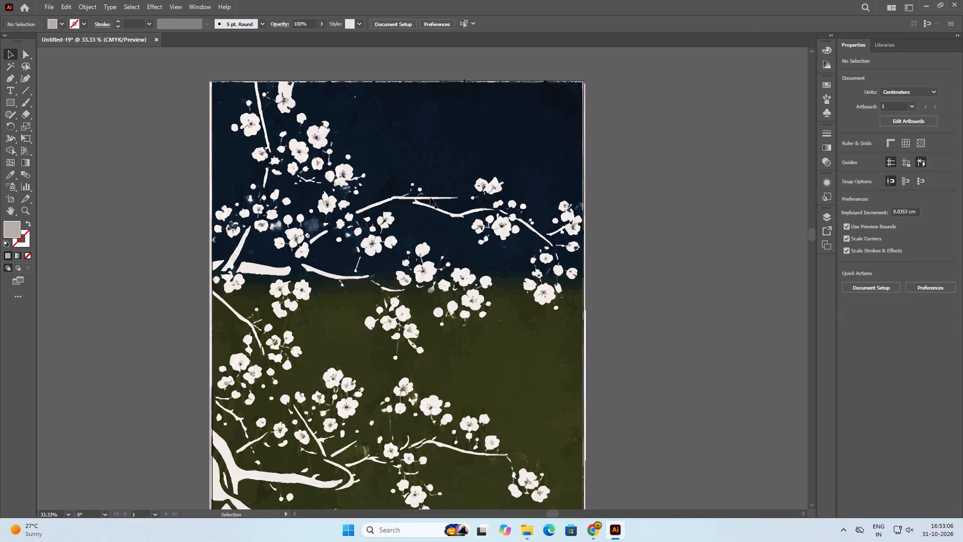
# Undo the path deletions, ungrouping, expansion and tracing, stepping back to the enlarged linked scarf image of about 60.8 x 182.4 cm.
pyautogui.hotkey('ctrl', 'z')
pyautogui.hotkey('ctrl', 'z')
pyautogui.hotkey('ctrl', 'z')
pyautogui.hotkey('ctrl', 'z')
pyautogui.hotkey('ctrl', 'z')
pyautogui.hotkey('ctrl', 'z')
pyautogui.hotkey('ctrl', 'z')
pyautogui.hotkey('ctrl', 'z')
pyautogui.hotkey('ctrl', 'z')
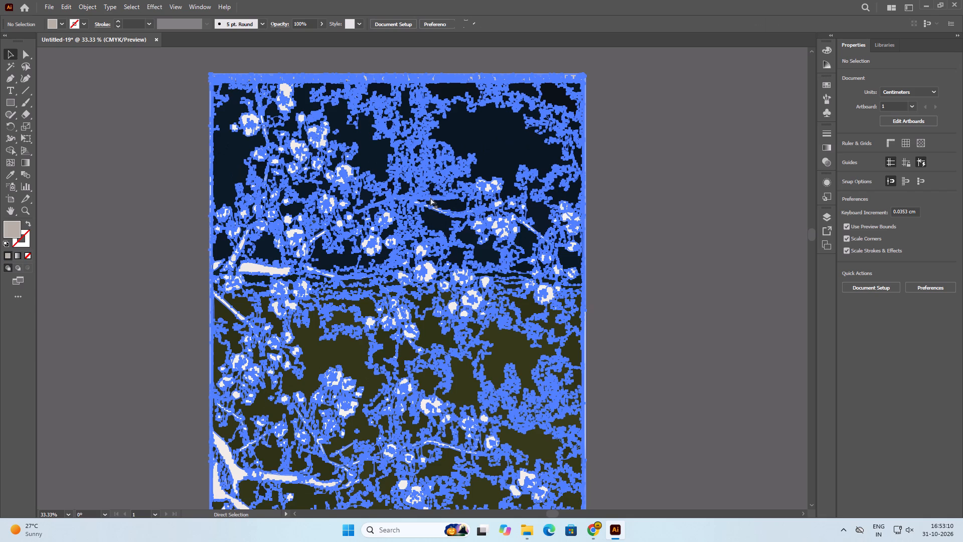
pyautogui.hotkey('ctrl', 'z')
pyautogui.hotkey('ctrl', 'z')
pyautogui.click(88, 290)
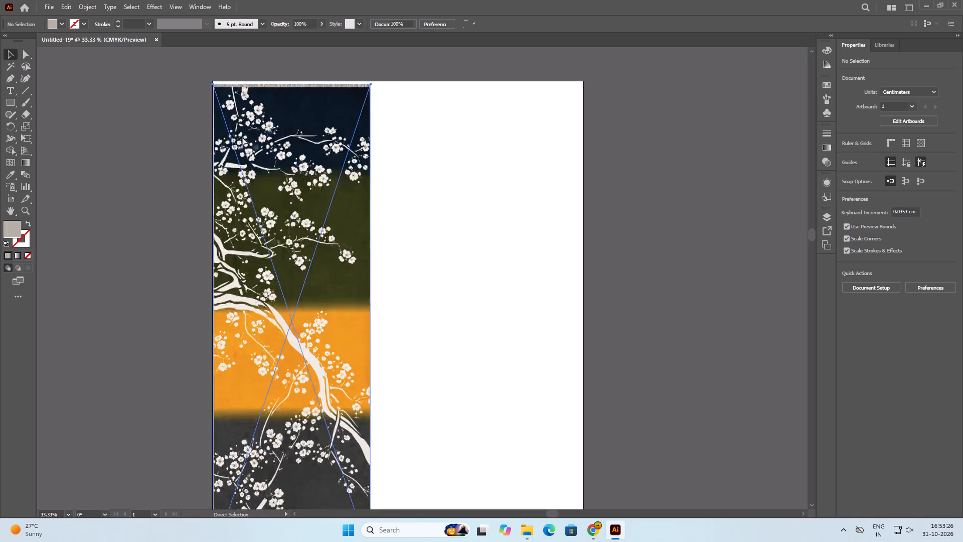
pyautogui.click(286, 174)
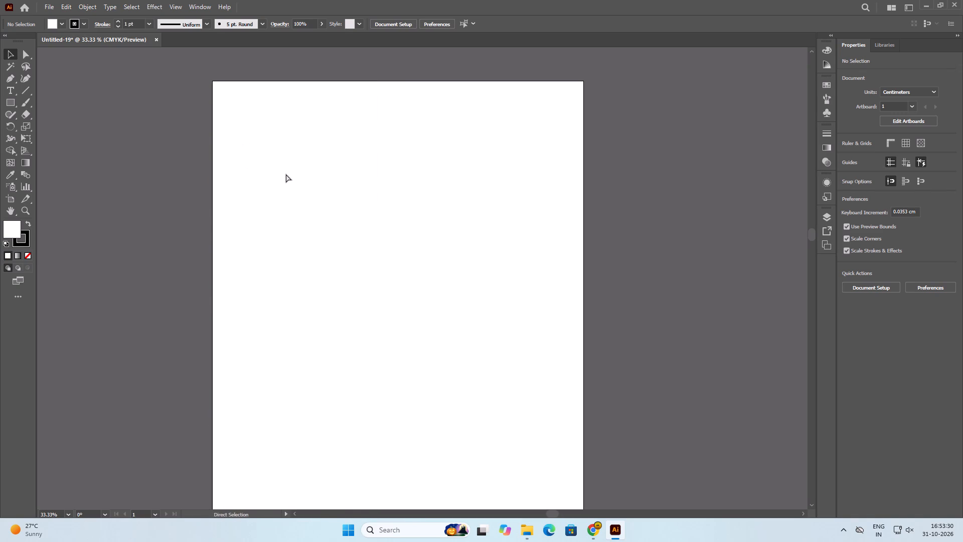
pyautogui.hotkey('ctrl', 'shift', 'z')
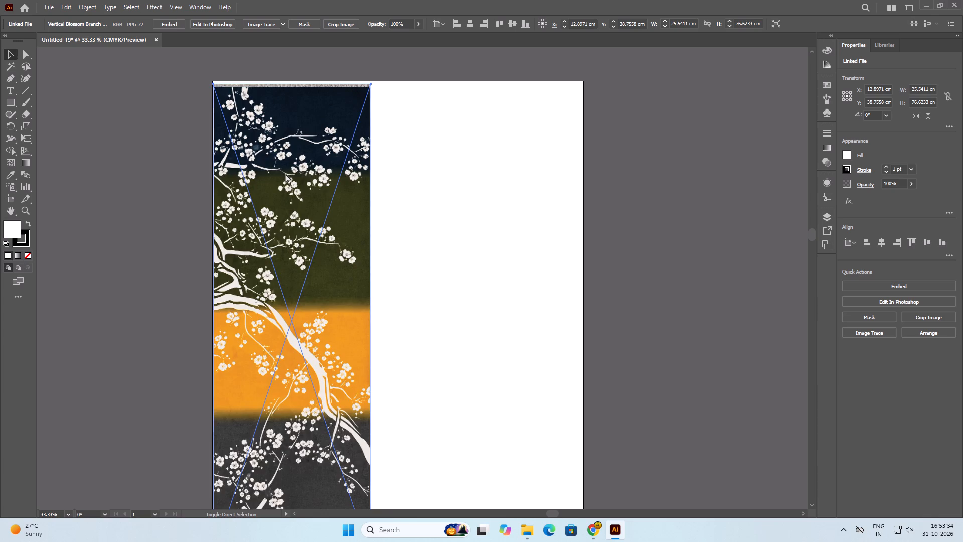
pyautogui.hotkey('ctrl', 'shift', 'z')
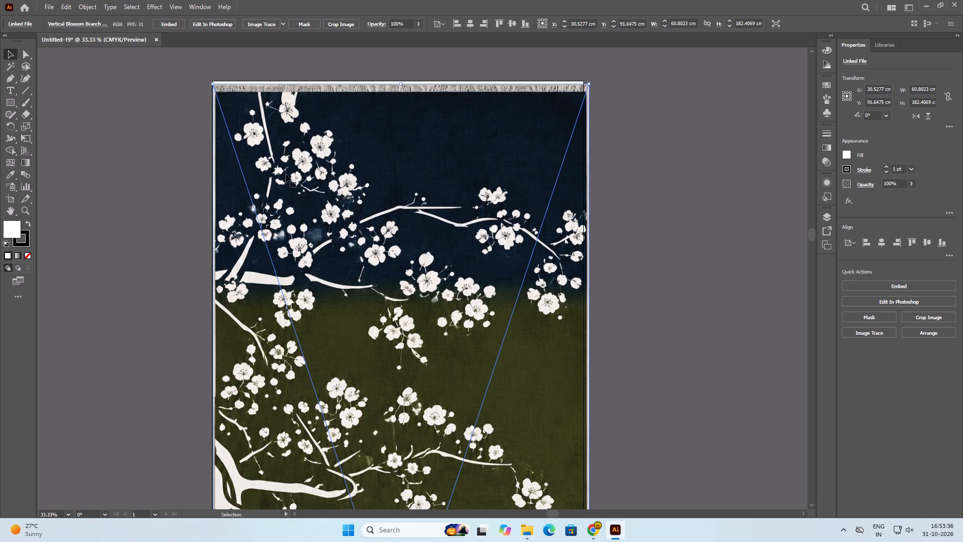
# Reposition the linked scarf image over the artboard, centred at about X 29.96 cm, Y 89.78 cm.
pyautogui.scroll(-1, 391, 184)
pyautogui.moveTo(284, 161); pyautogui.dragTo(362, 174)
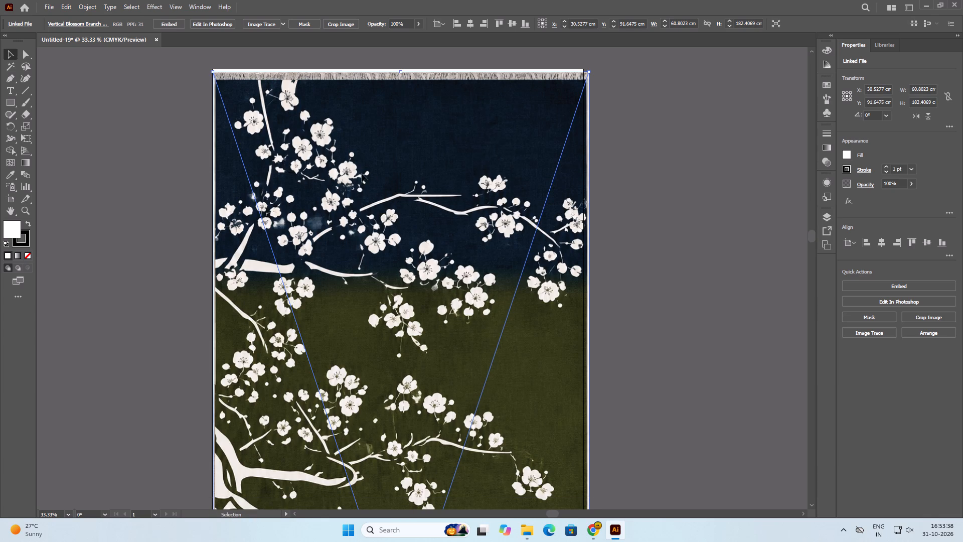
pyautogui.moveTo(362, 174); pyautogui.dragTo(503, 151)
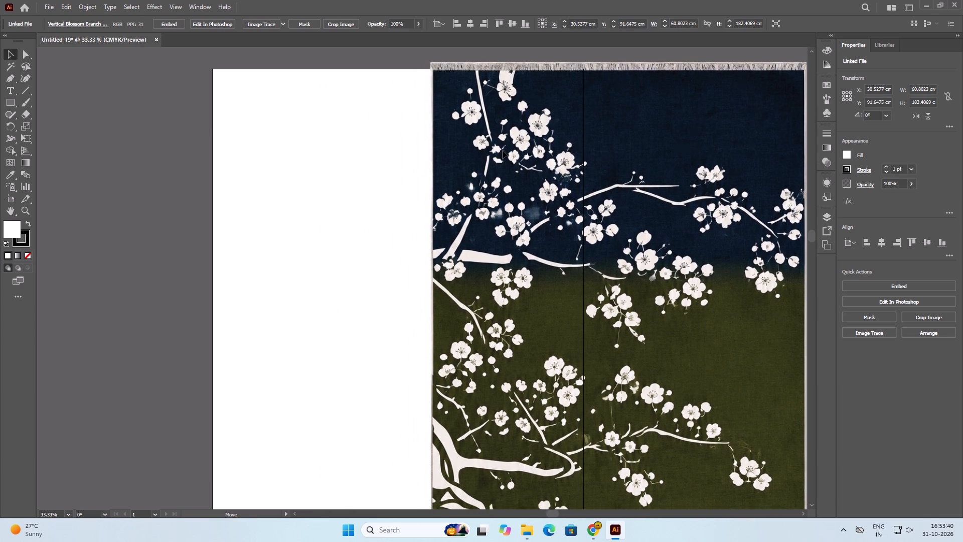
pyautogui.moveTo(503, 151); pyautogui.dragTo(503, 150)
pyautogui.moveTo(654, 209); pyautogui.dragTo(458, 195)
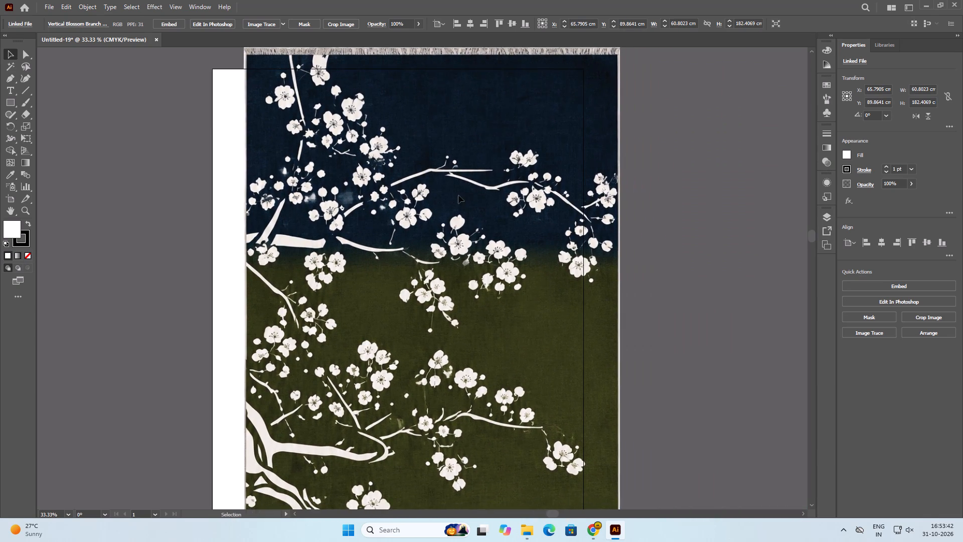
pyautogui.moveTo(458, 195); pyautogui.dragTo(431, 208)
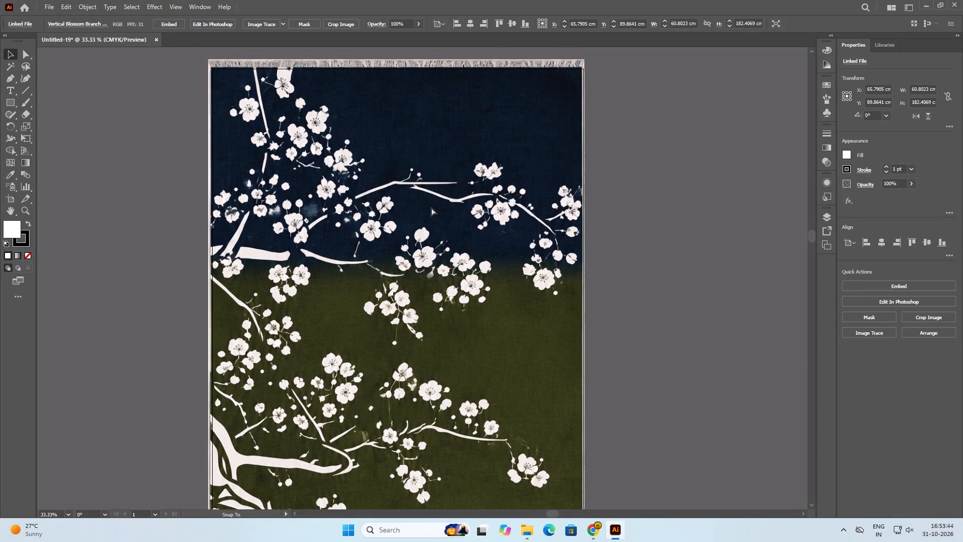
pyautogui.moveTo(431, 208); pyautogui.dragTo(431, 209)
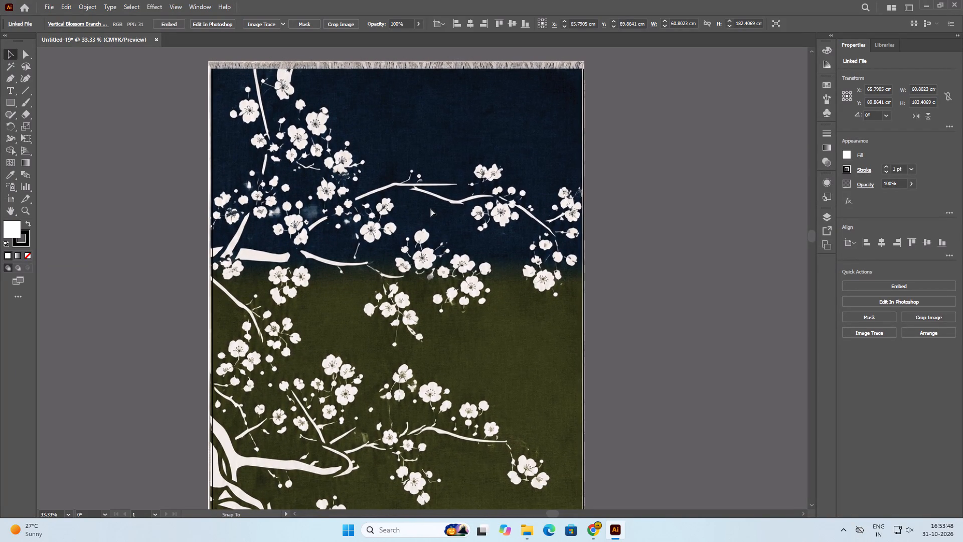
pyautogui.moveTo(431, 209); pyautogui.dragTo(432, 209)
# Enlarge the linked scarf image from its lower corner to about 60.86 x 182.81 cm.
pyautogui.scroll(-6, 384, 164)
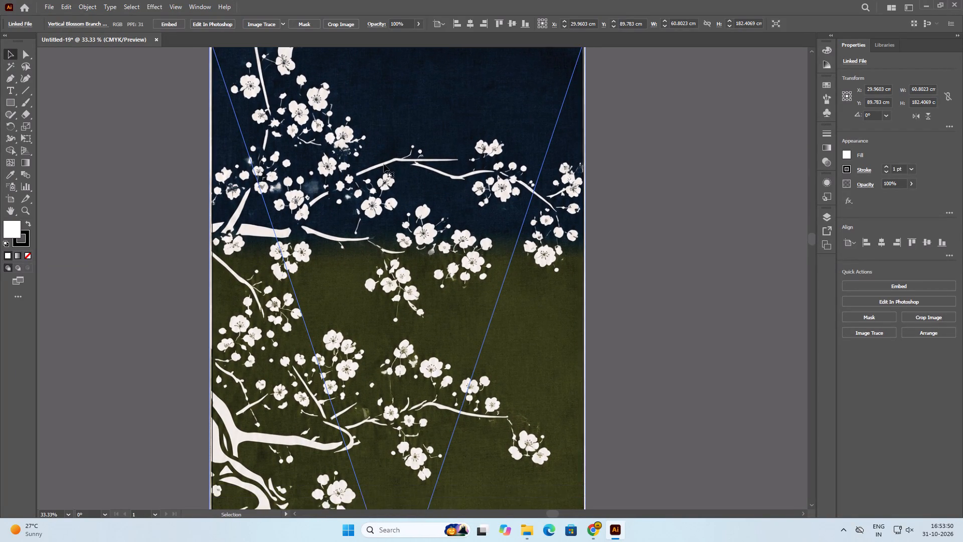
pyautogui.scroll(-20, 384, 164)
pyautogui.scroll(-20, 384, 164)
pyautogui.scroll(-7, 384, 164)
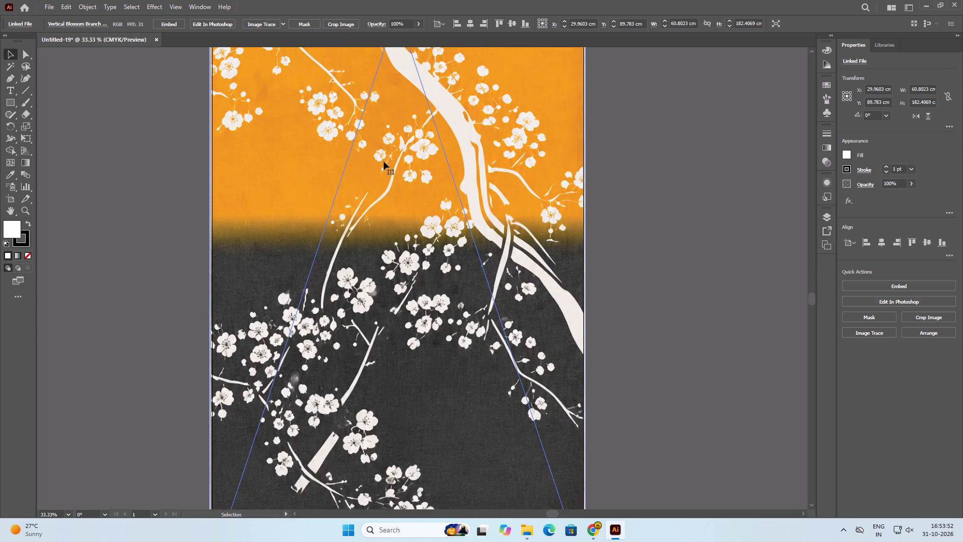
pyautogui.scroll(-16, 384, 162)
pyautogui.scroll(1, 591, 343)
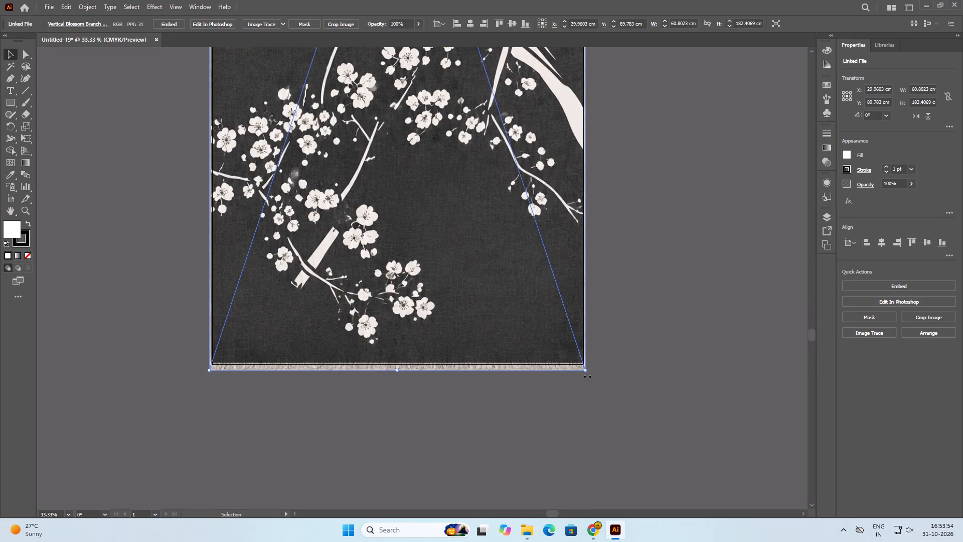
pyautogui.click(587, 372)
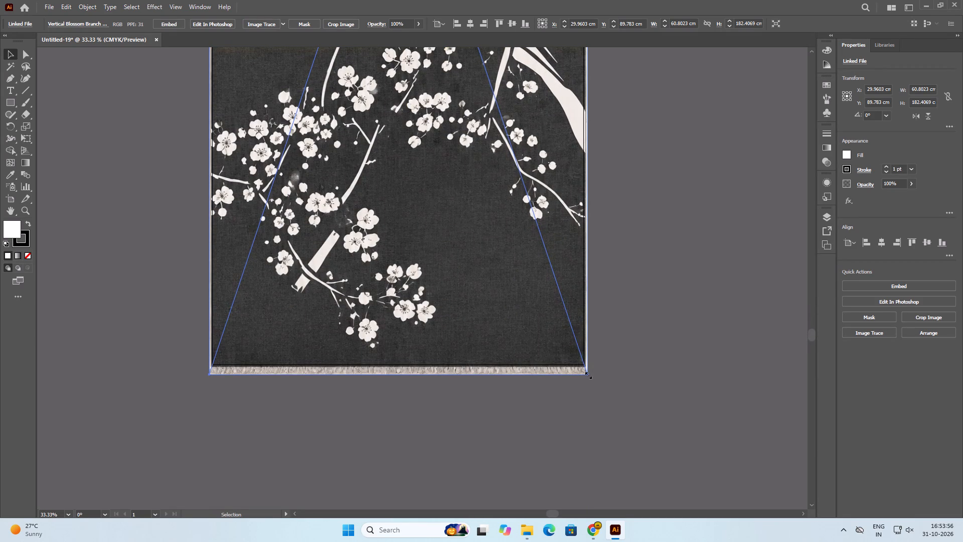
pyautogui.click(615, 397)
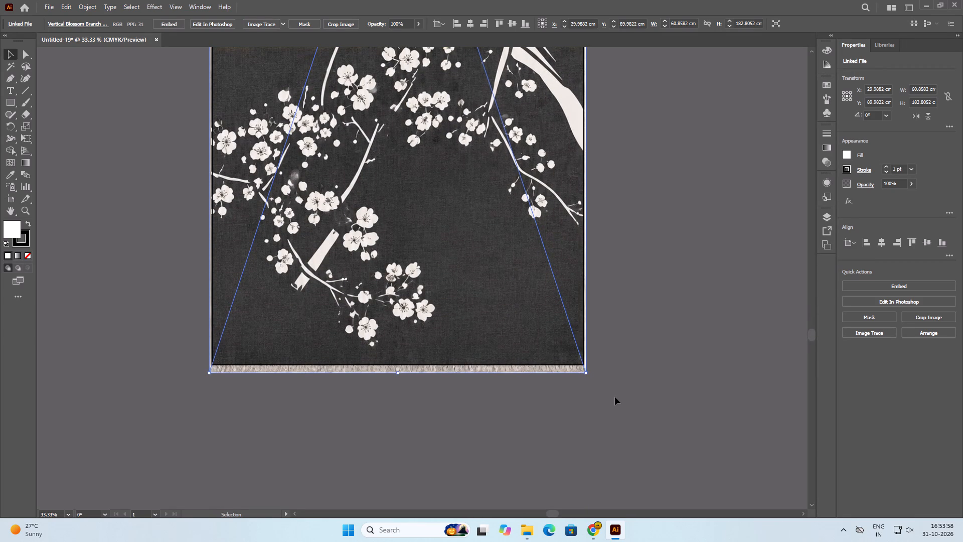
# Examine the enlarged scarf image from its lower fringe up to its upper edge, checking how it fits the artboard.
pyautogui.scroll(4, 386, 325)
pyautogui.click(360, 416)
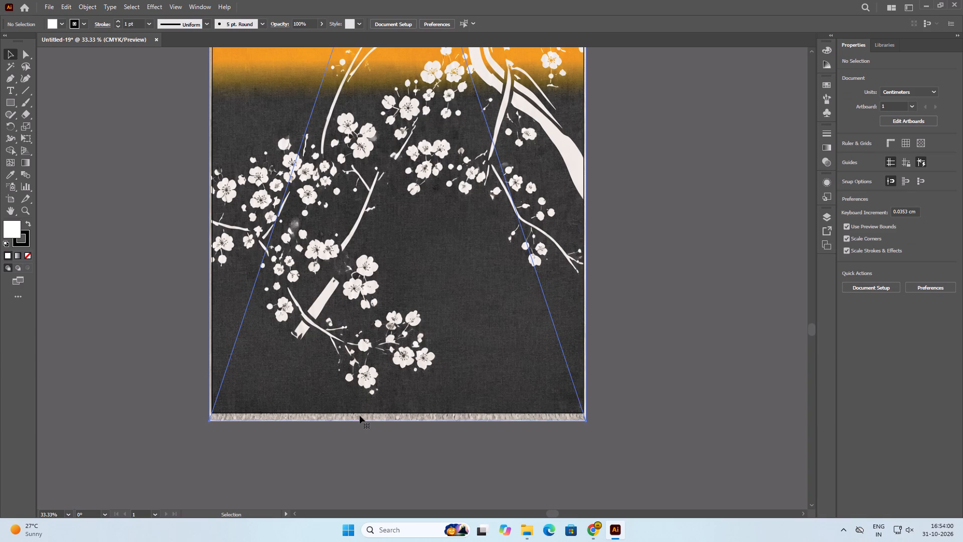
pyautogui.scroll(20, 217, 431)
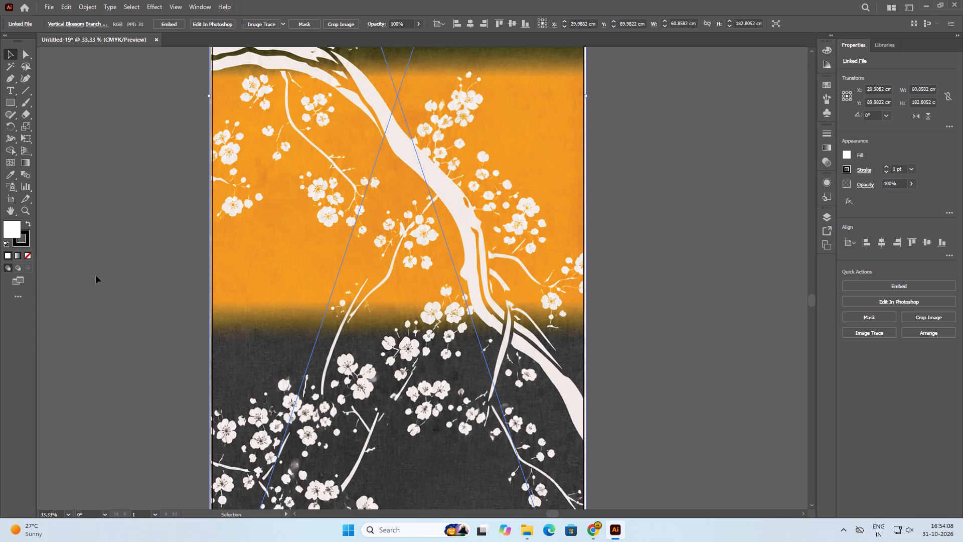
pyautogui.scroll(19, 96, 276)
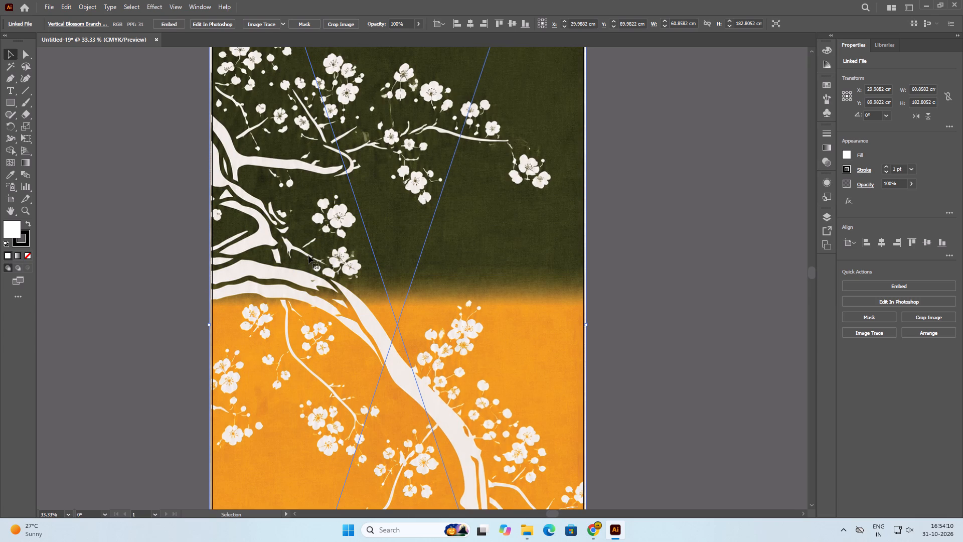
pyautogui.scroll(8, 308, 255)
pyautogui.scroll(6, 411, 256)
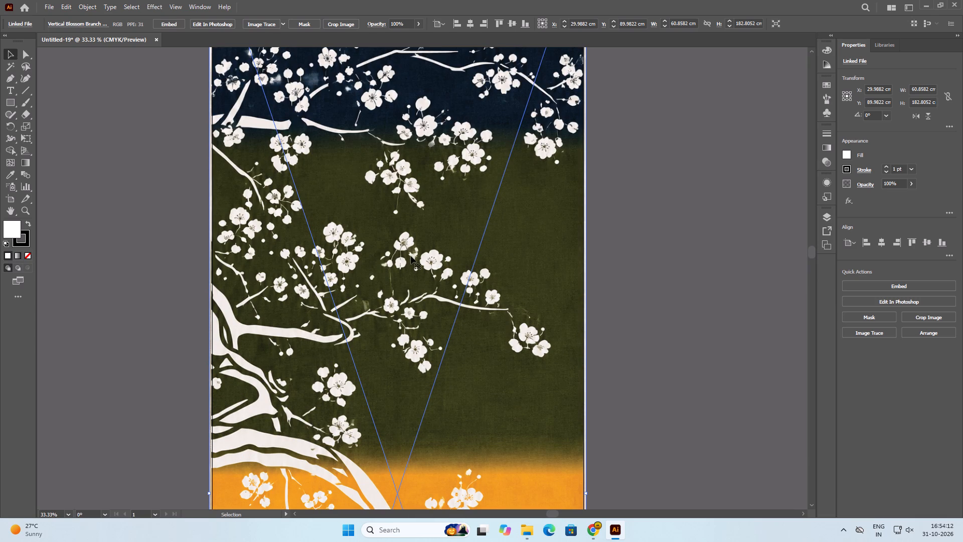
pyautogui.scroll(19, 411, 256)
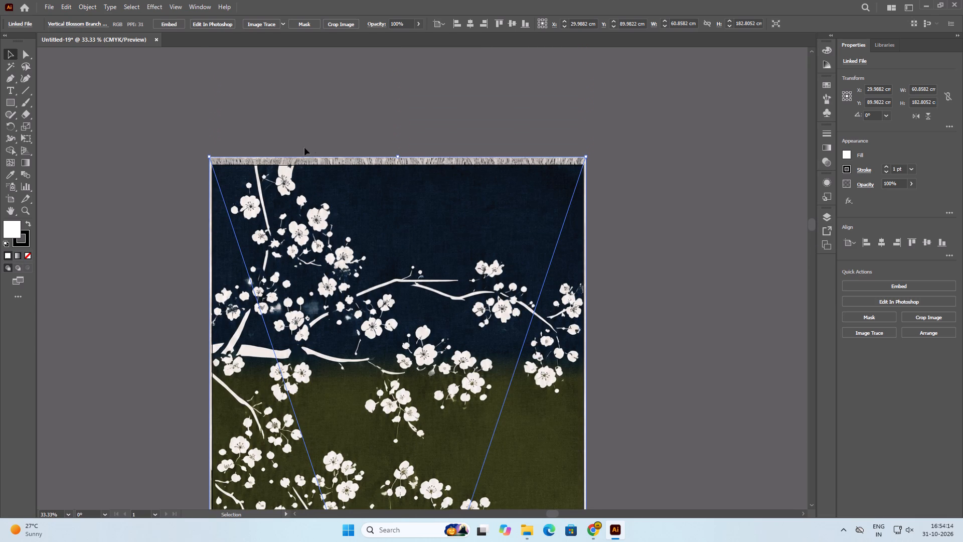
pyautogui.click(279, 104)
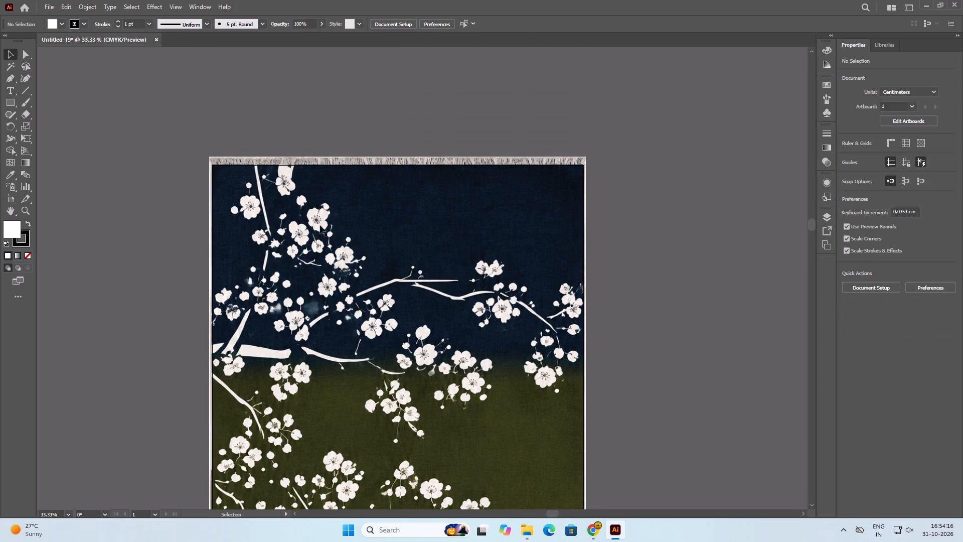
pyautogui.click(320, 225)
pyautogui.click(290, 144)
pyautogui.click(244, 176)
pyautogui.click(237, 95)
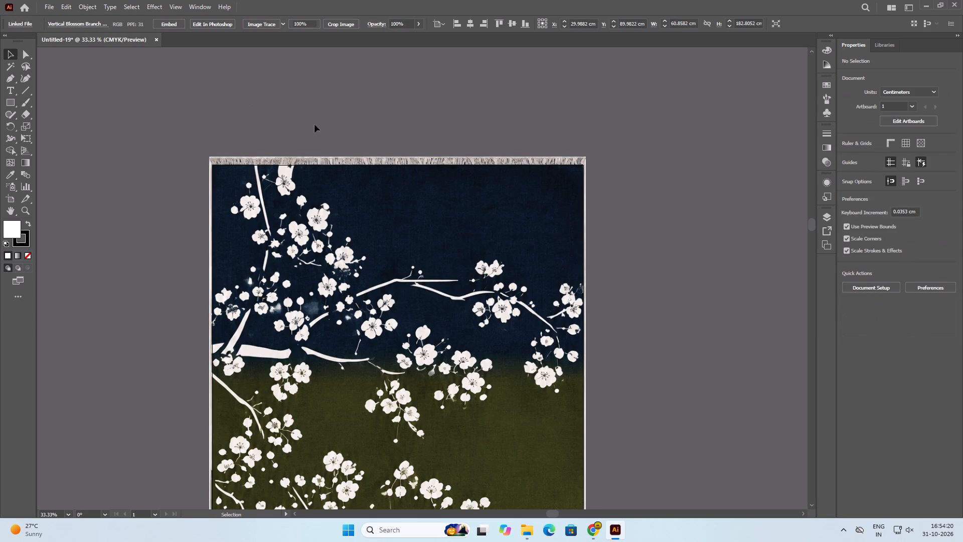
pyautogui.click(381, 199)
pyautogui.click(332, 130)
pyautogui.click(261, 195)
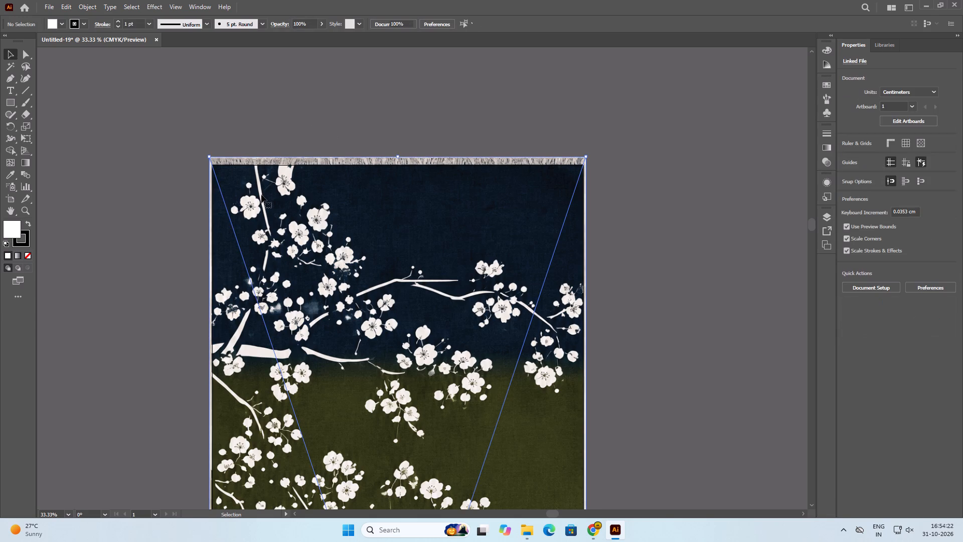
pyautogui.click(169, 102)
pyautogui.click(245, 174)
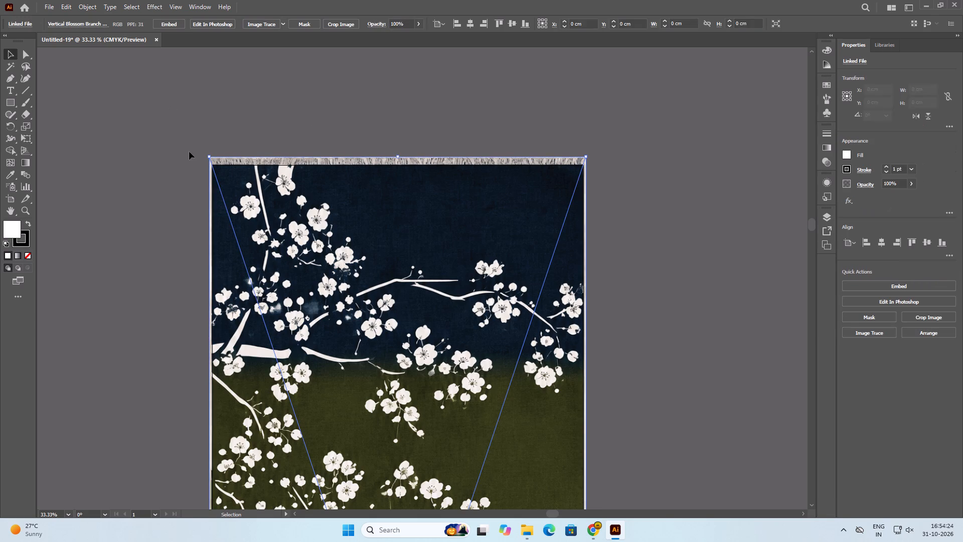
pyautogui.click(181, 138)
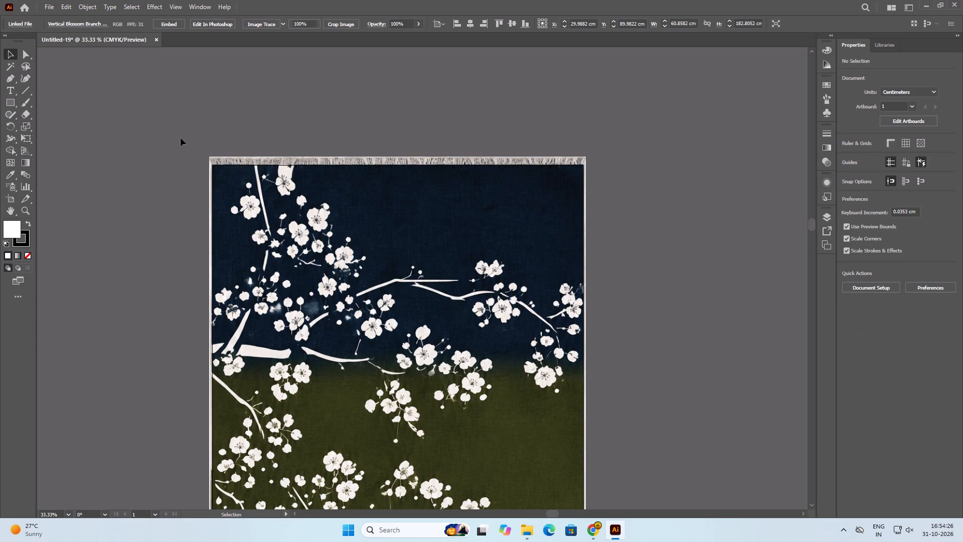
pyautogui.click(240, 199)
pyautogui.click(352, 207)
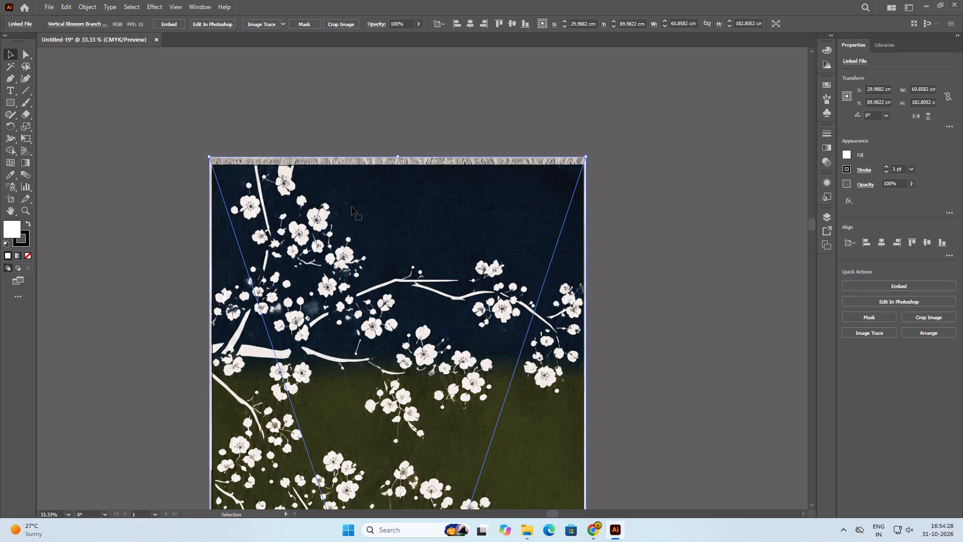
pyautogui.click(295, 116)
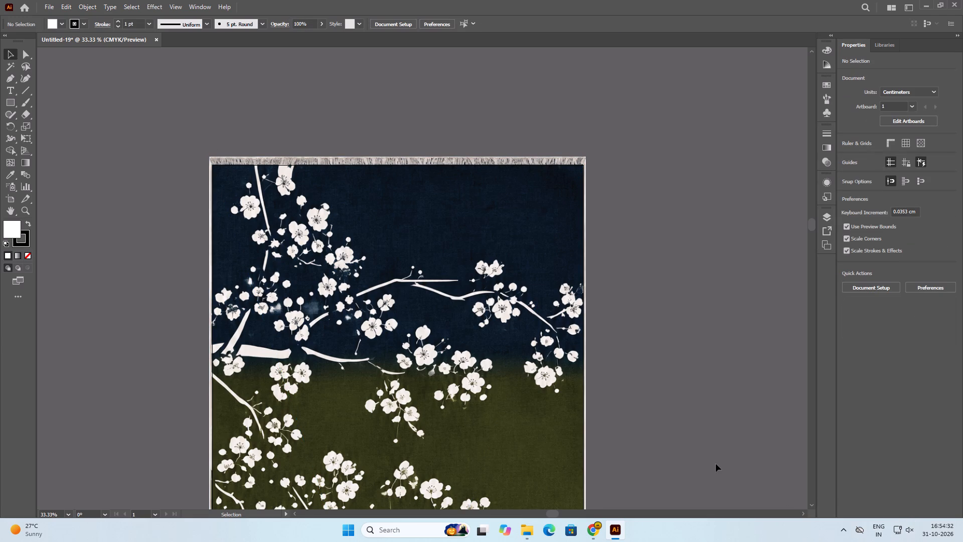
# Open the Windows Network Connections window by recalling its earlier Run command.
pyautogui.press('super+r')
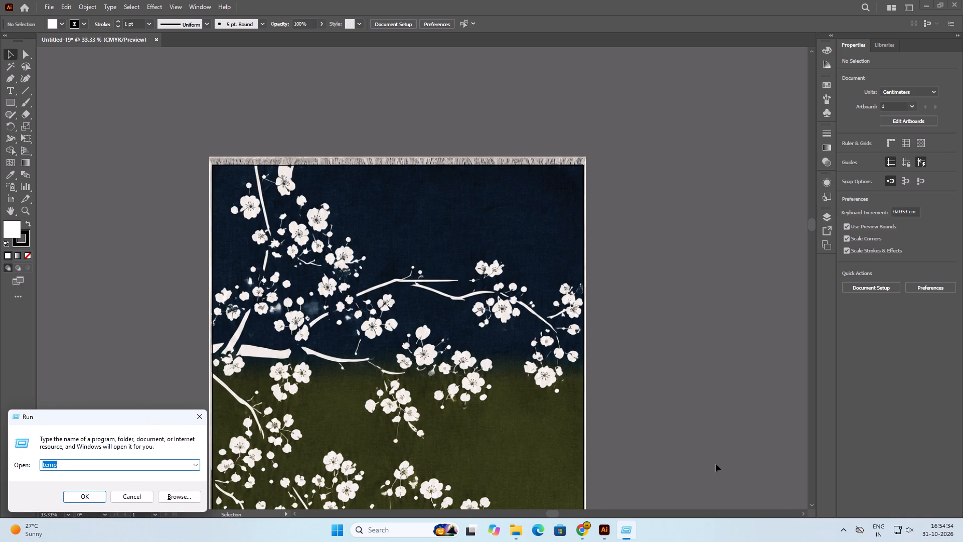
pyautogui.press('Down')
pyautogui.press('Down')
pyautogui.press('Down')
pyautogui.press('Down')
pyautogui.press('Down')
pyautogui.press('Down')
pyautogui.press('Down')
pyautogui.press('Down')
pyautogui.press('Down')
pyautogui.press('Up')
pyautogui.press('Up')
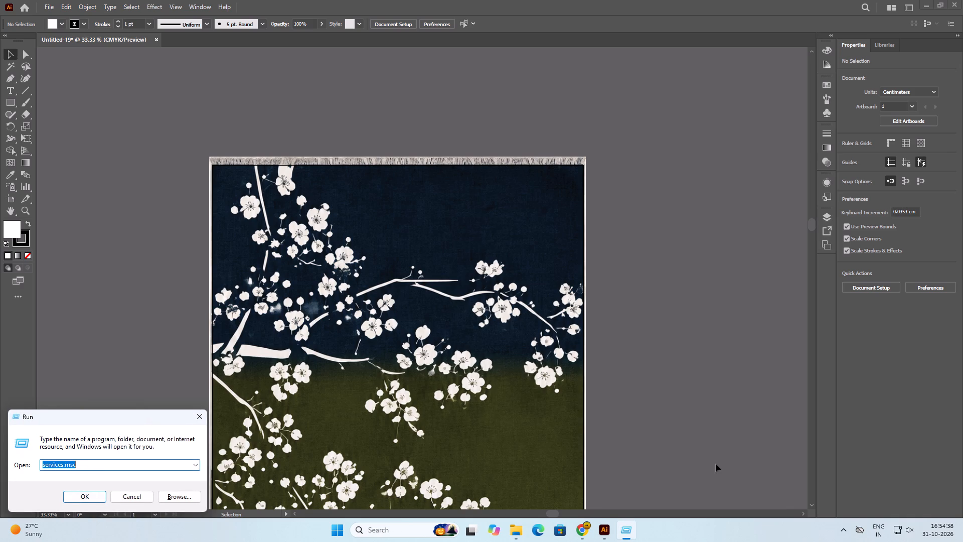
pyautogui.press('Up')
pyautogui.press('Up')
pyautogui.press('Up')
pyautogui.press('Up')
pyautogui.press('Up')
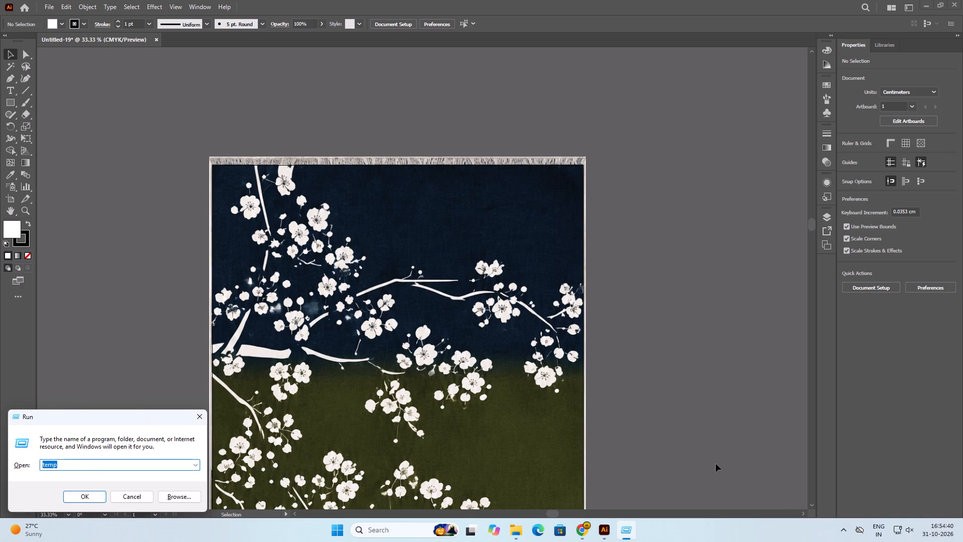
pyautogui.press('Up')
pyautogui.press('Up')
pyautogui.press('Right')
pyautogui.press('Down')
pyautogui.press('Down')
pyautogui.press('Down')
pyautogui.press('Return')
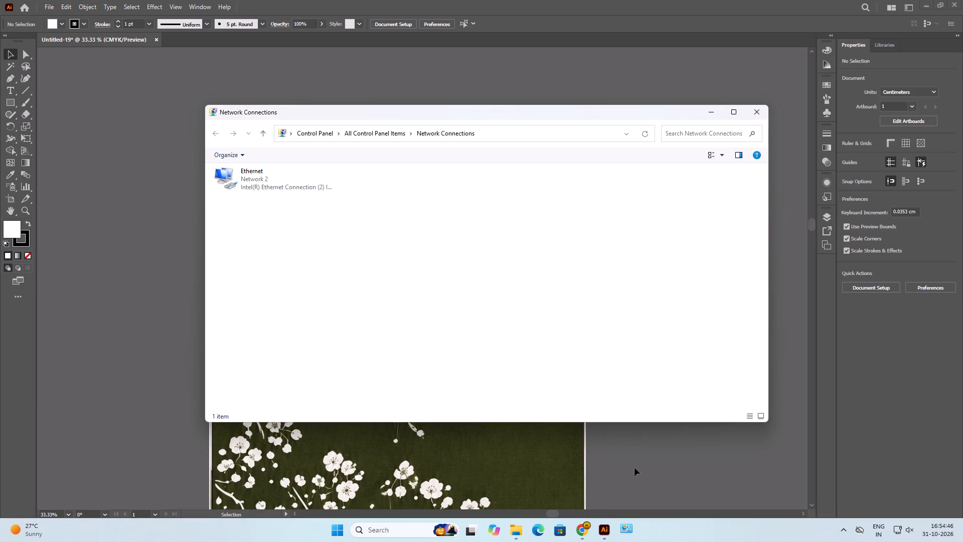
# Disable the Ethernet adapter from its status window and minimise Network Connections.
pyautogui.doubleClick(274, 188)
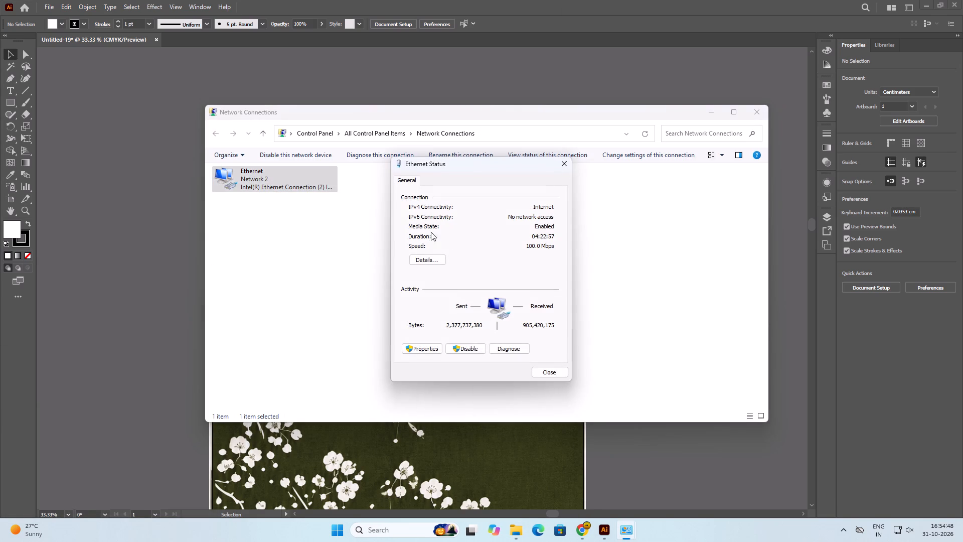
pyautogui.click(465, 351)
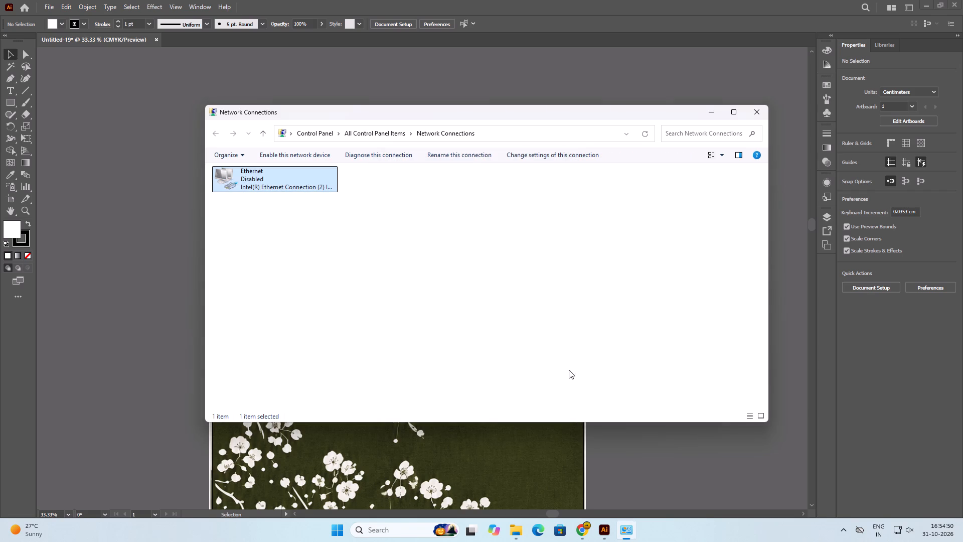
pyautogui.click(719, 115)
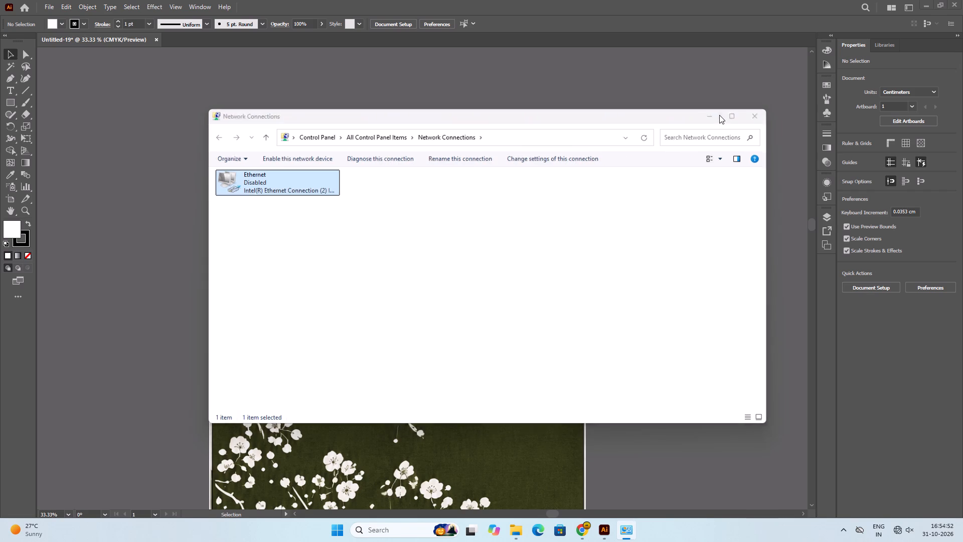
# Select the linked scarf image on the artboard.
pyautogui.click(646, 236)
pyautogui.scroll(-3, 399, 252)
pyautogui.click(399, 252)
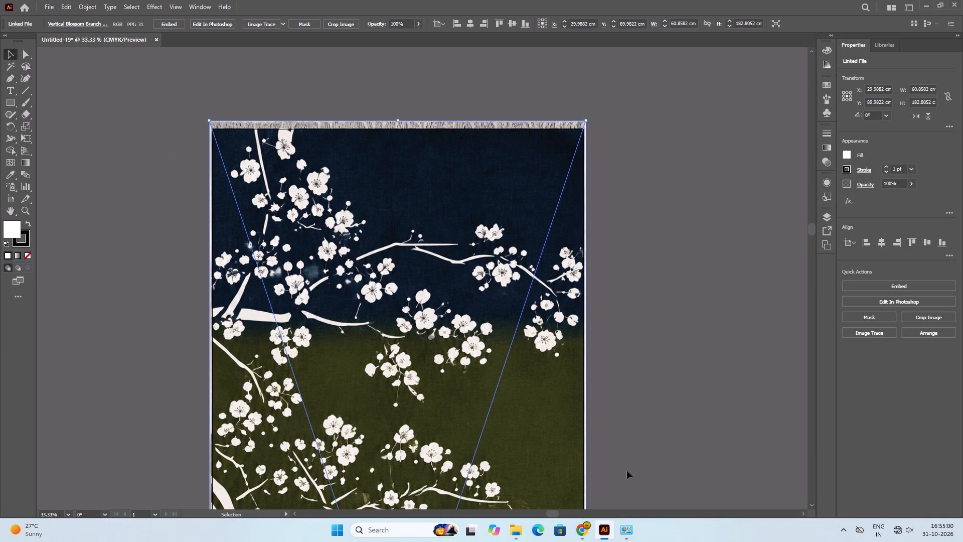
# Search Windows for "core" and launch CorelDRAW 2025.
pyautogui.click(718, 525)
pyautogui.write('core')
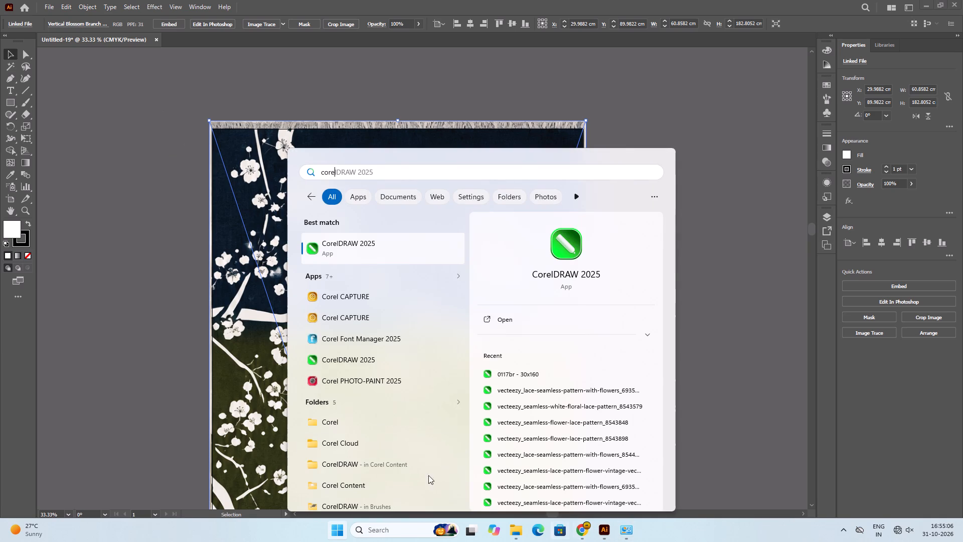
pyautogui.click(389, 248)
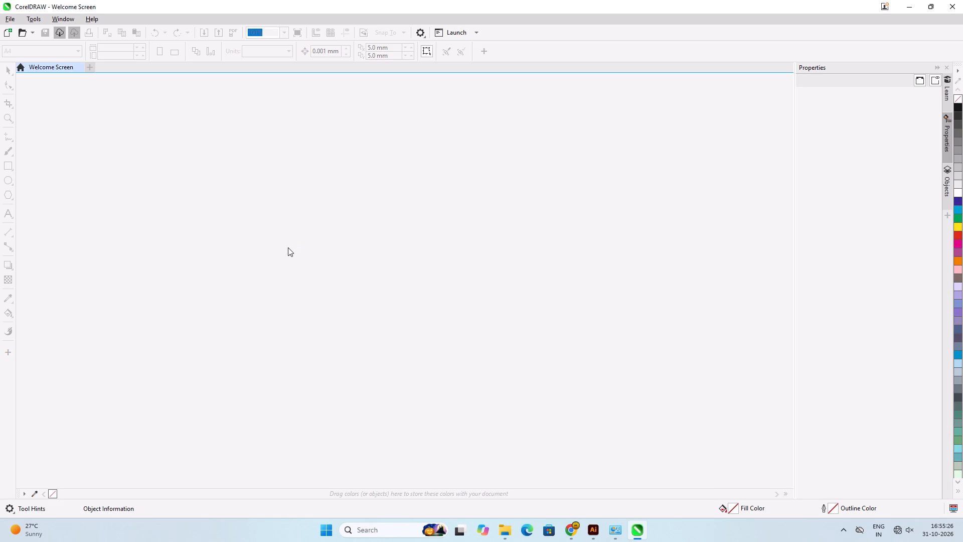
# Create a new CorelDRAW document of 60 x 180 cm in CMYK at 300 dpi.
pyautogui.scroll(1, 168, 248)
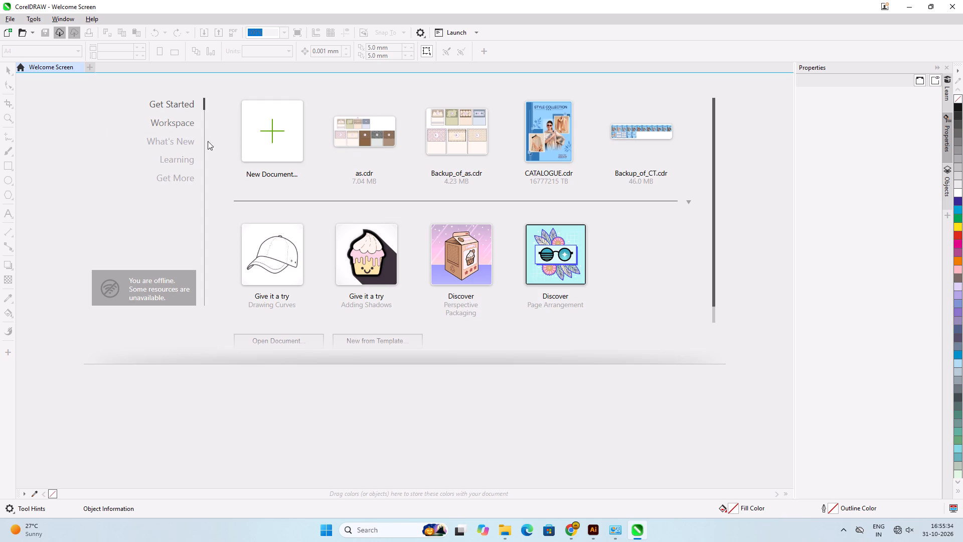
pyautogui.click(275, 137)
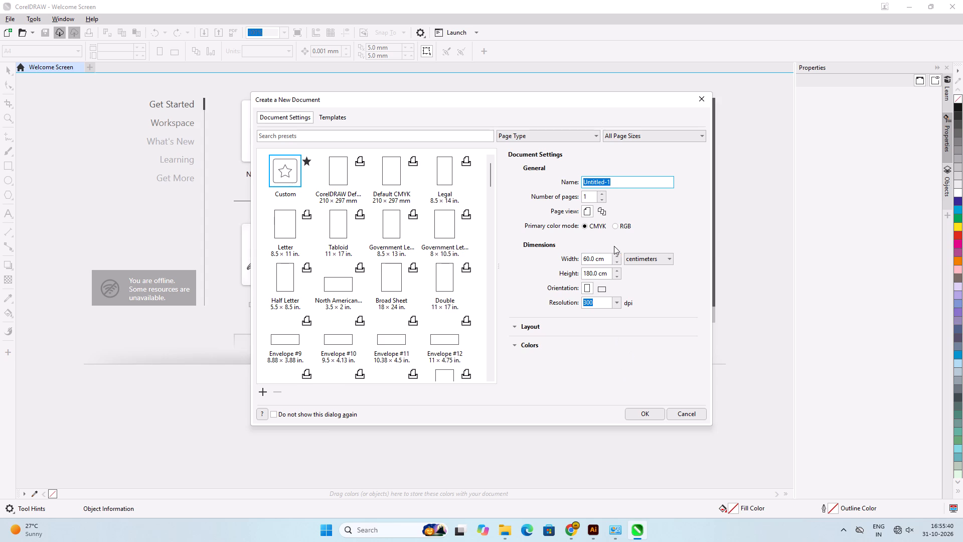
pyautogui.click(640, 417)
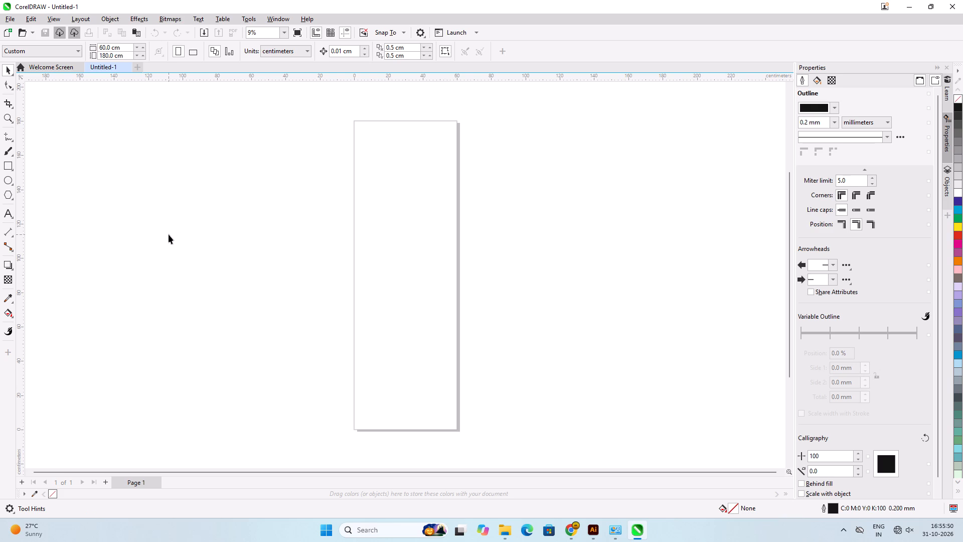
# Import Vertical Blossom Branch Tapestry.png at the page's upper-left corner and scale it over the page to about 60.27 x 180.82 cm.
pyautogui.hotkey('ctrl', 'i')
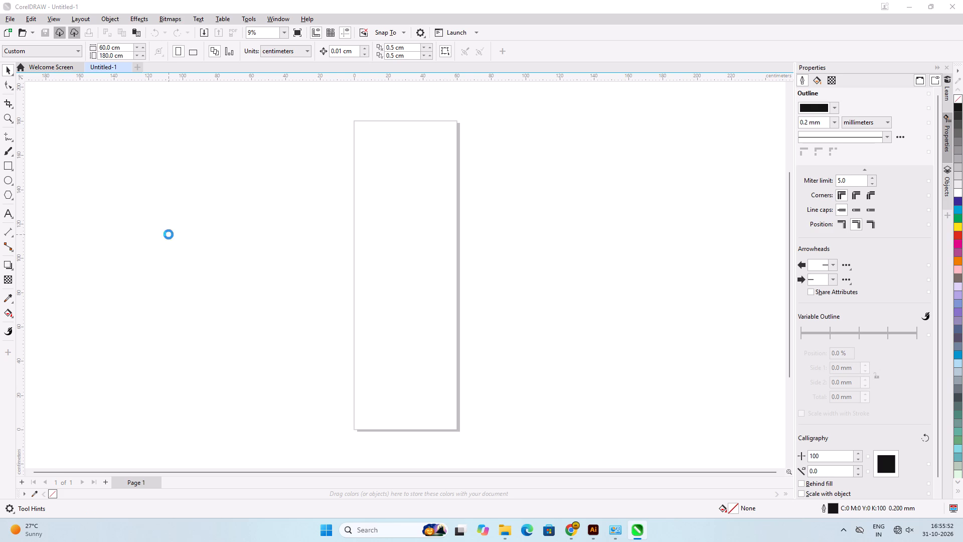
pyautogui.doubleClick(140, 160)
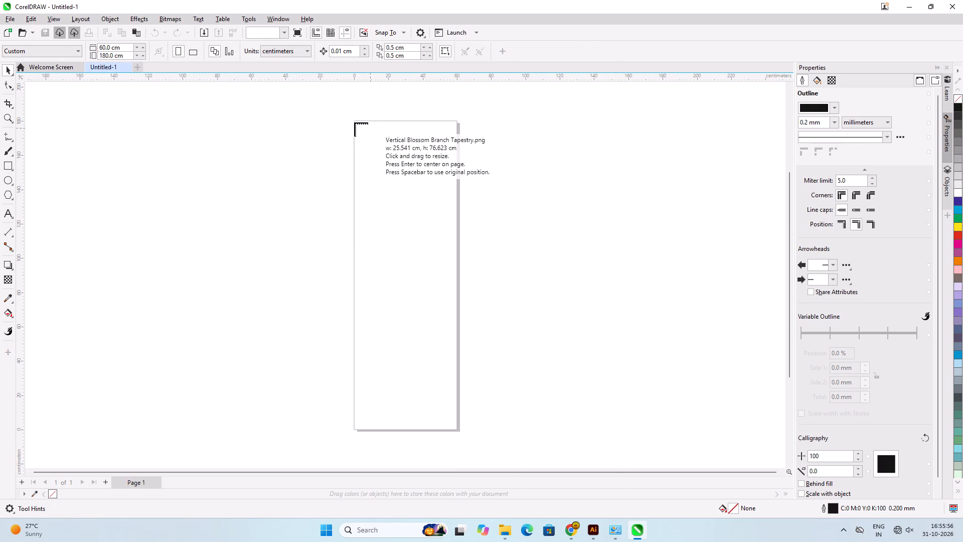
pyautogui.click(354, 121)
pyautogui.moveTo(401, 255); pyautogui.dragTo(460, 424)
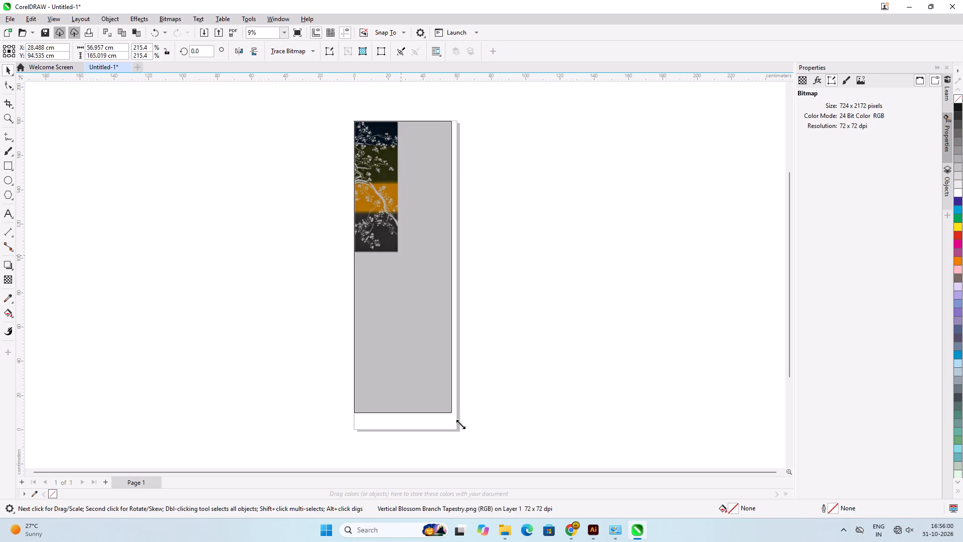
pyautogui.moveTo(460, 424); pyautogui.dragTo(464, 434)
pyautogui.click(530, 410)
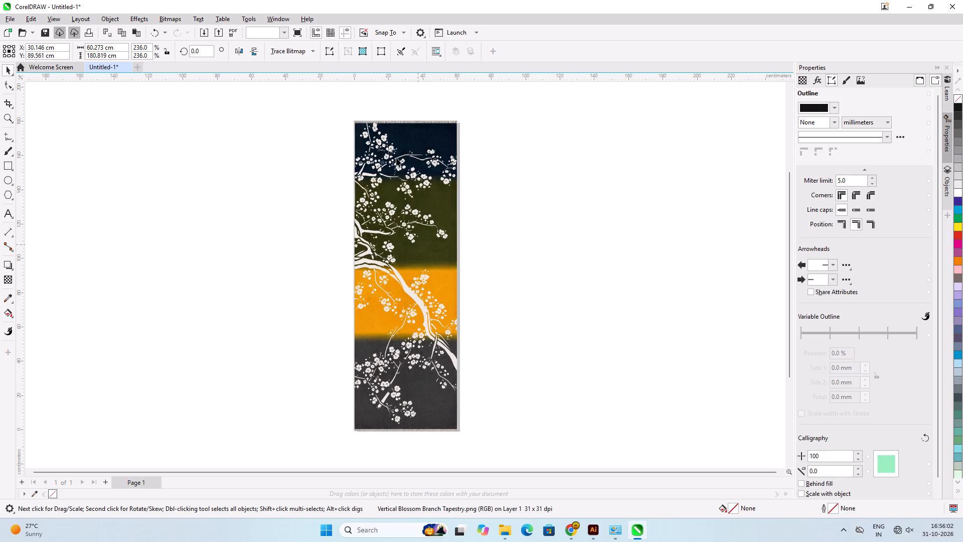
# Crop the fringe off the scarf bitmap's upper end by moving its upper edge down with the Shape tool.
pyautogui.scroll(5, 391, 124)
pyautogui.click(388, 128)
pyautogui.scroll(6, 392, 106)
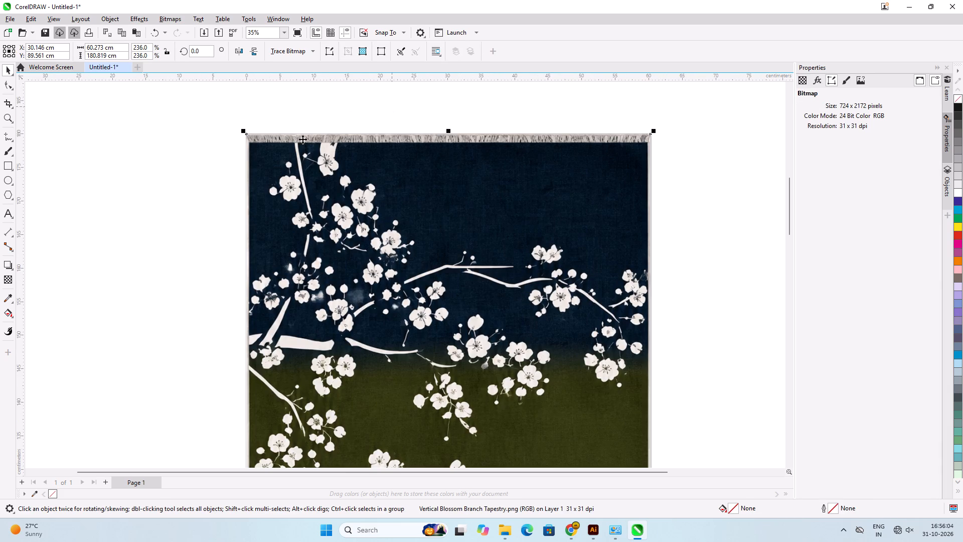
pyautogui.scroll(-4, 225, 108)
pyautogui.scroll(-4, 401, 135)
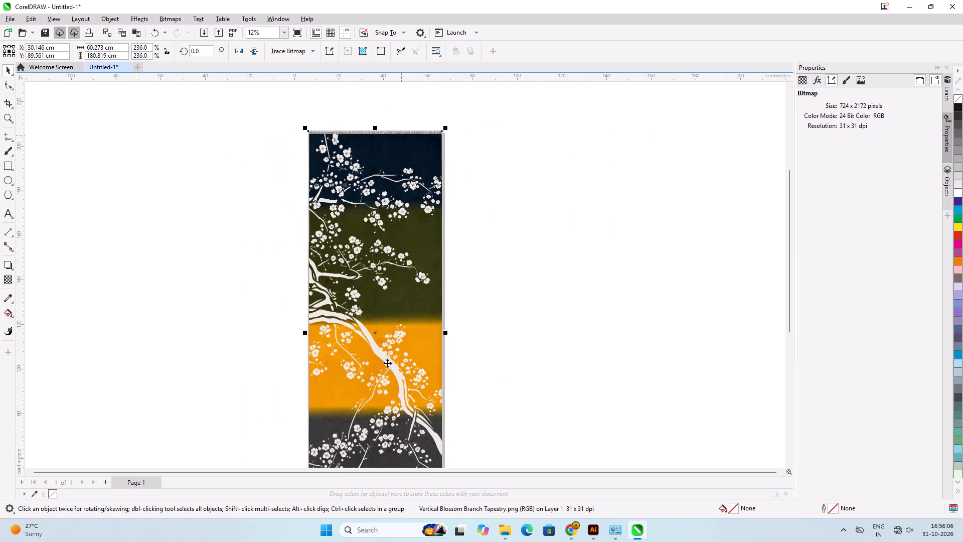
pyautogui.scroll(5, 387, 151)
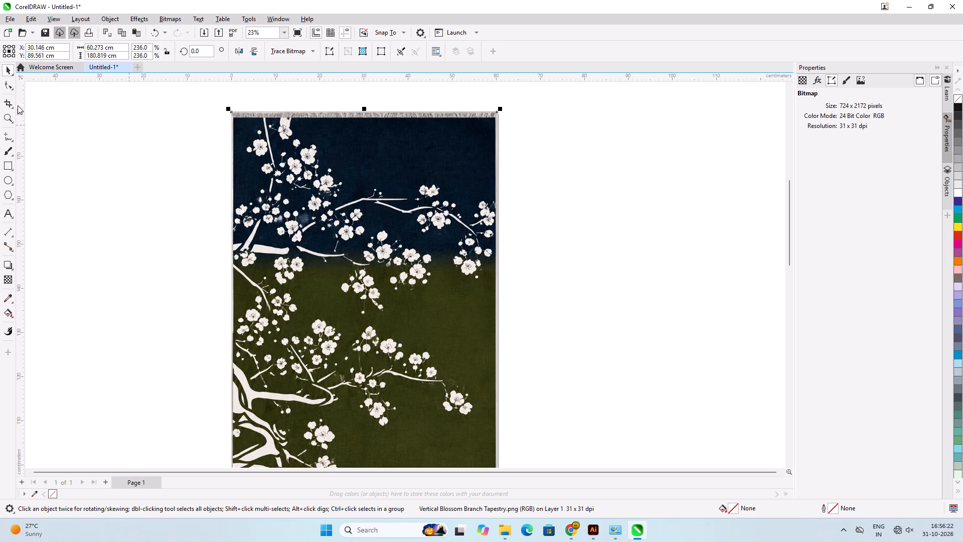
pyautogui.click(2, 84)
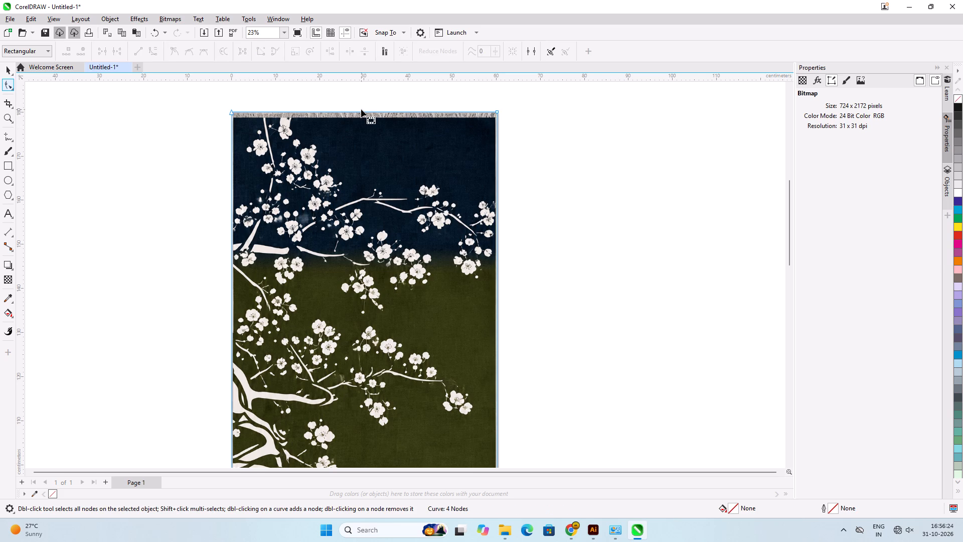
pyautogui.moveTo(360, 112); pyautogui.dragTo(360, 120)
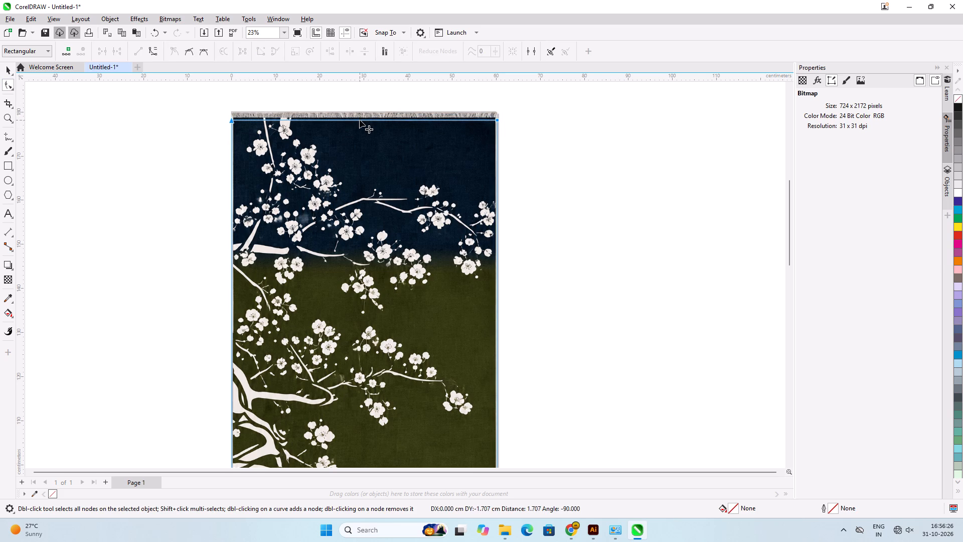
pyautogui.moveTo(360, 120); pyautogui.dragTo(360, 118)
# Crop the fringe off the scarf bitmap's lower end by moving its bottom edge up to the dark fabric.
pyautogui.scroll(-12, 353, 117)
pyautogui.scroll(7, 356, 312)
pyautogui.scroll(14, 348, 204)
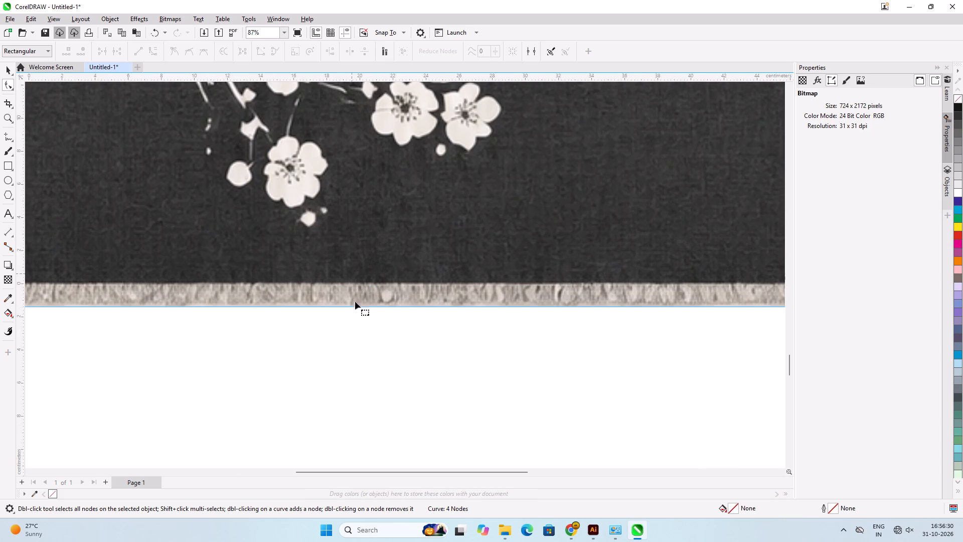
pyautogui.moveTo(386, 307); pyautogui.dragTo(387, 284)
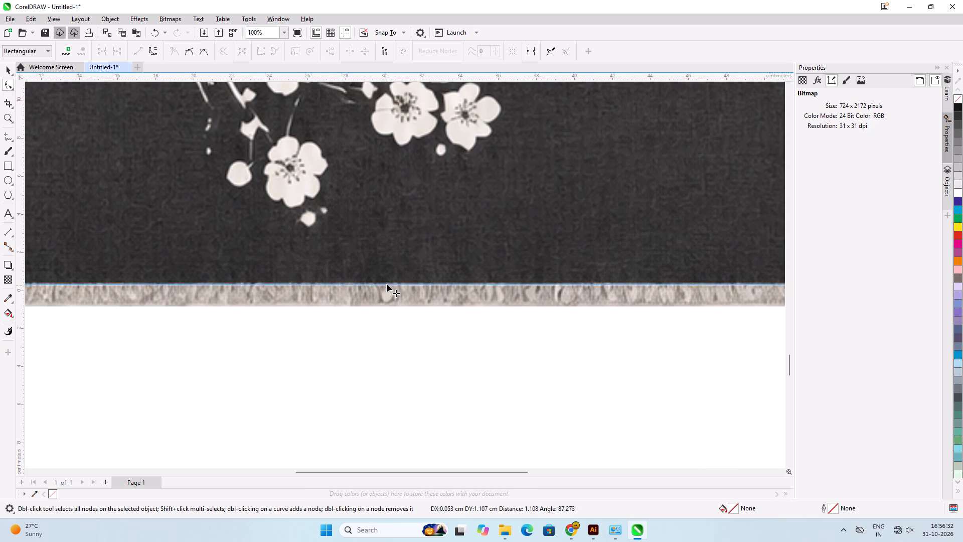
pyautogui.moveTo(387, 284); pyautogui.dragTo(387, 282)
# Crop the pale border off the scarf bitmap's right side by moving that edge inward to the fabric.
pyautogui.scroll(-16, 373, 352)
pyautogui.scroll(14, 454, 222)
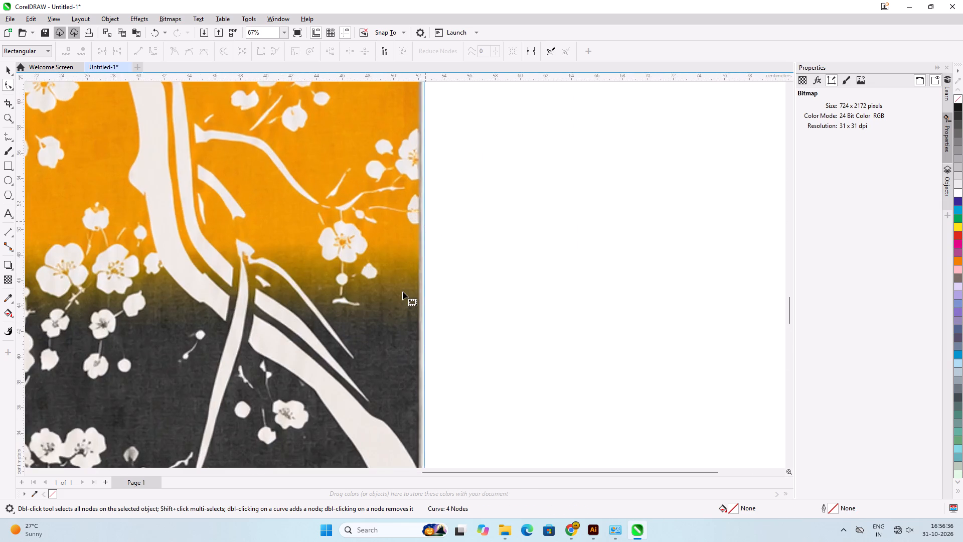
pyautogui.scroll(5, 402, 300)
pyautogui.moveTo(445, 324); pyautogui.dragTo(438, 323)
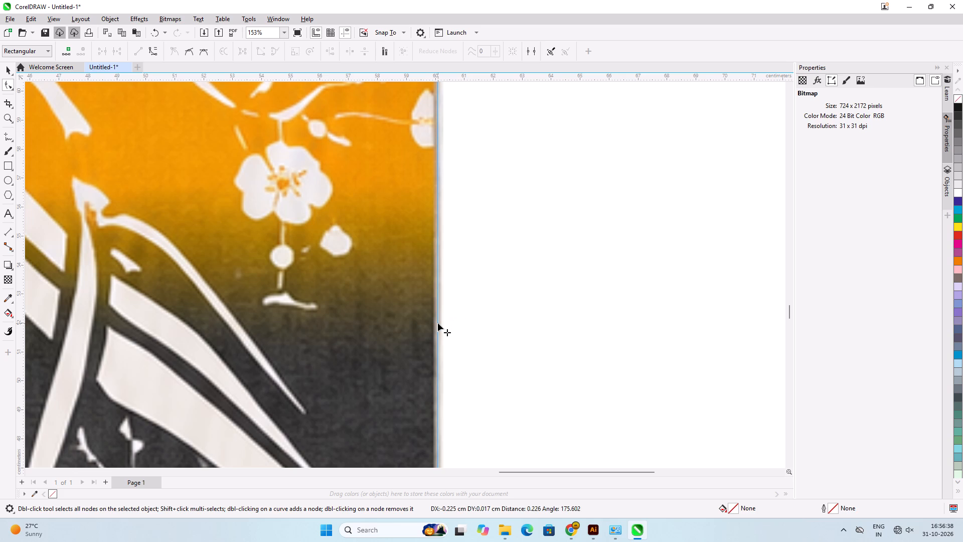
pyautogui.moveTo(438, 323); pyautogui.dragTo(434, 323)
pyautogui.scroll(-7, 595, 296)
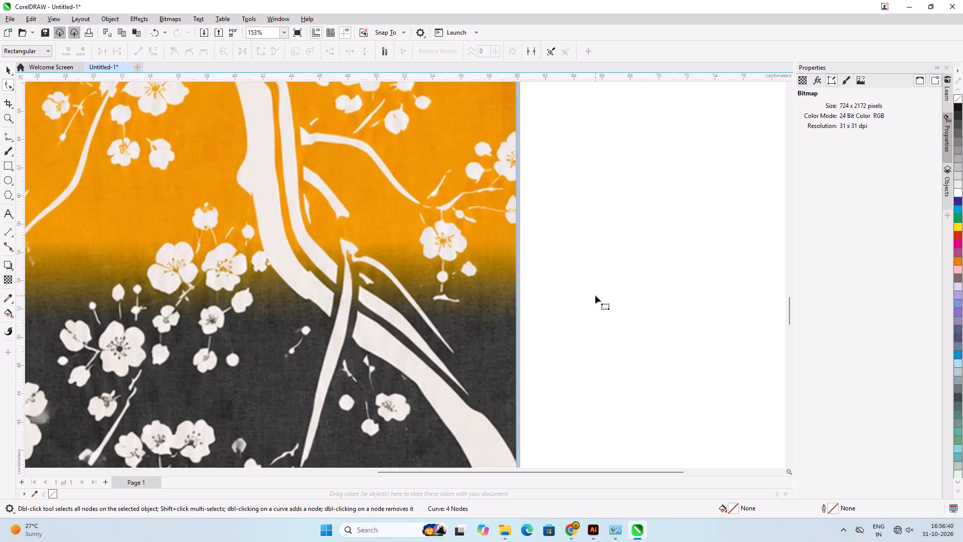
# Crop the pale border off the scarf bitmap's left side by moving that edge inward to the fabric.
pyautogui.scroll(-5, 595, 296)
pyautogui.scroll(5, 44, 371)
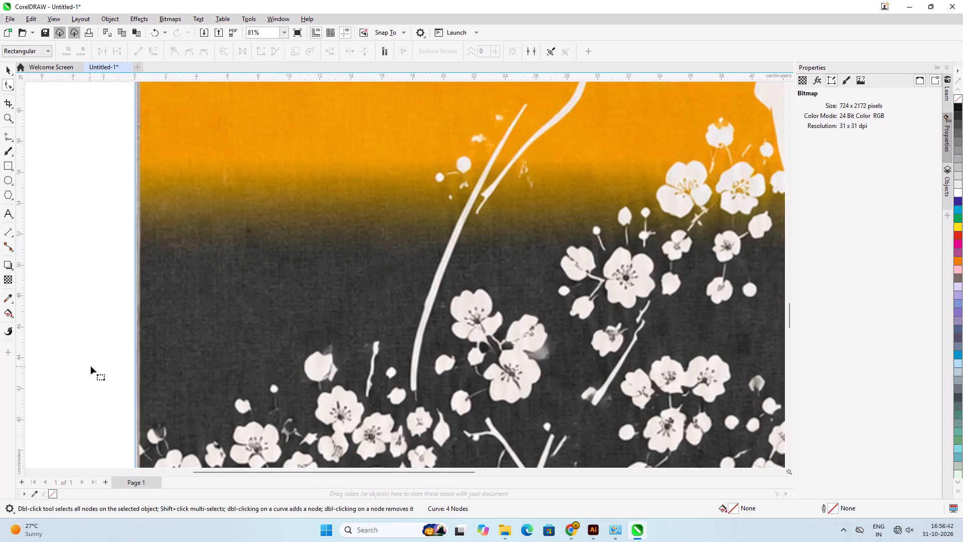
pyautogui.scroll(12, 100, 366)
pyautogui.moveTo(215, 368); pyautogui.dragTo(228, 370)
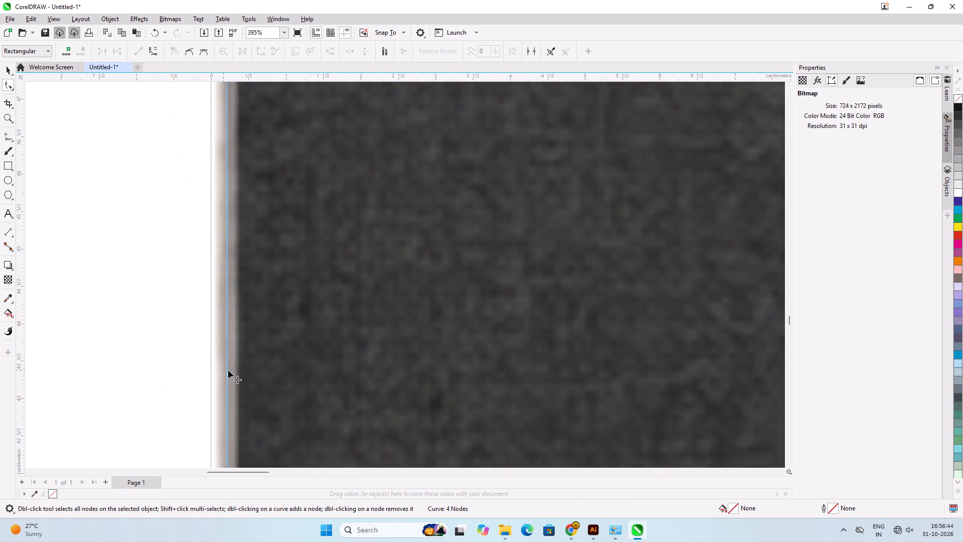
pyautogui.moveTo(228, 370); pyautogui.dragTo(238, 372)
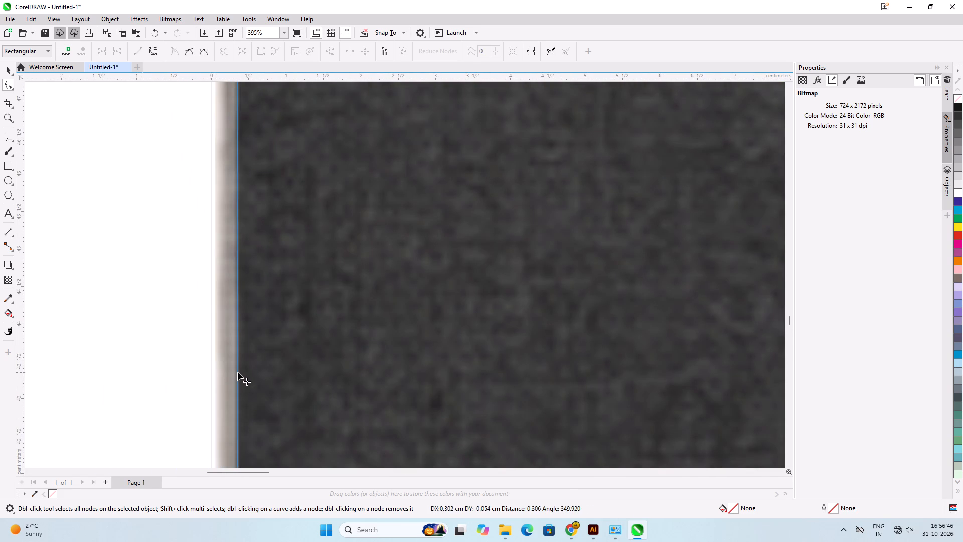
pyautogui.moveTo(238, 372); pyautogui.dragTo(239, 373)
pyautogui.scroll(-18, 269, 368)
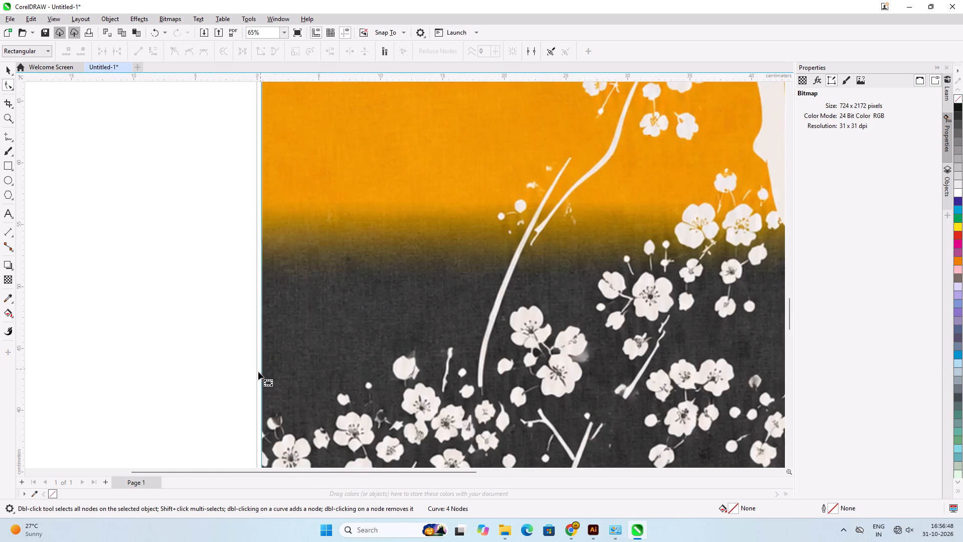
pyautogui.scroll(-13, 258, 372)
pyautogui.scroll(6, 255, 87)
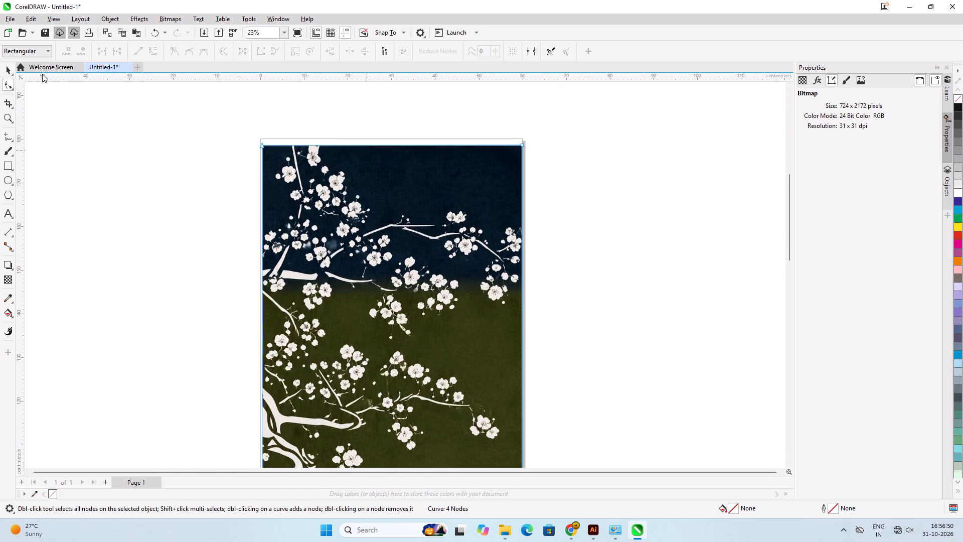
# Center the cropped scarf bitmap on the page.
pyautogui.click(8, 68)
pyautogui.click(147, 170)
pyautogui.click(476, 238)
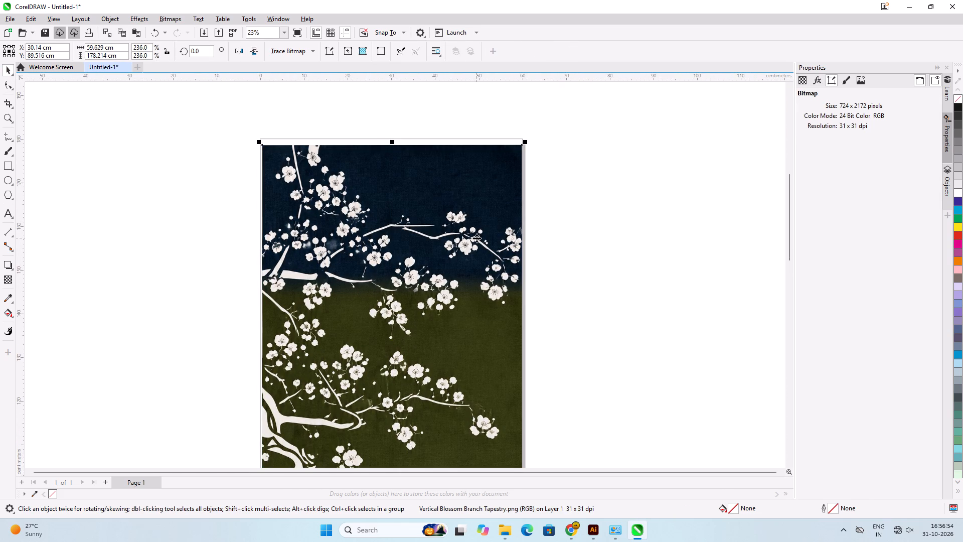
pyautogui.press('p')
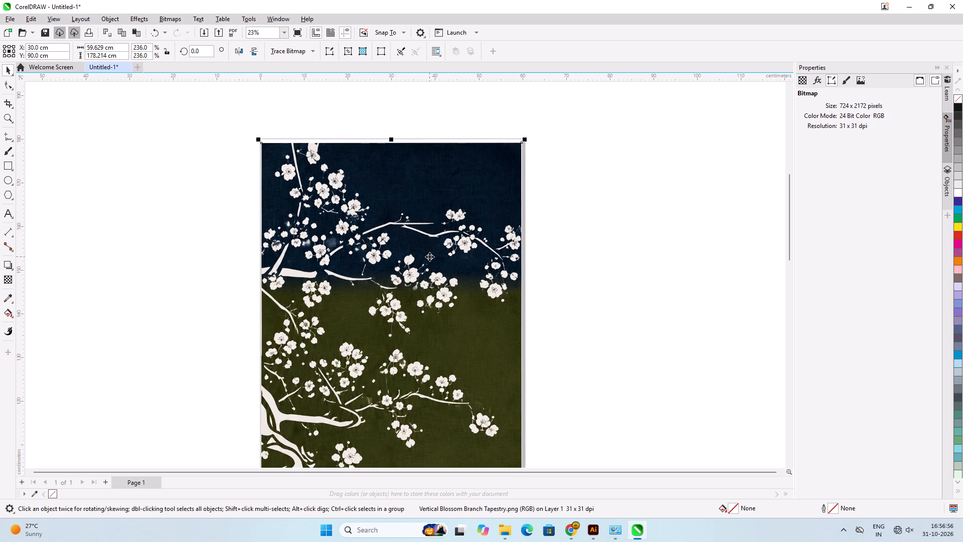
# Draw a rectangle beside the page, size it to 60 x 180 cm, and center it on the page.
pyautogui.click(163, 229)
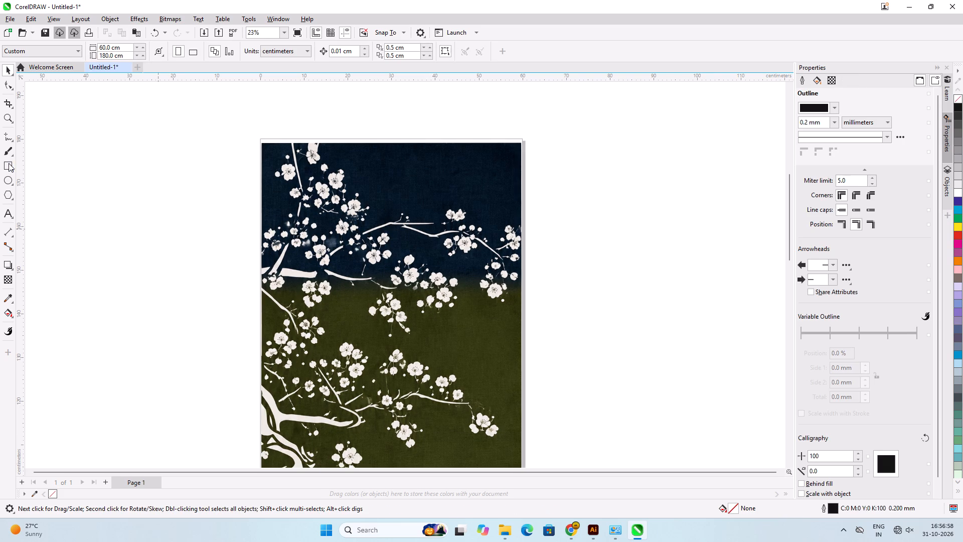
pyautogui.click(9, 163)
pyautogui.moveTo(146, 159); pyautogui.dragTo(194, 347)
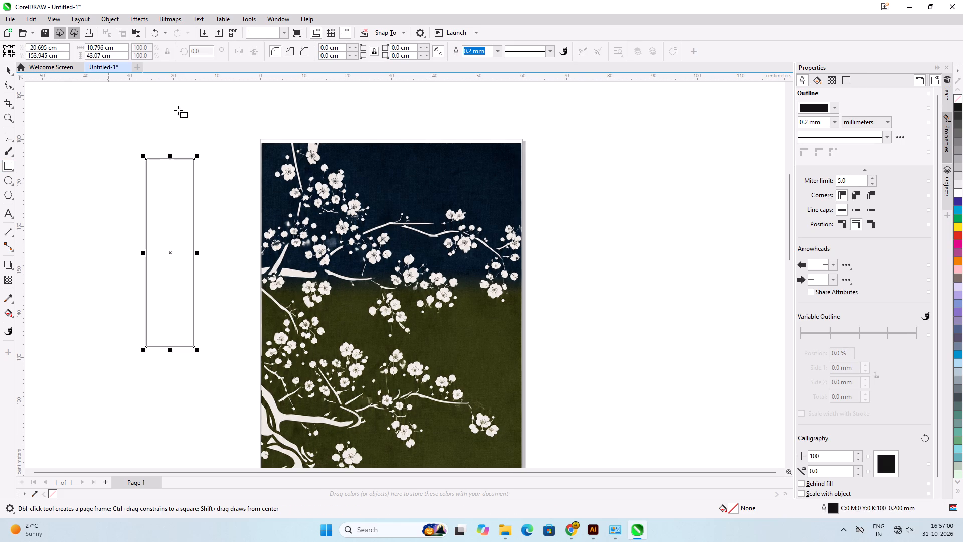
pyautogui.moveTo(102, 48); pyautogui.dragTo(99, 48)
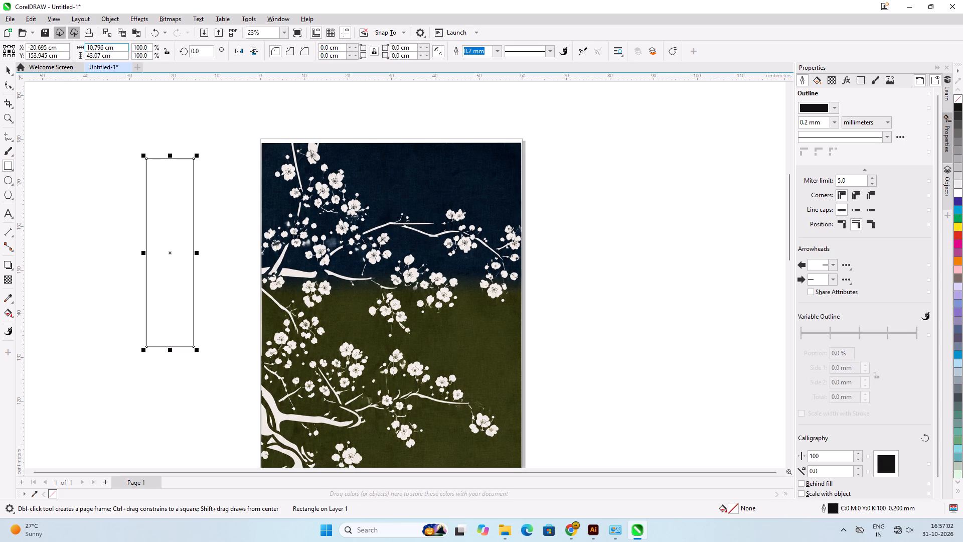
pyautogui.moveTo(99, 48); pyautogui.dragTo(74, 46)
pyautogui.press('3')
pyautogui.press('BackSpace')
pyautogui.write('60')
pyautogui.moveTo(100, 56); pyautogui.dragTo(75, 57)
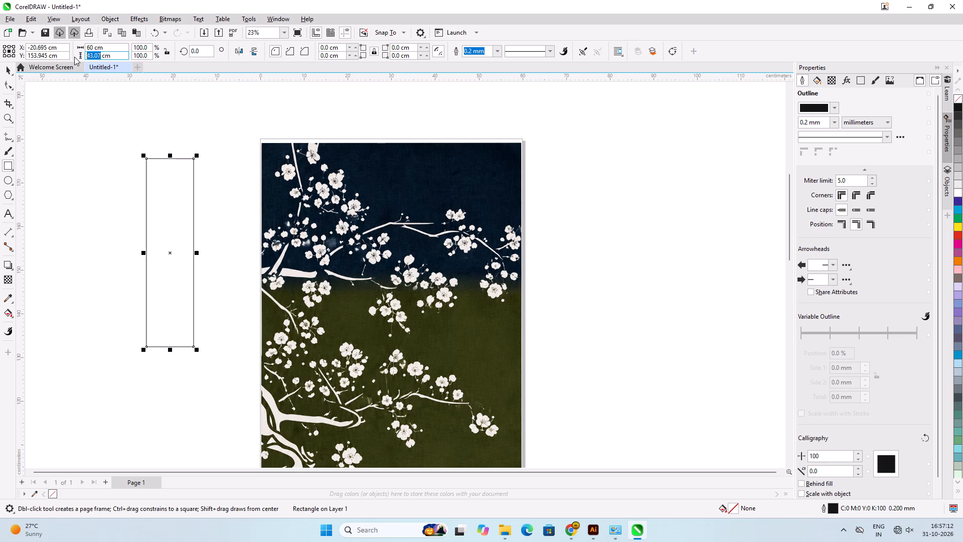
pyautogui.write('180')
pyautogui.press('Return')
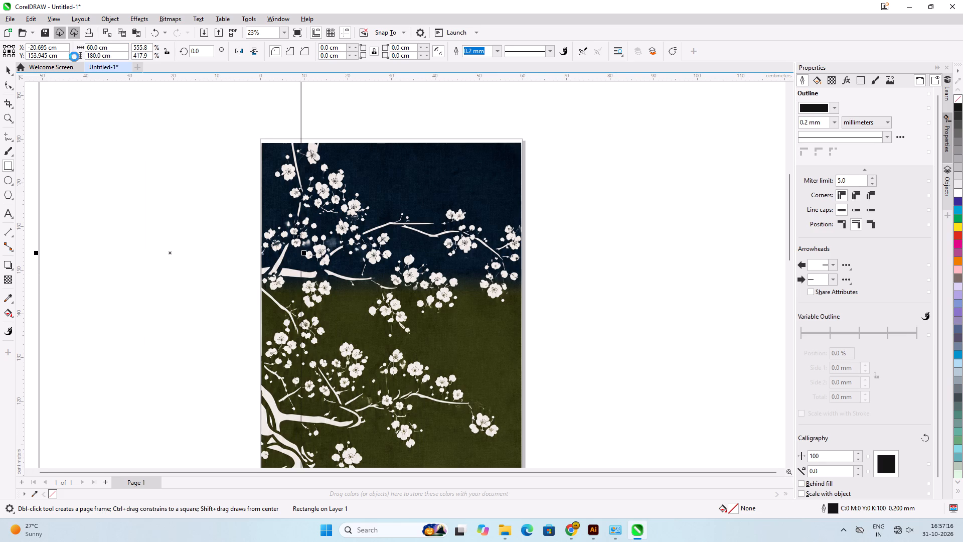
pyautogui.press('p')
pyautogui.click(10, 68)
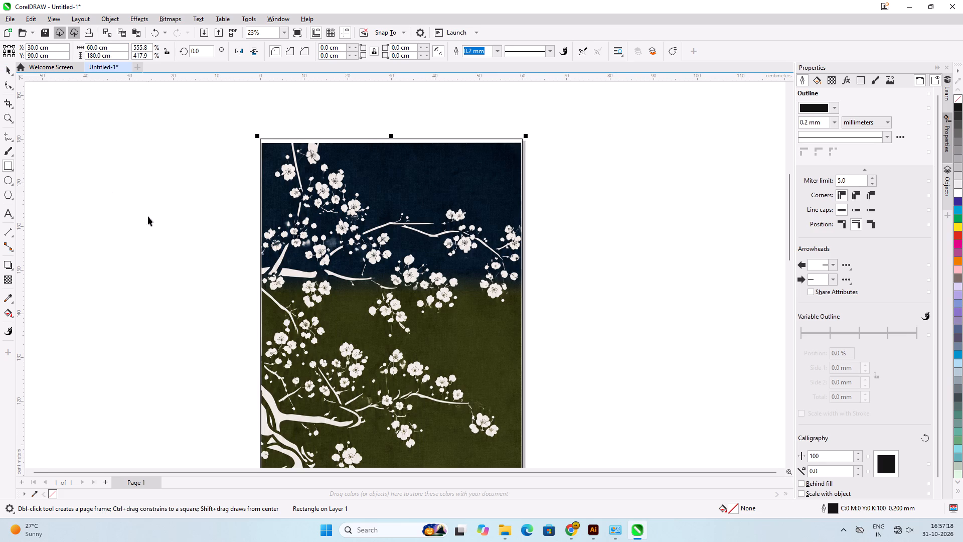
# Move the empty rectangle off the scarf to beside the page and PowerClip the scarf bitmap inside it.
pyautogui.click(148, 216)
pyautogui.moveTo(466, 305); pyautogui.dragTo(736, 302)
pyautogui.click(228, 293)
pyautogui.click(515, 282)
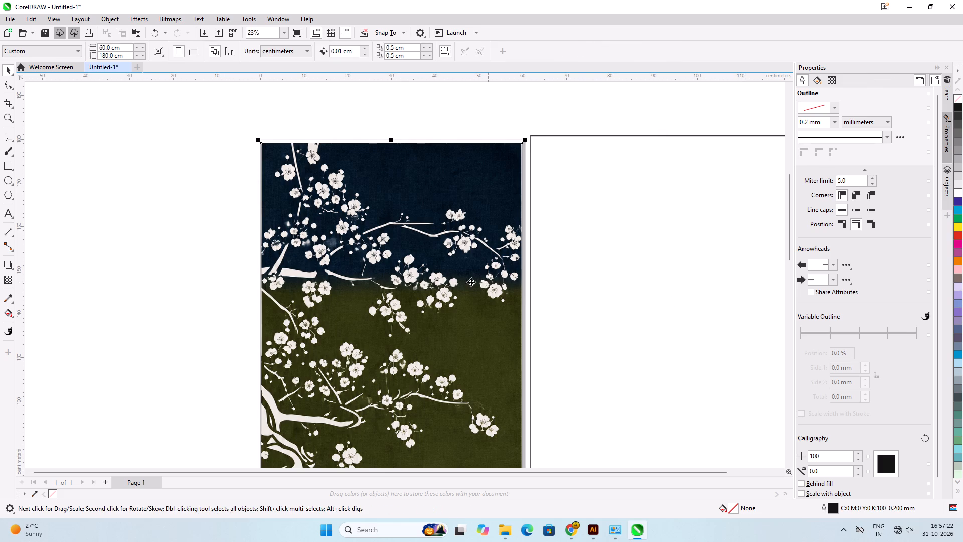
pyautogui.rightClick(428, 280)
pyautogui.click(458, 364)
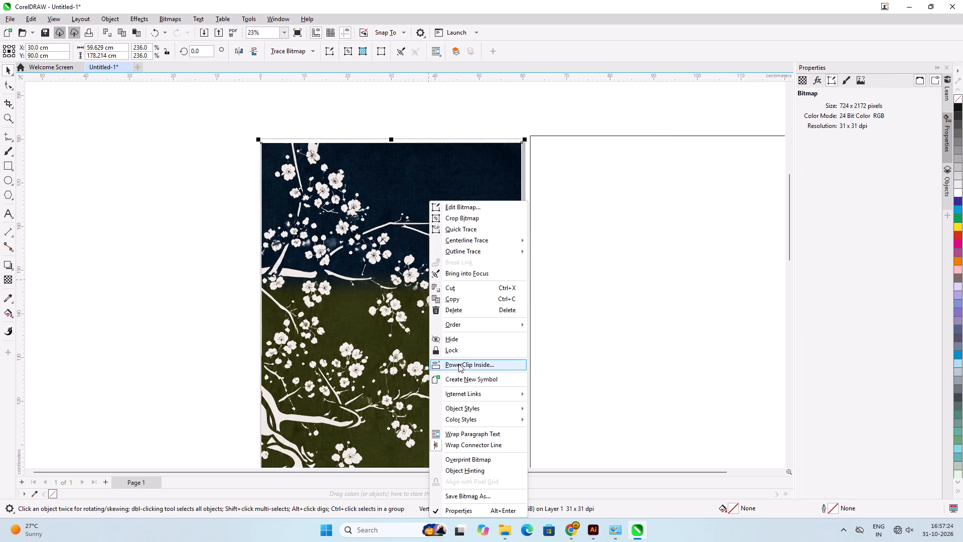
pyautogui.click(610, 309)
pyautogui.click(215, 246)
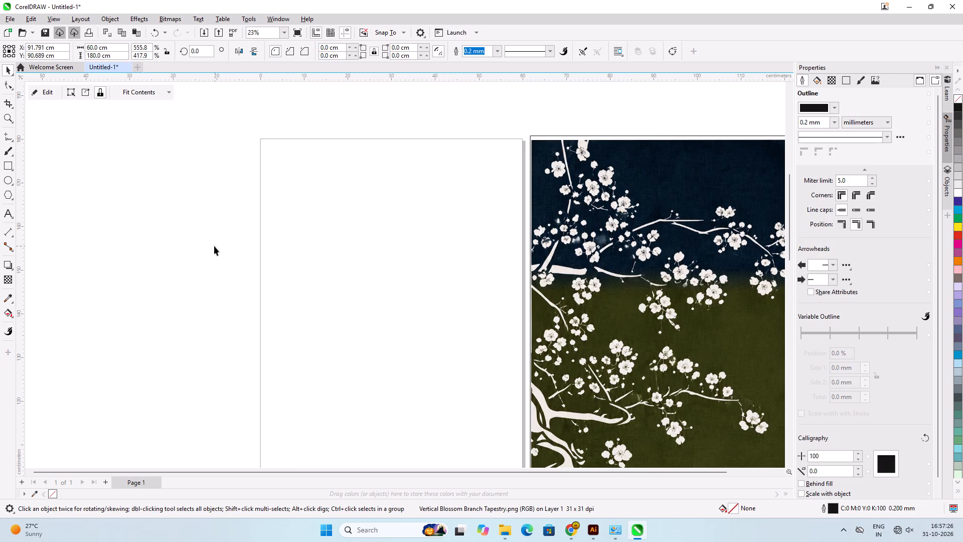
# Center the PowerClip rectangle holding the scarf on the page.
pyautogui.scroll(-3, 202, 246)
pyautogui.click(558, 282)
pyautogui.press('p')
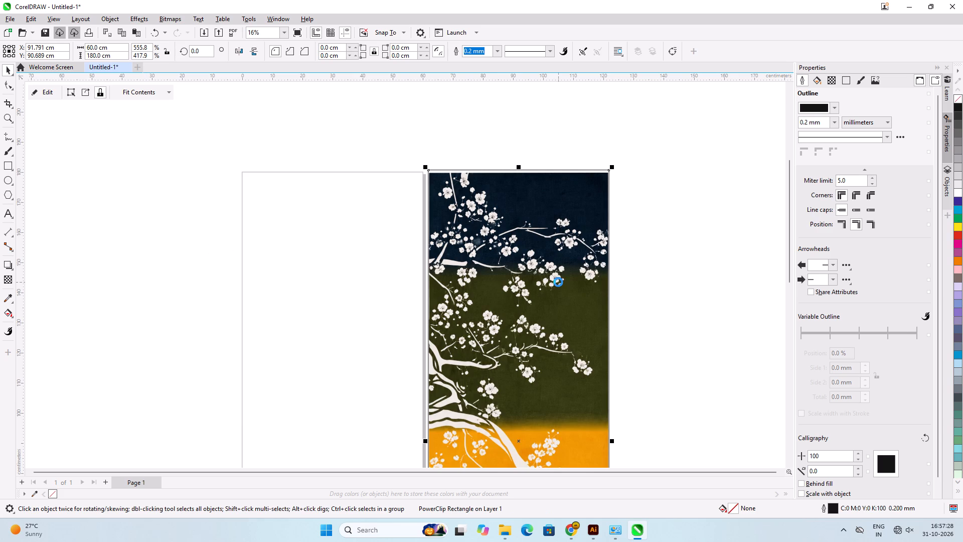
pyautogui.click(558, 283)
# Open the scarf PowerClip's contents for editing and move the bitmap up to the frame's top-left corner.
pyautogui.scroll(-5, 425, 198)
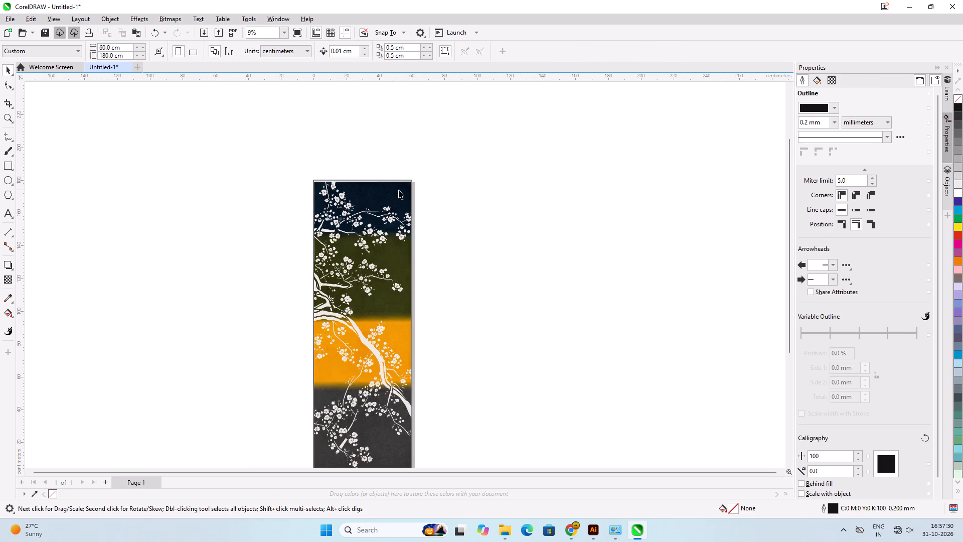
pyautogui.scroll(1, 390, 344)
pyautogui.scroll(-2, 393, 205)
pyautogui.scroll(2, 382, 336)
pyautogui.doubleClick(382, 314)
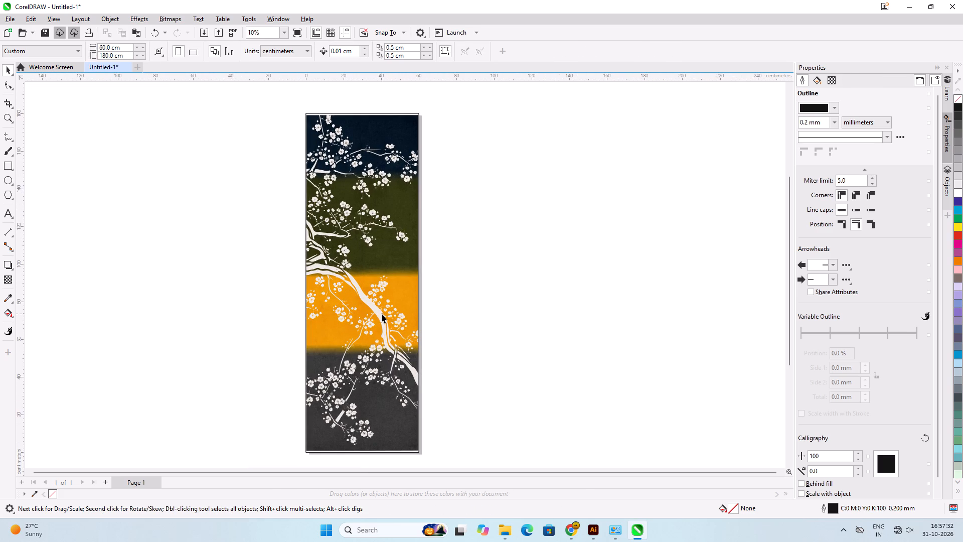
pyautogui.click(377, 280)
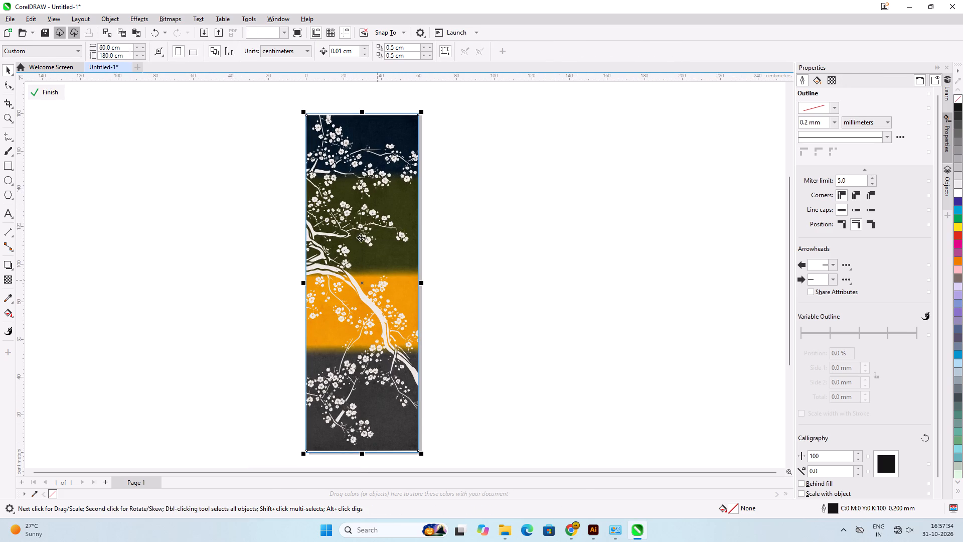
pyautogui.scroll(18, 294, 115)
pyautogui.moveTo(325, 190); pyautogui.dragTo(320, 172)
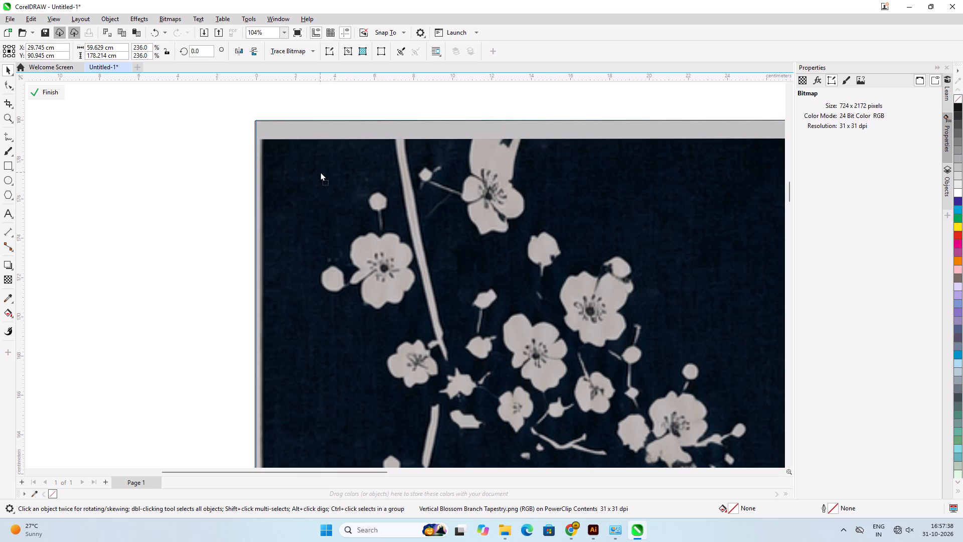
pyautogui.moveTo(320, 172); pyautogui.dragTo(320, 171)
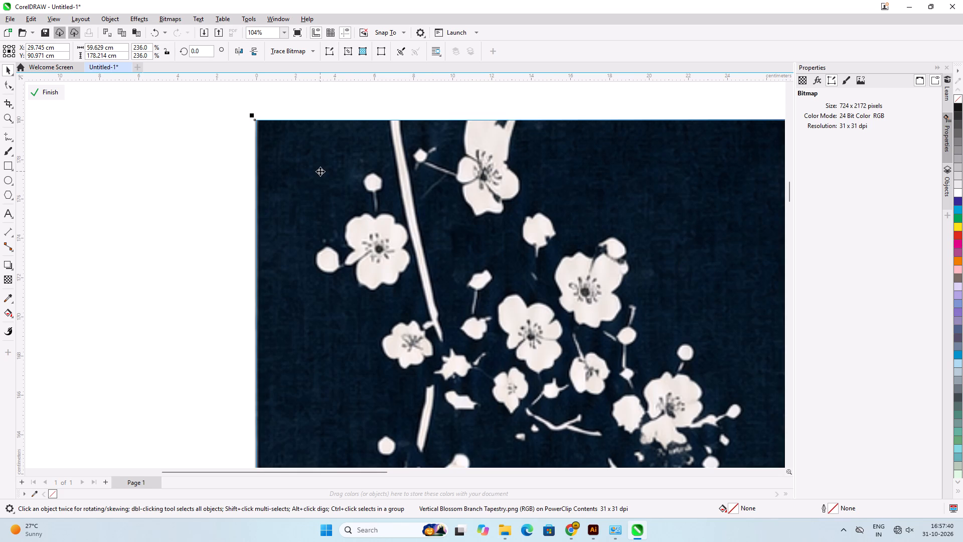
# Fine-tune the scarf bitmap's position so it slightly overlaps the frame's left edge and meets its top edge.
pyautogui.scroll(11, 256, 123)
pyautogui.click(355, 203)
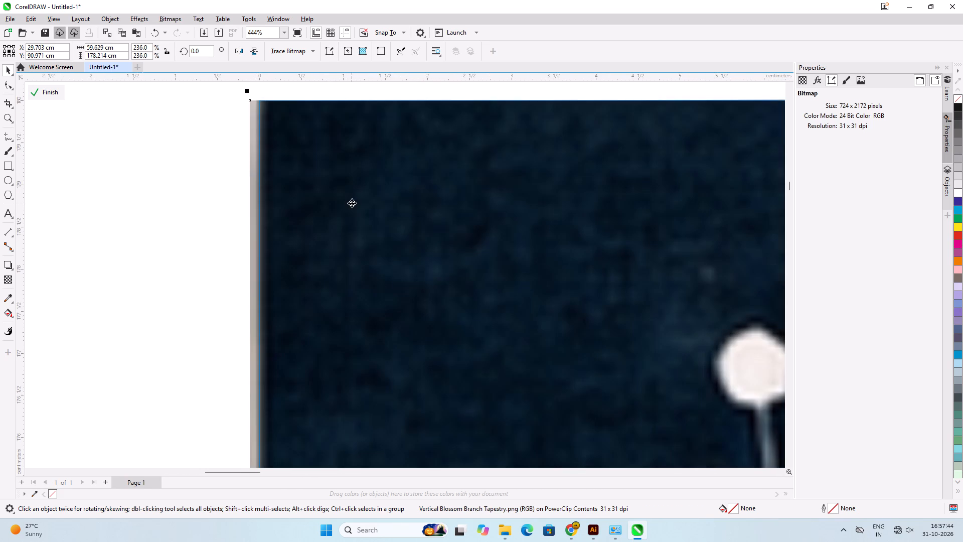
pyautogui.click(352, 203)
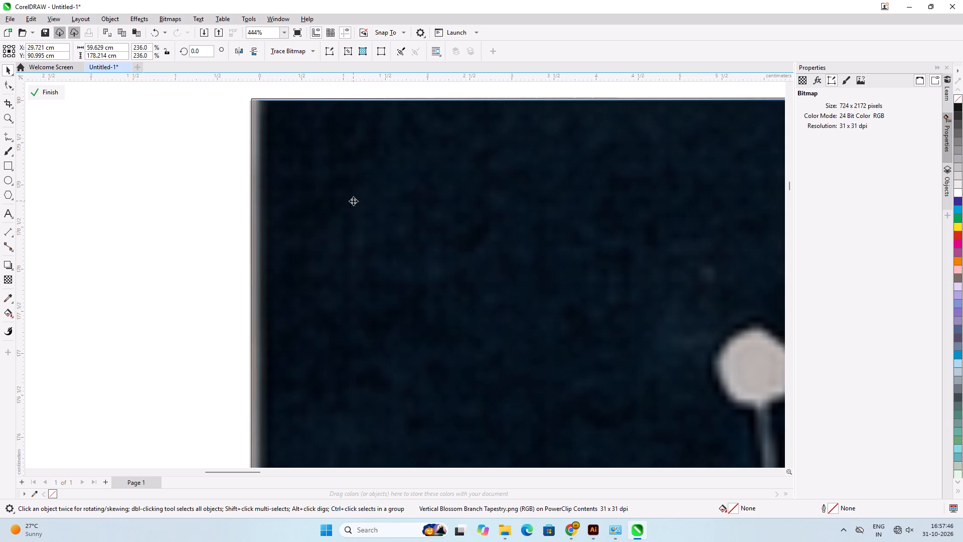
pyautogui.scroll(-1, 370, 214)
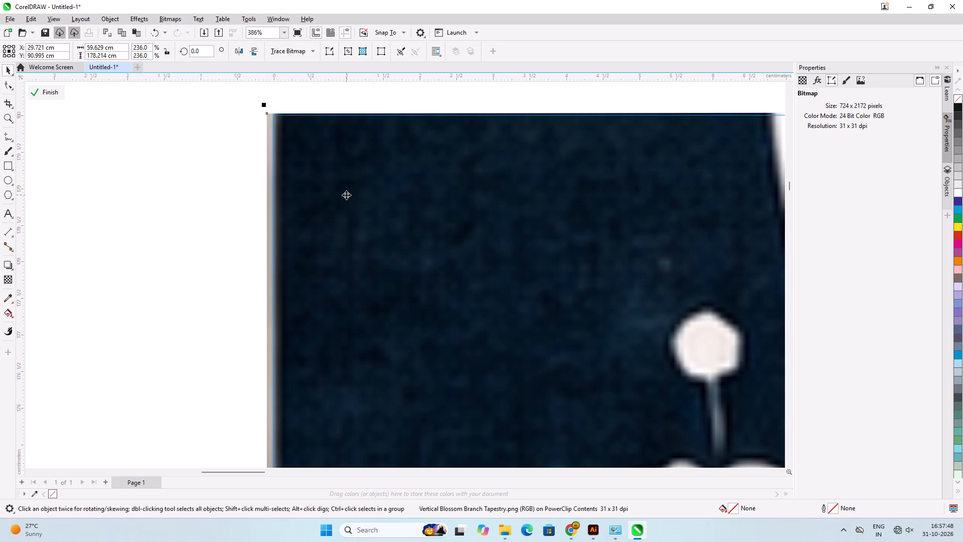
pyautogui.press('Down')
pyautogui.press('Left')
pyautogui.press('Left')
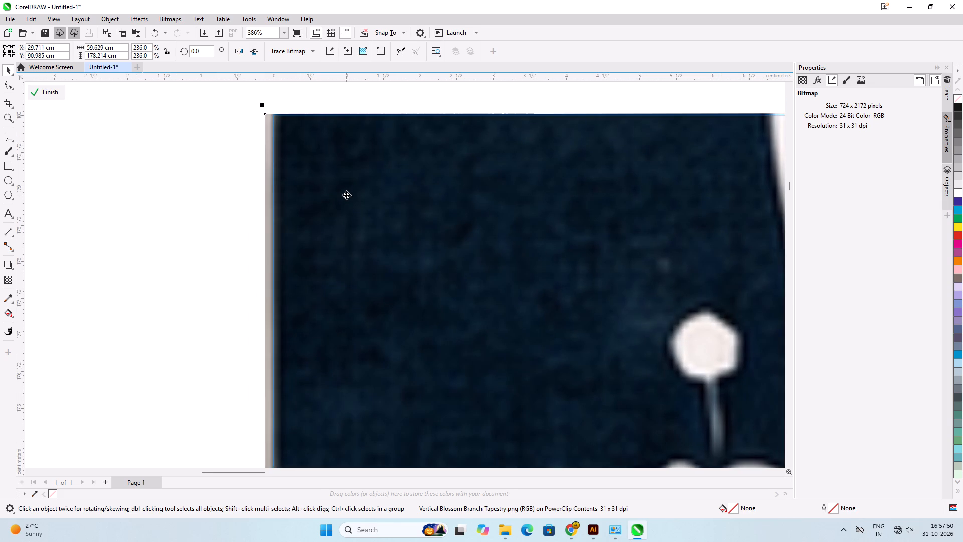
pyautogui.press('Left')
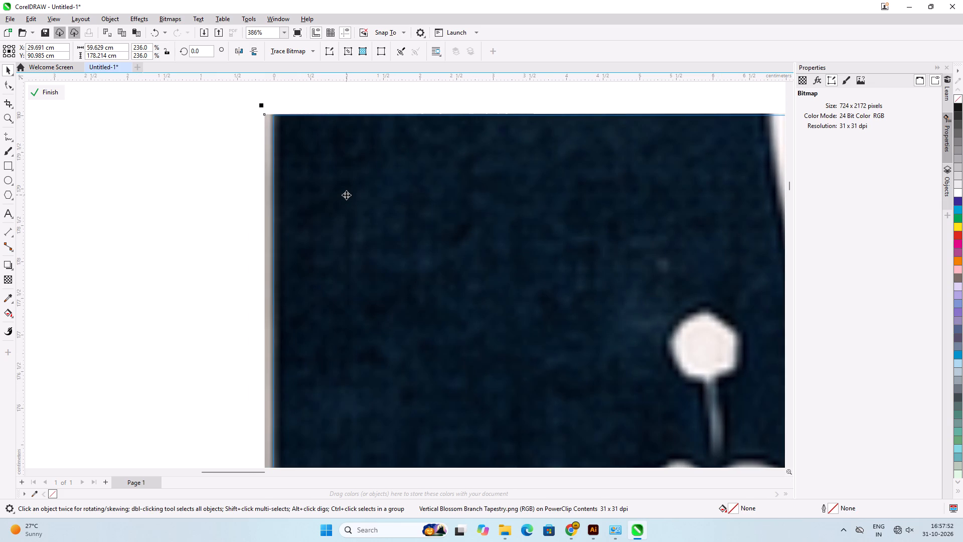
# Scale the scarf bitmap proportionally from its bottom-right corner to about 60.3 x 180.2 cm so it covers the whole frame.
pyautogui.scroll(-20, 322, 187)
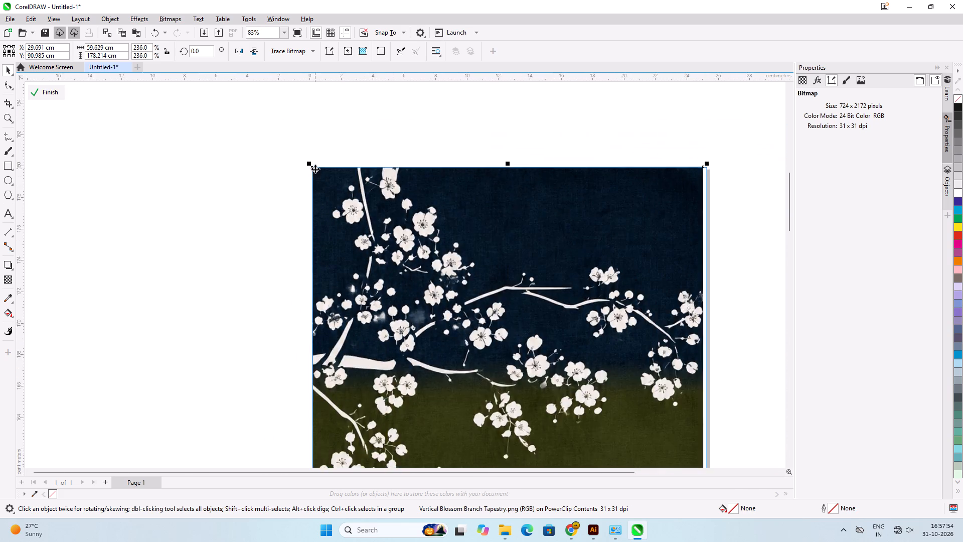
pyautogui.scroll(-7, 315, 169)
pyautogui.scroll(-5, 428, 153)
pyautogui.scroll(14, 479, 501)
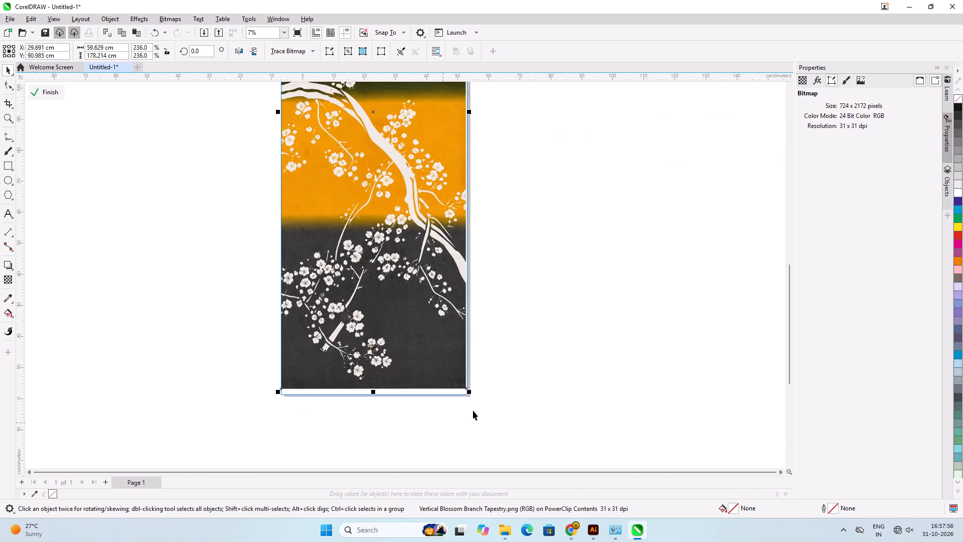
pyautogui.scroll(16, 473, 411)
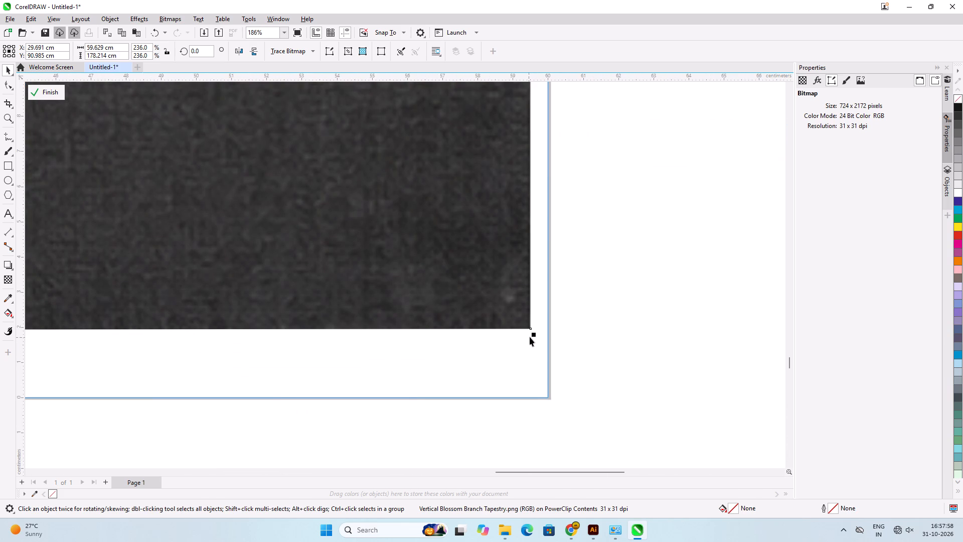
pyautogui.moveTo(532, 336); pyautogui.dragTo(554, 408)
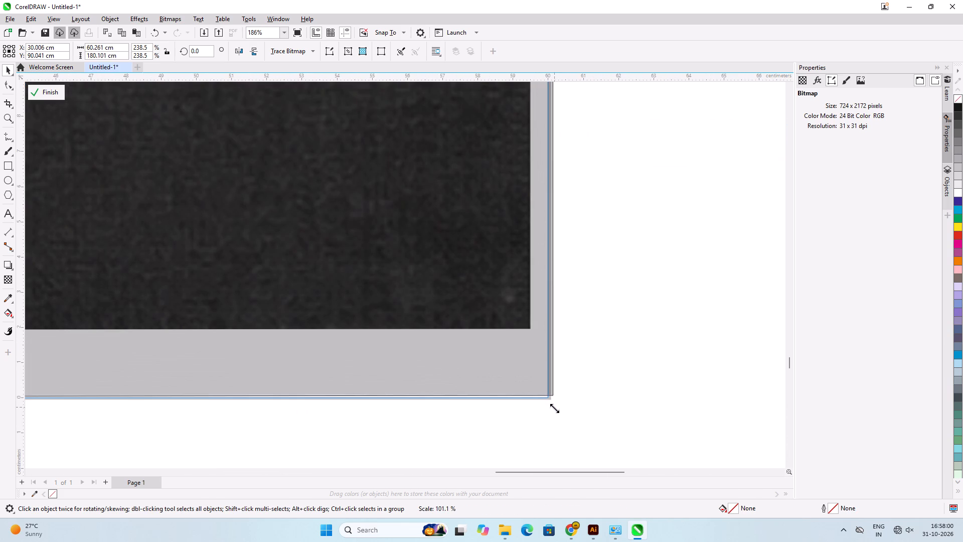
pyautogui.moveTo(554, 408); pyautogui.dragTo(555, 414)
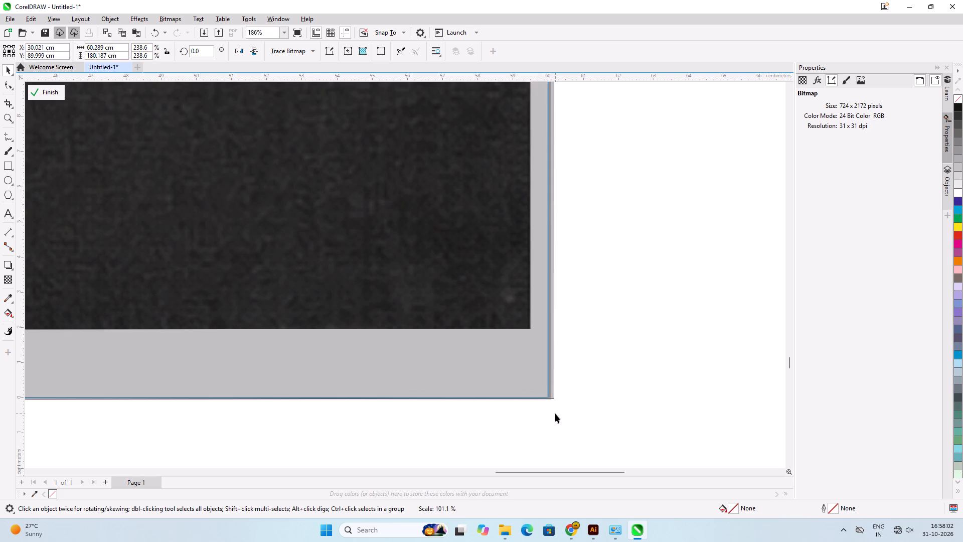
# Nudge the enlarged bitmap left to about X 29.98 cm and finish editing the PowerClip contents.
pyautogui.scroll(-20, 582, 430)
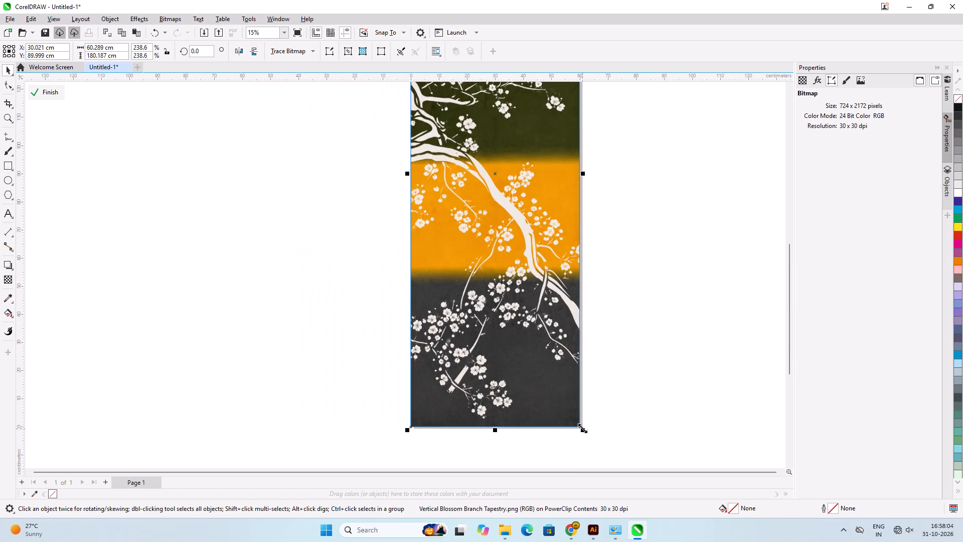
pyautogui.scroll(12, 551, 321)
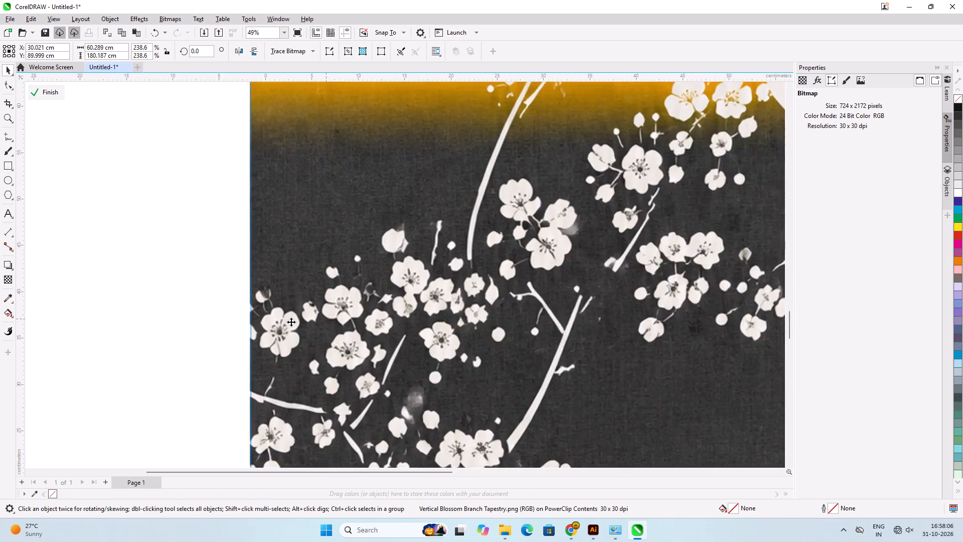
pyautogui.scroll(1, 291, 322)
pyautogui.press('Left')
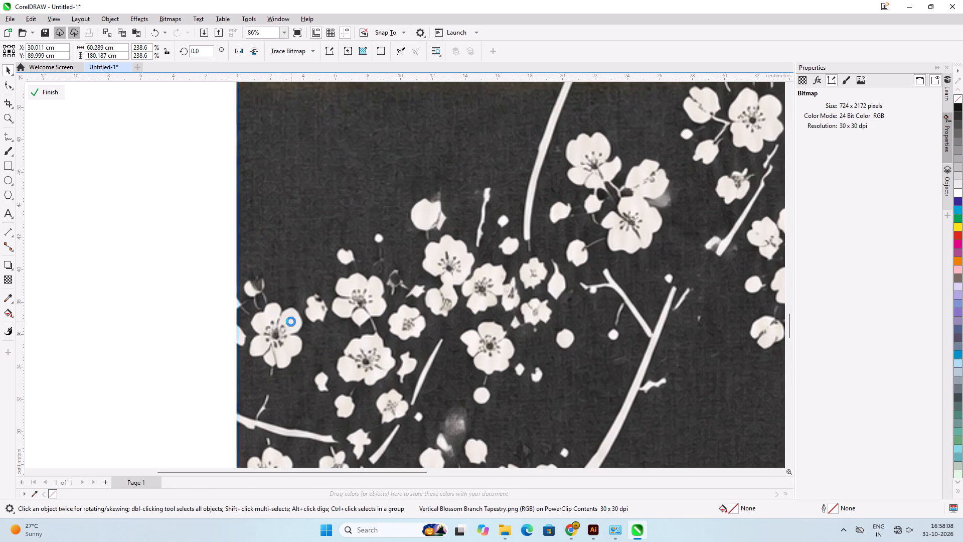
pyautogui.press('Left')
pyautogui.press('Left')
pyautogui.press('Left')
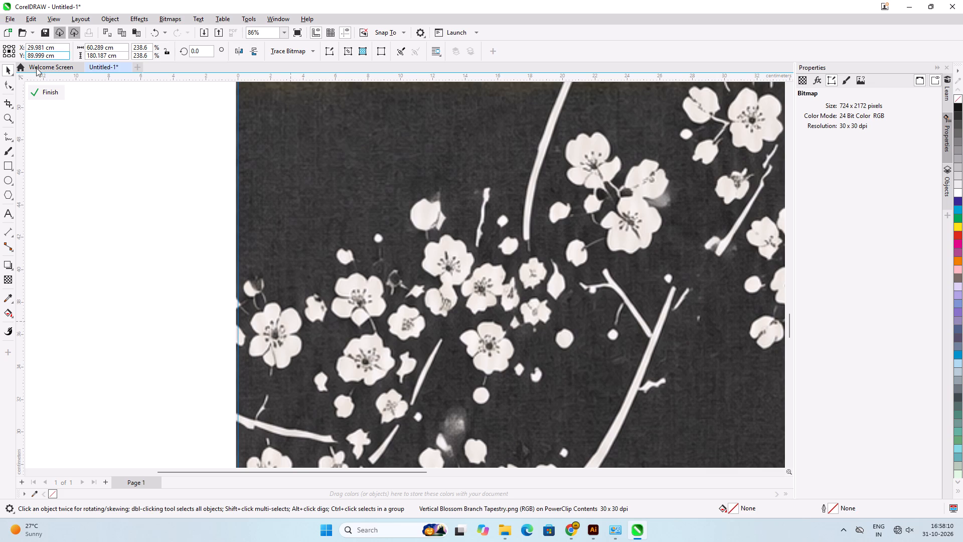
pyautogui.click(45, 93)
pyautogui.click(151, 244)
# Remove the outline from the PowerClip rectangle holding the scarf.
pyautogui.scroll(-14, 329, 347)
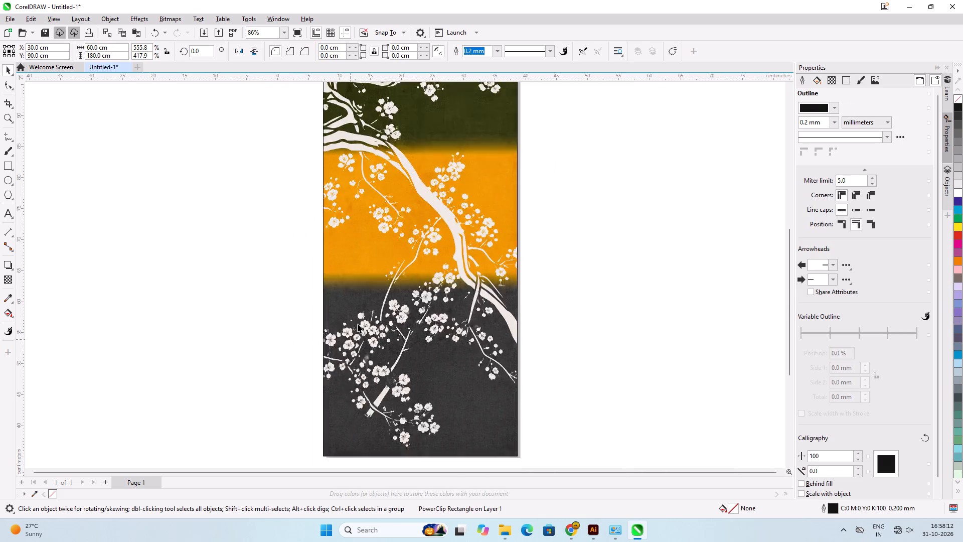
pyautogui.click(367, 272)
pyautogui.scroll(-6, 365, 304)
pyautogui.scroll(1, 423, 202)
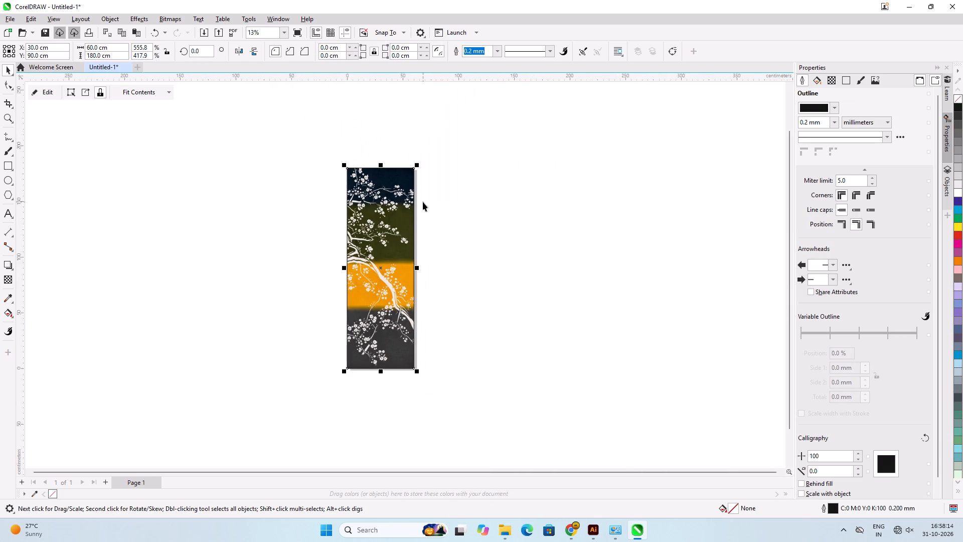
pyautogui.rightClick(955, 100)
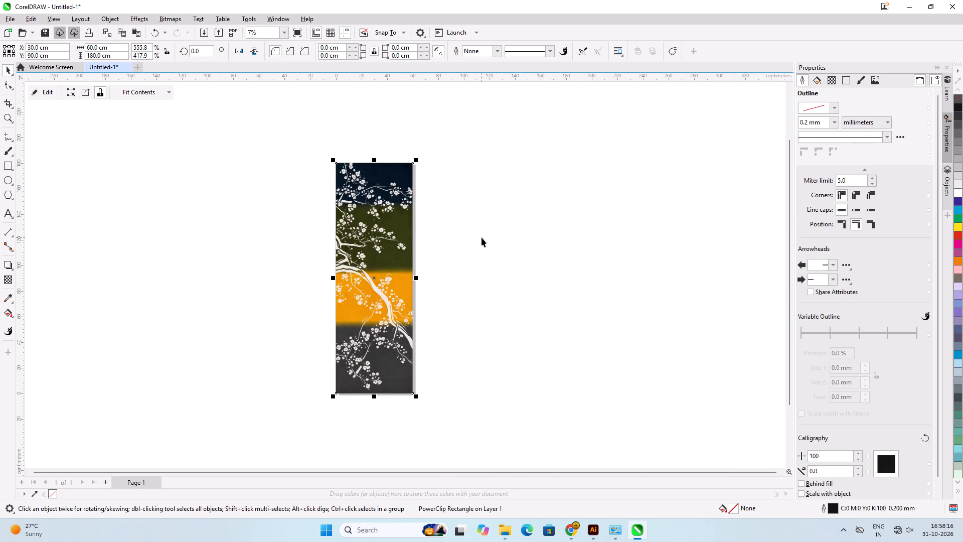
pyautogui.click(481, 237)
pyautogui.scroll(6, 378, 158)
pyautogui.scroll(-4, 378, 157)
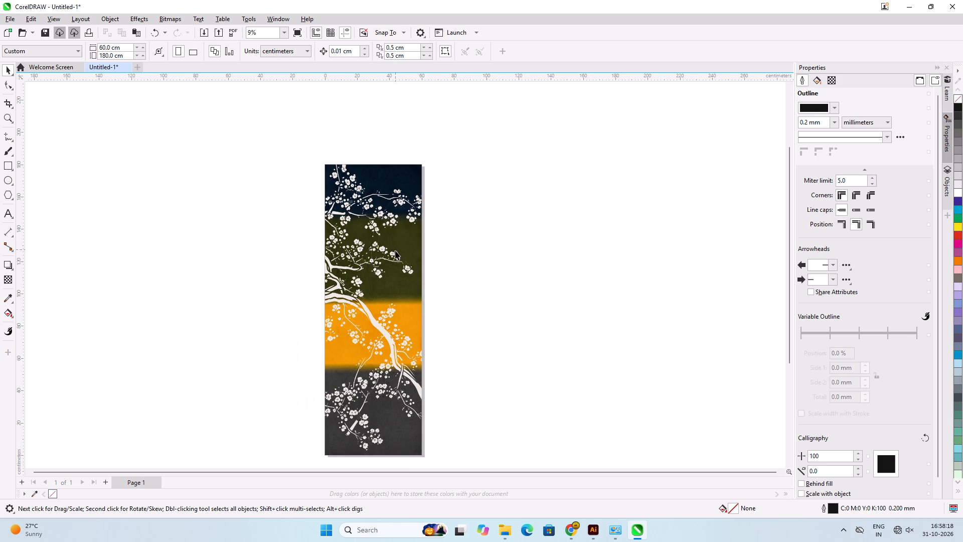
pyautogui.click(509, 296)
pyautogui.click(468, 319)
# Start exporting the scarf artwork to the Downloads folder as a JPEG named 121.
pyautogui.click(22, 18)
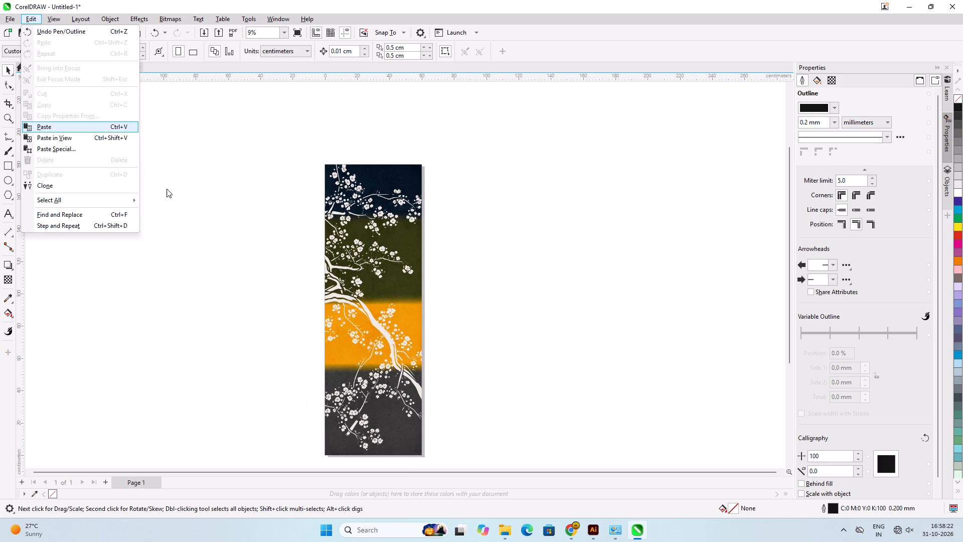
pyautogui.click(227, 219)
pyautogui.click(8, 19)
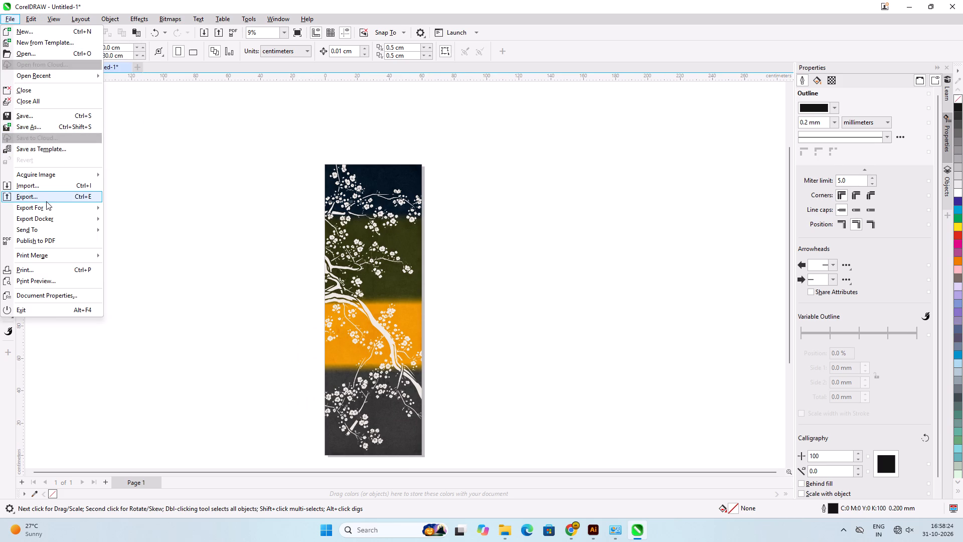
pyautogui.click(55, 200)
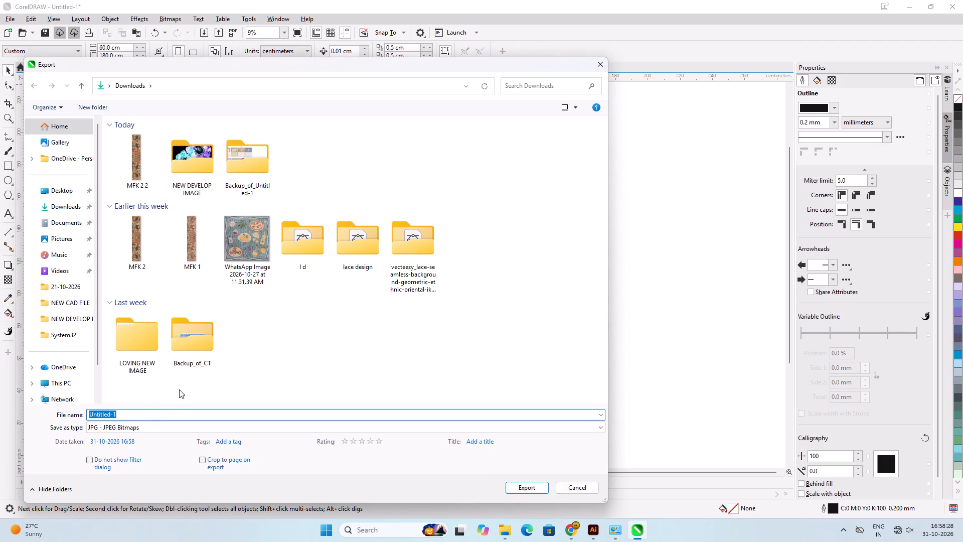
pyautogui.click(147, 409)
pyautogui.click(148, 417)
pyautogui.write('jv')
pyautogui.press('BackSpace')
pyautogui.press('BackSpace')
pyautogui.press('BackSpace')
pyautogui.press('BackSpace')
pyautogui.press('BackSpace')
pyautogui.press('BackSpace')
pyautogui.press('BackSpace')
pyautogui.press('BackSpace')
pyautogui.press('BackSpace')
pyautogui.press('BackSpace')
pyautogui.press('BackSpace')
pyautogui.press('BackSpace')
pyautogui.press('BackSpace')
pyautogui.press('BackSpace')
pyautogui.press('BackSpace')
pyautogui.press('BackSpace')
pyautogui.press('BackSpace')
pyautogui.press('BackSpace')
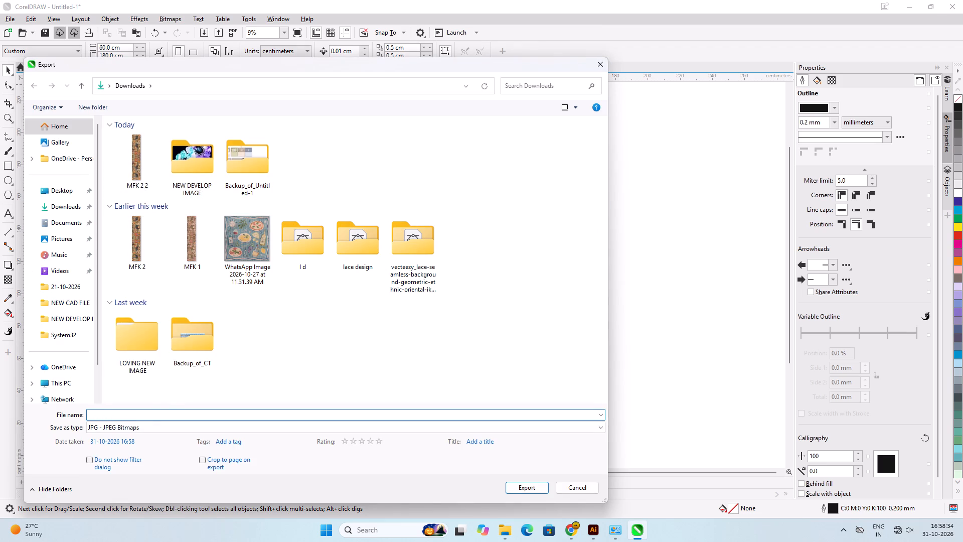
pyautogui.write('121')
pyautogui.click(538, 489)
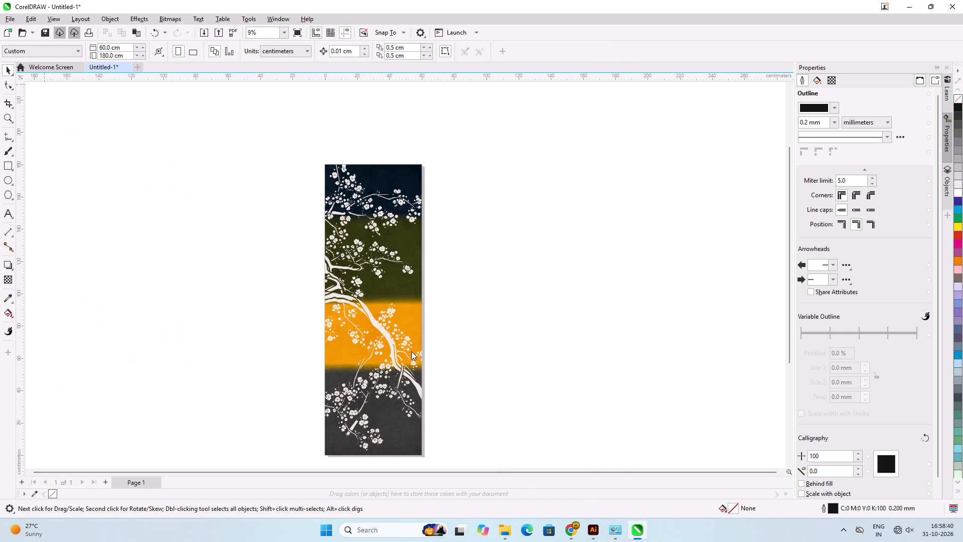
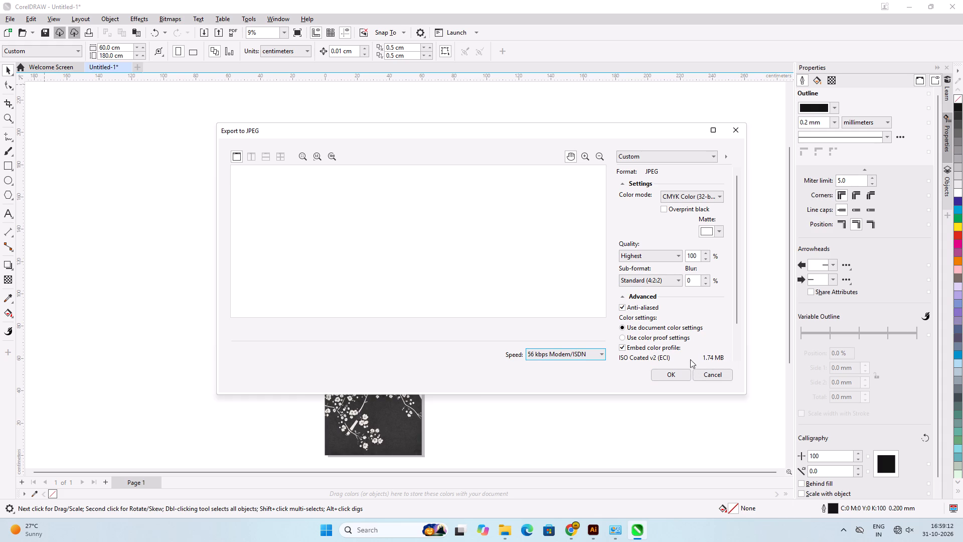
# Complete the scarf's JPEG export in 32-bit CMYK colour at highest quality, 100%.
pyautogui.scroll(-3, 718, 322)
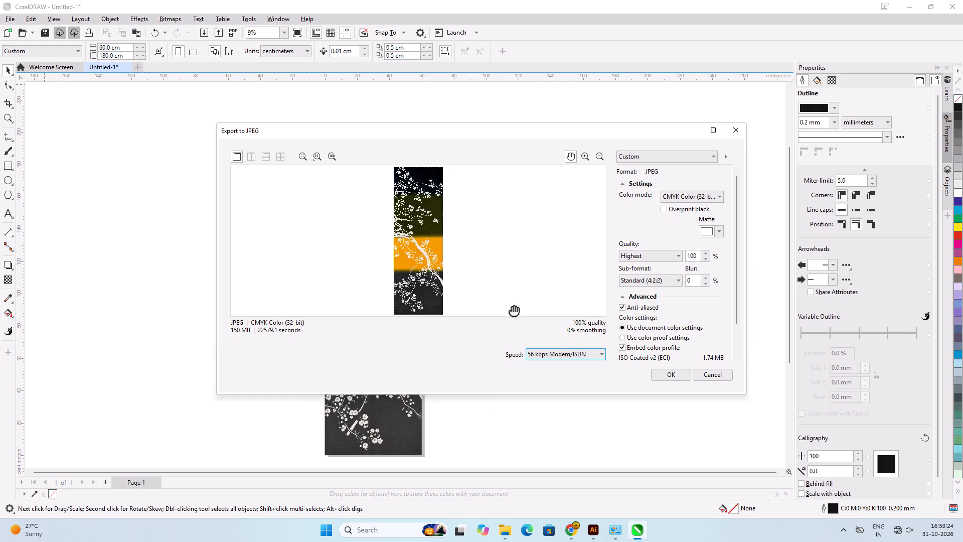
pyautogui.click(670, 370)
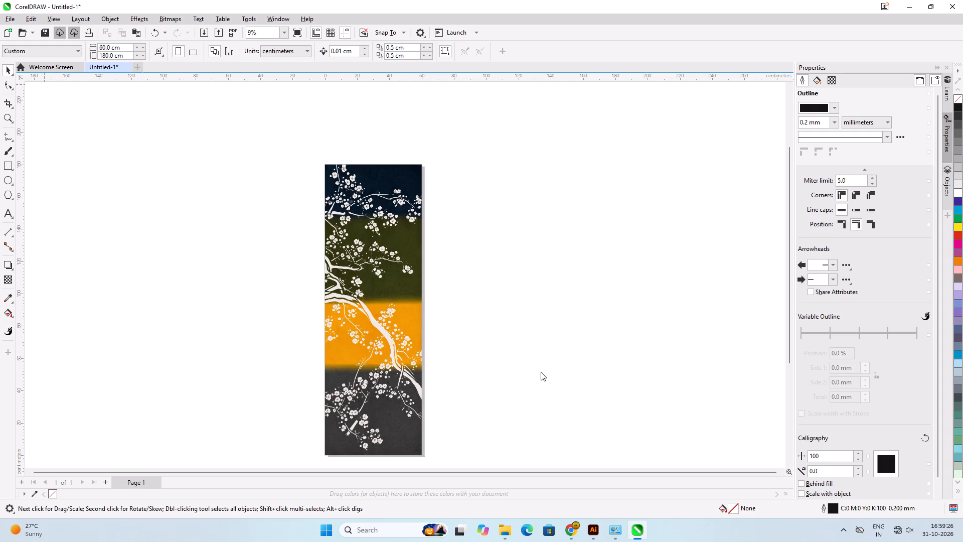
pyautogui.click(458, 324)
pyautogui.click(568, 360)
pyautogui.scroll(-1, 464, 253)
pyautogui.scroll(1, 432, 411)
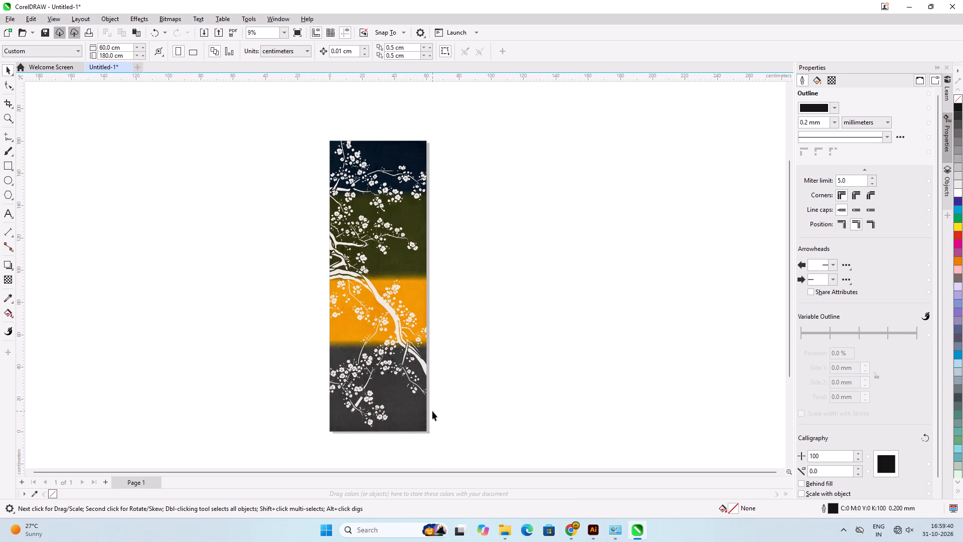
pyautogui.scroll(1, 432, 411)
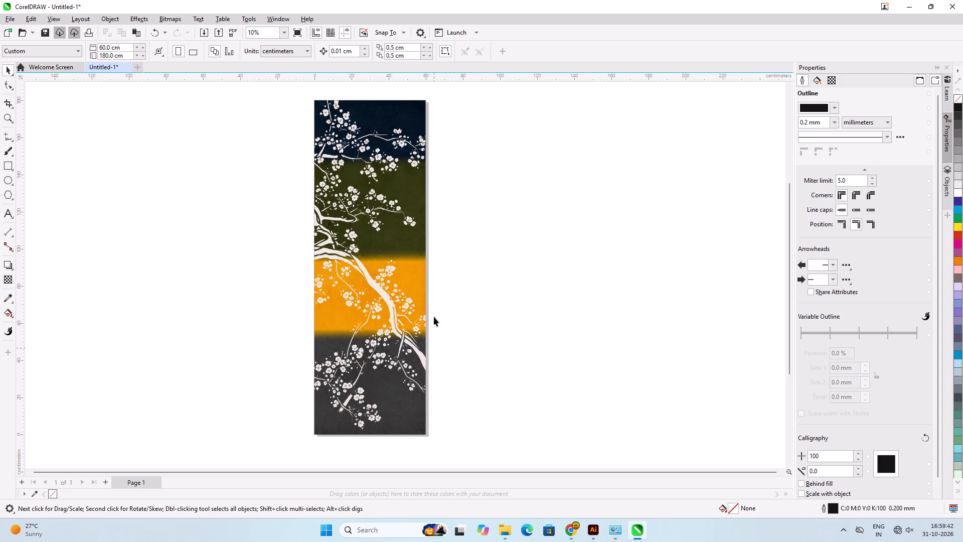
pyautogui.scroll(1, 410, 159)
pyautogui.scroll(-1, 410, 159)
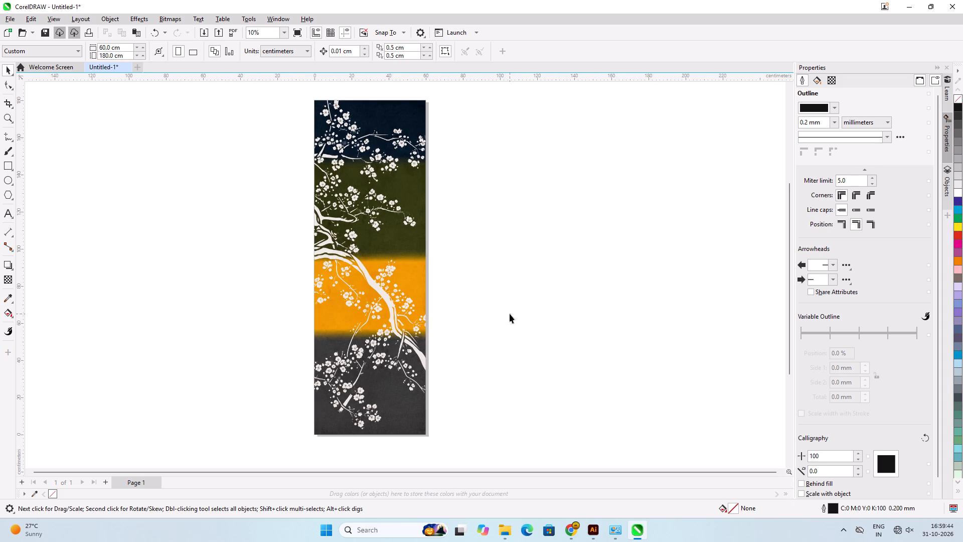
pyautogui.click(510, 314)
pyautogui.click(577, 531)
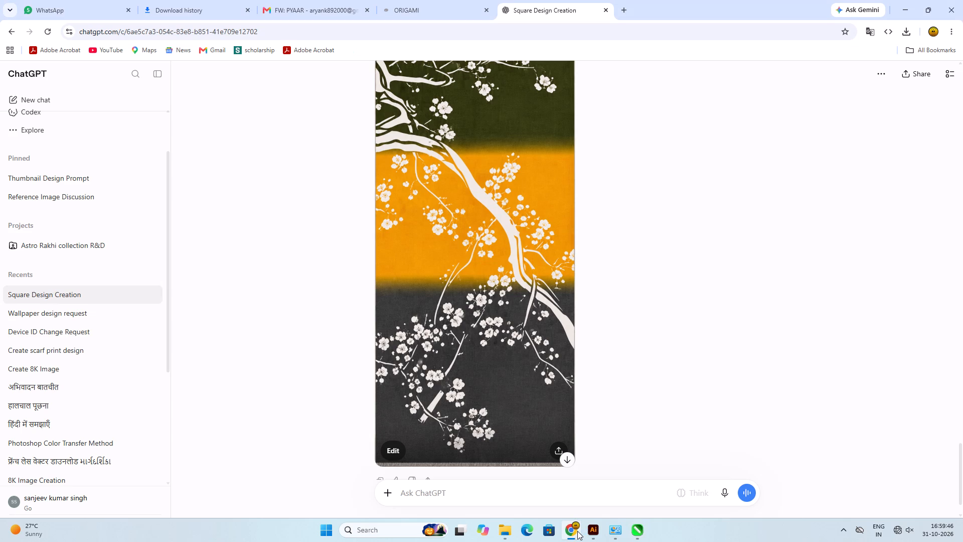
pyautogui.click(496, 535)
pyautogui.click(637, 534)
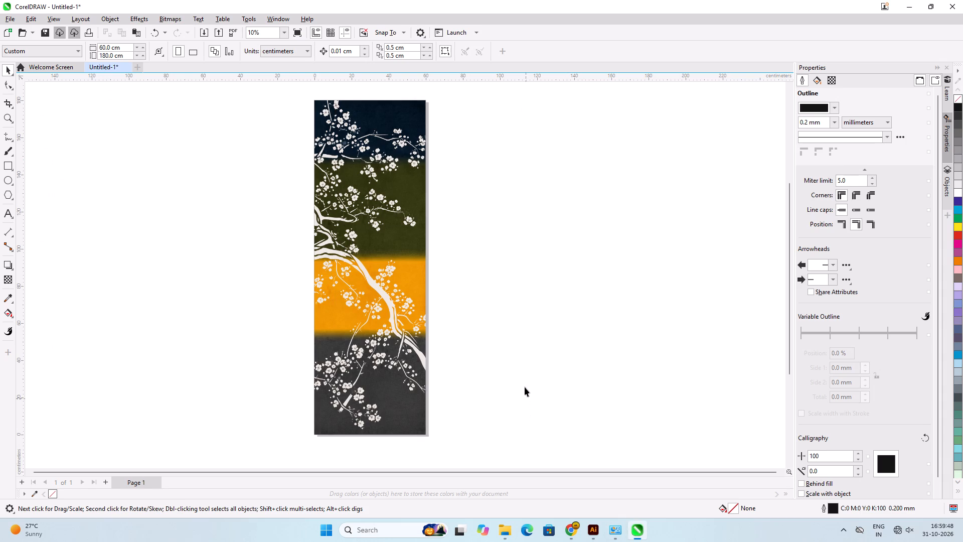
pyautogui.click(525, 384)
# Switch to Adobe Illustrator and delete the linked blossom scarf image from the artboard.
pyautogui.click(598, 528)
pyautogui.click(418, 301)
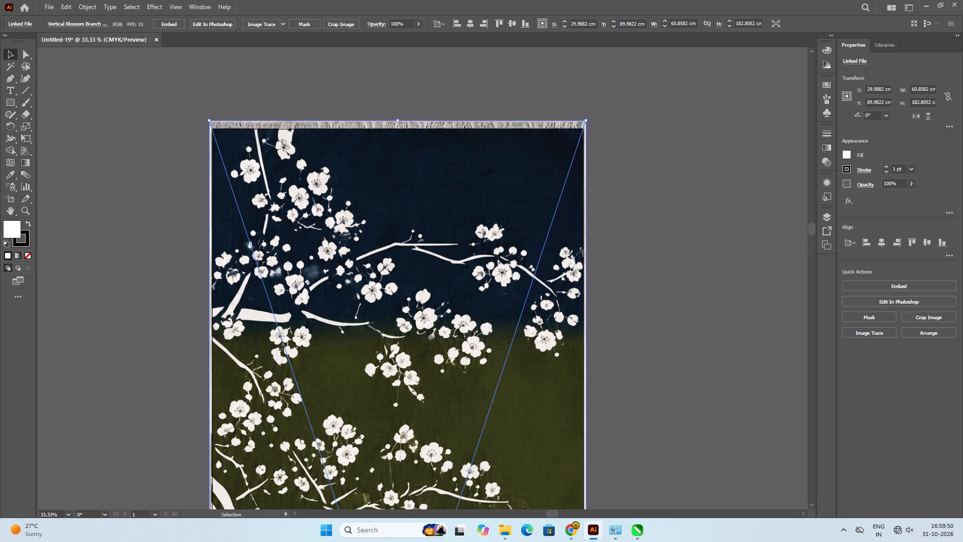
pyautogui.scroll(-6, 418, 301)
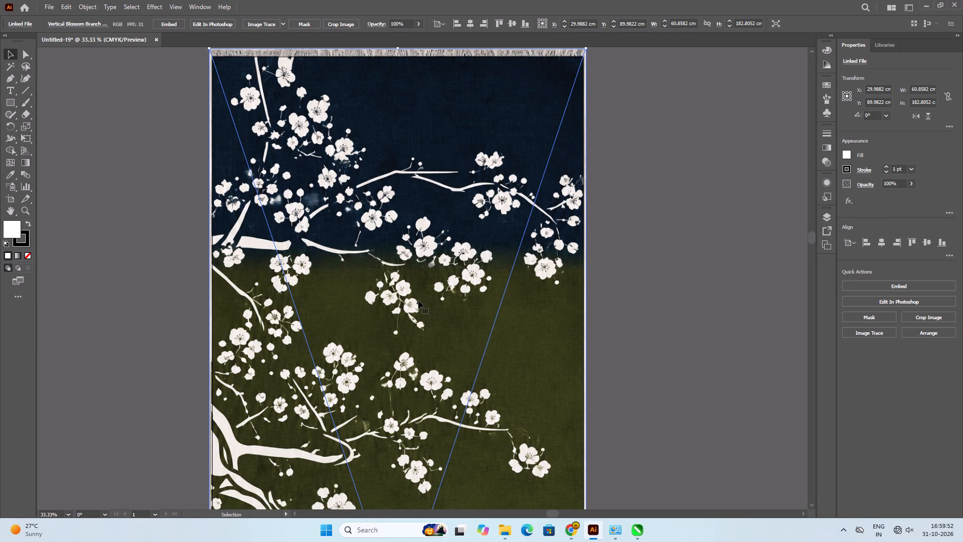
pyautogui.press('Delete')
pyautogui.scroll(1, 418, 301)
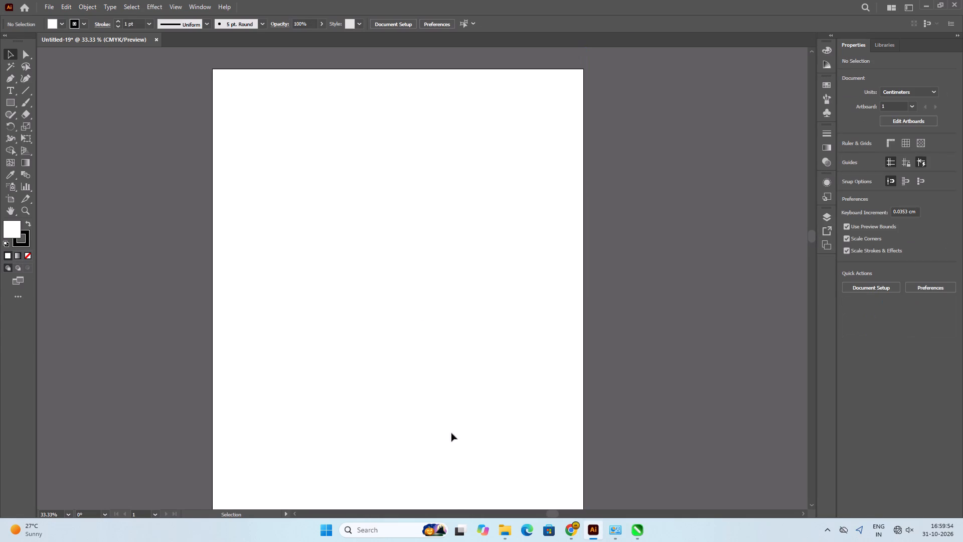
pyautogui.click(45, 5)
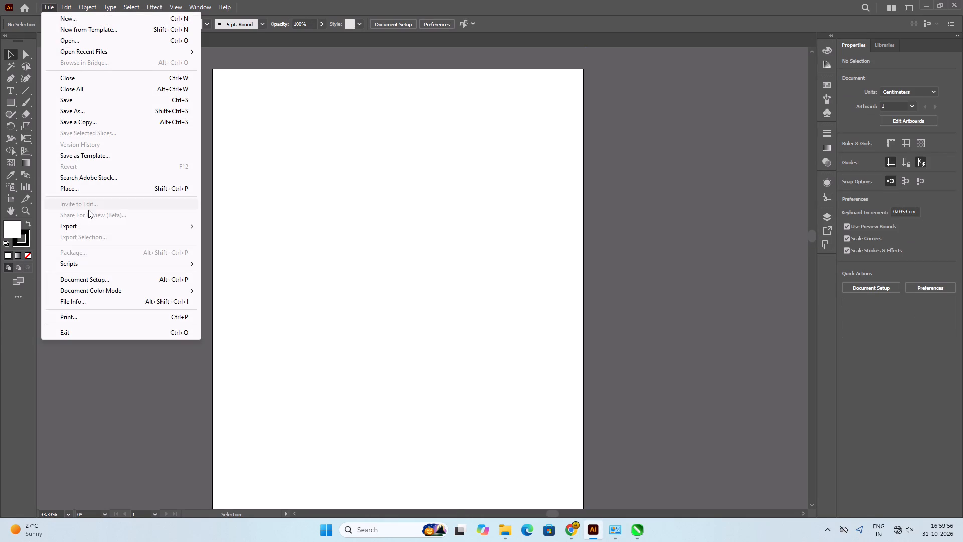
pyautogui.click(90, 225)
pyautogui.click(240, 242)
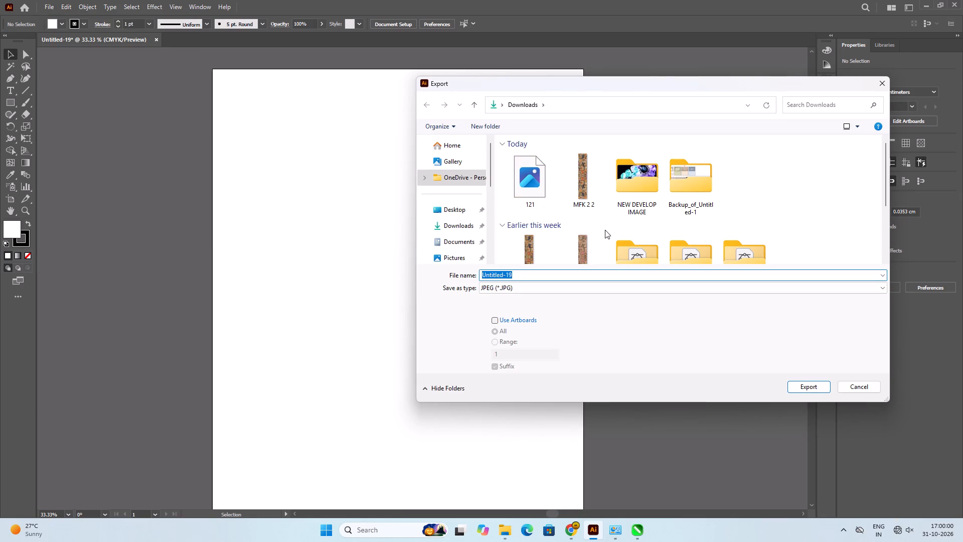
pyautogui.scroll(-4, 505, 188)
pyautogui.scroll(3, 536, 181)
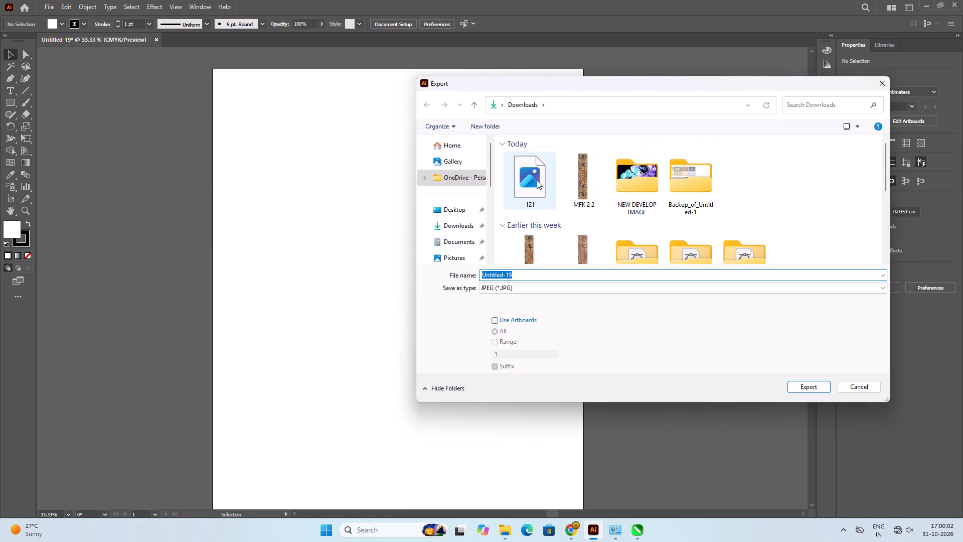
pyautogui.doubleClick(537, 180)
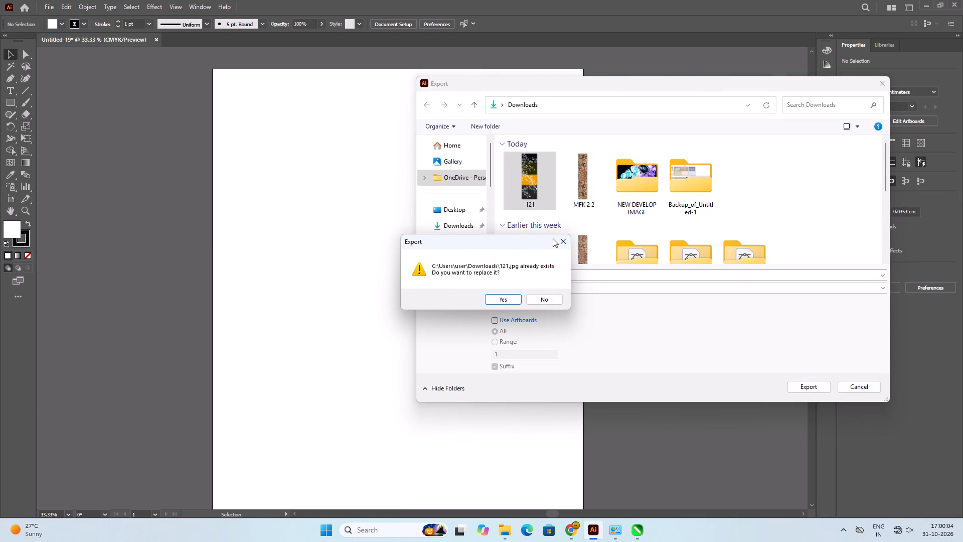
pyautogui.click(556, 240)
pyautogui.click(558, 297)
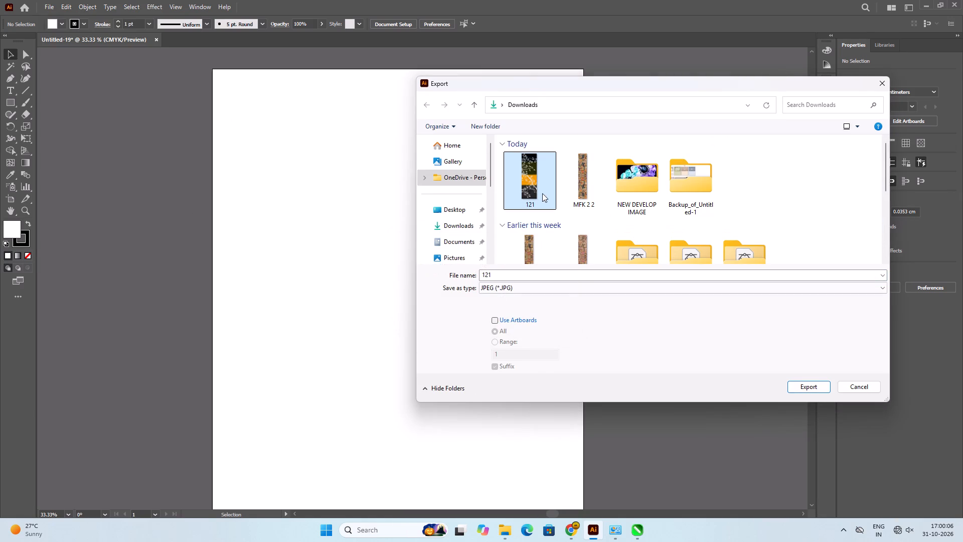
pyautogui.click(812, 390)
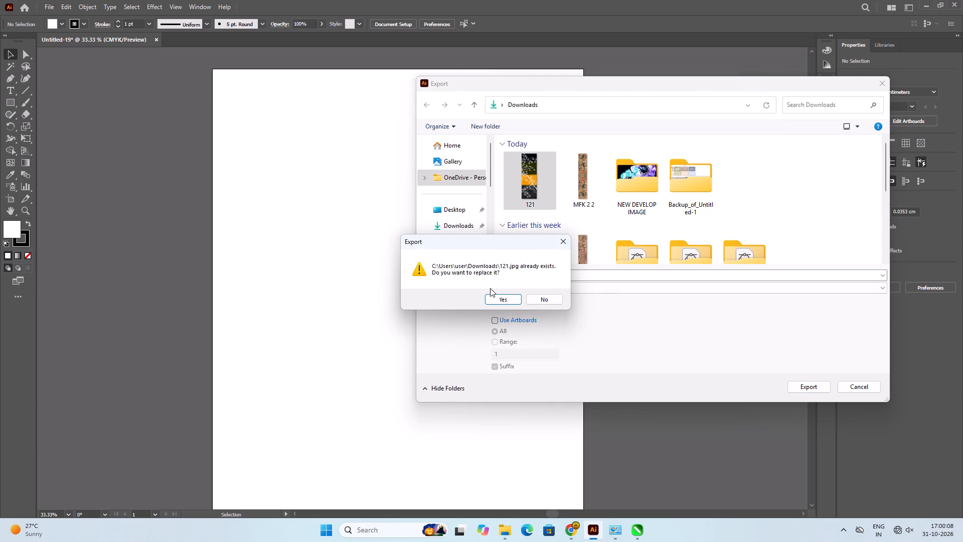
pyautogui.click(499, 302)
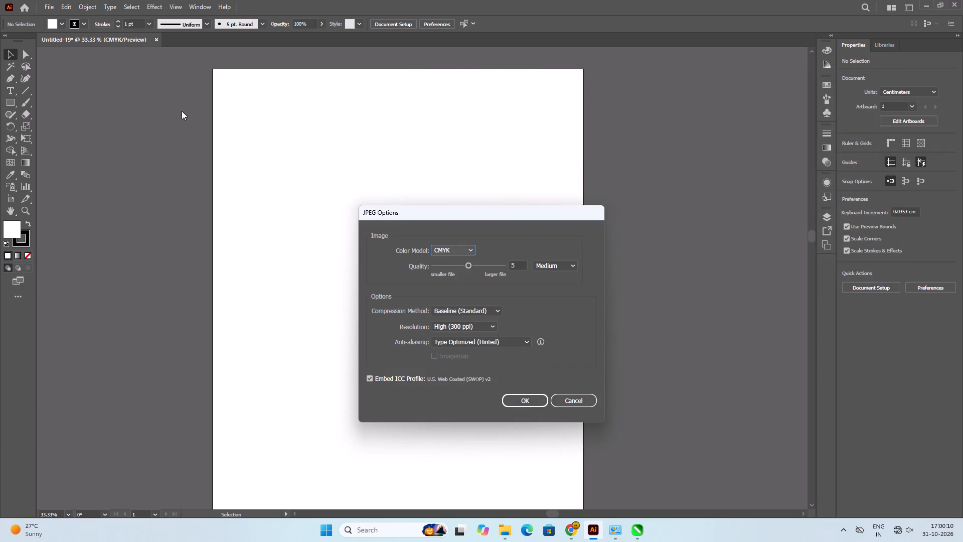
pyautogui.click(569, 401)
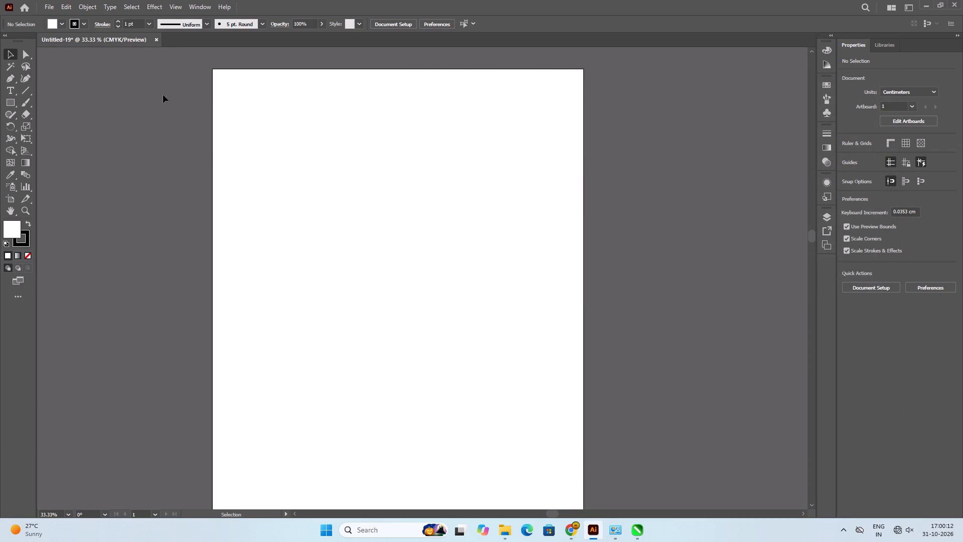
# Fit the whole empty artboard in the window.
pyautogui.scroll(-19, 247, 170)
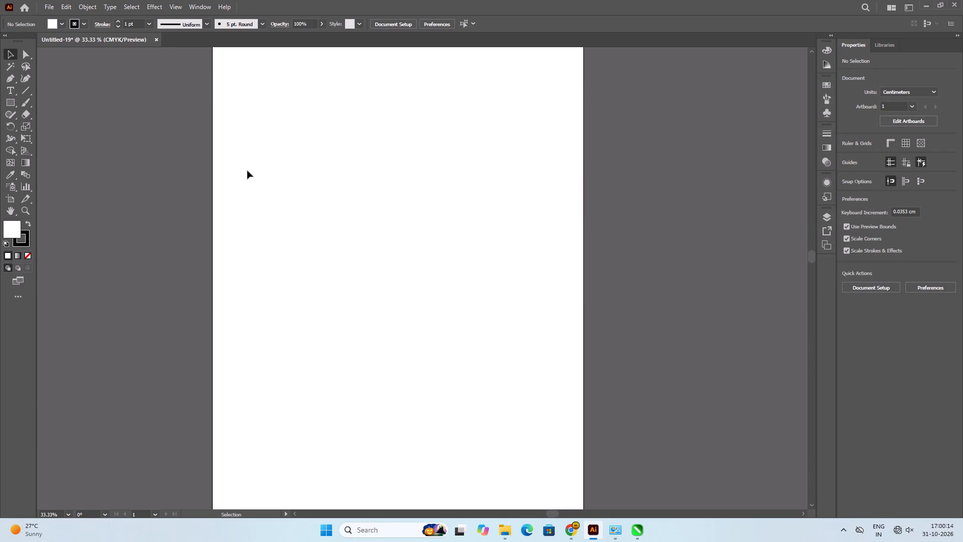
pyautogui.scroll(-19, 247, 171)
pyautogui.hotkey('ctrl', '0')
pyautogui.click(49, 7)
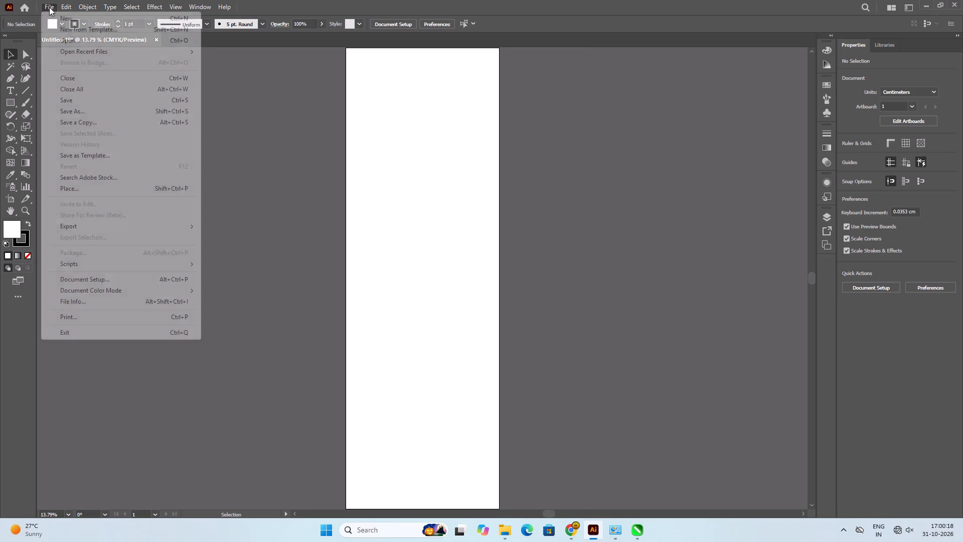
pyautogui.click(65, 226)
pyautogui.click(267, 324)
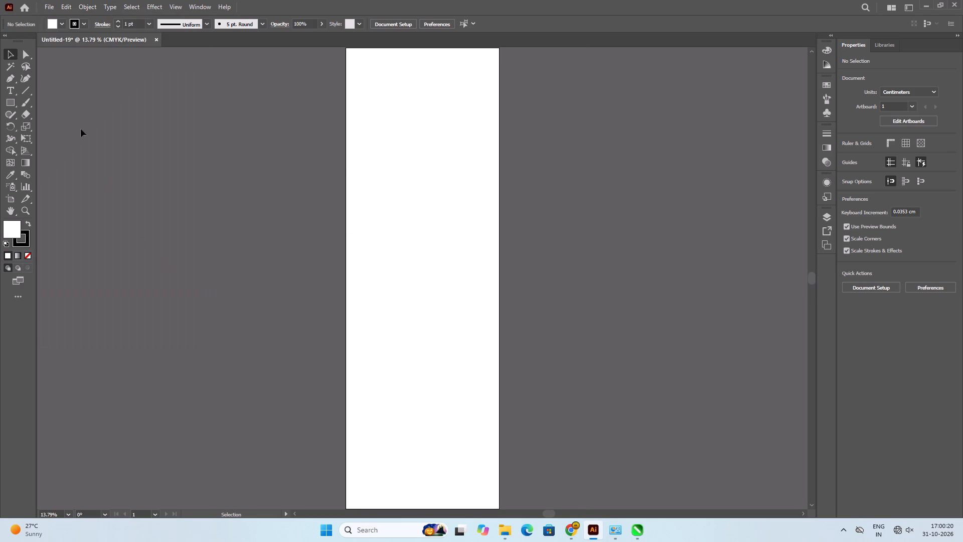
# Place the 121 JPEG from the Downloads folder at the artboard's top-left corner, discarding its mismatched colour profile.
pyautogui.click(54, 8)
pyautogui.click(94, 186)
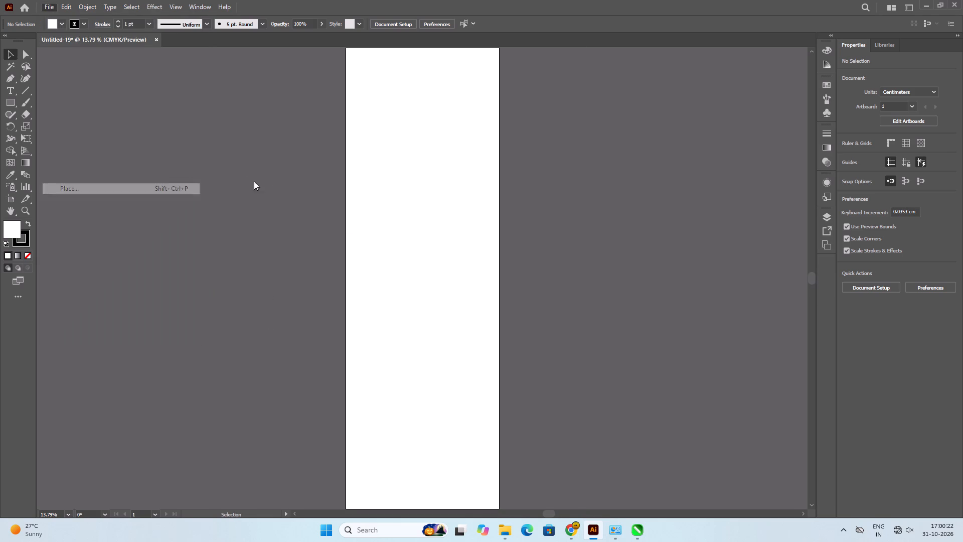
pyautogui.click(513, 184)
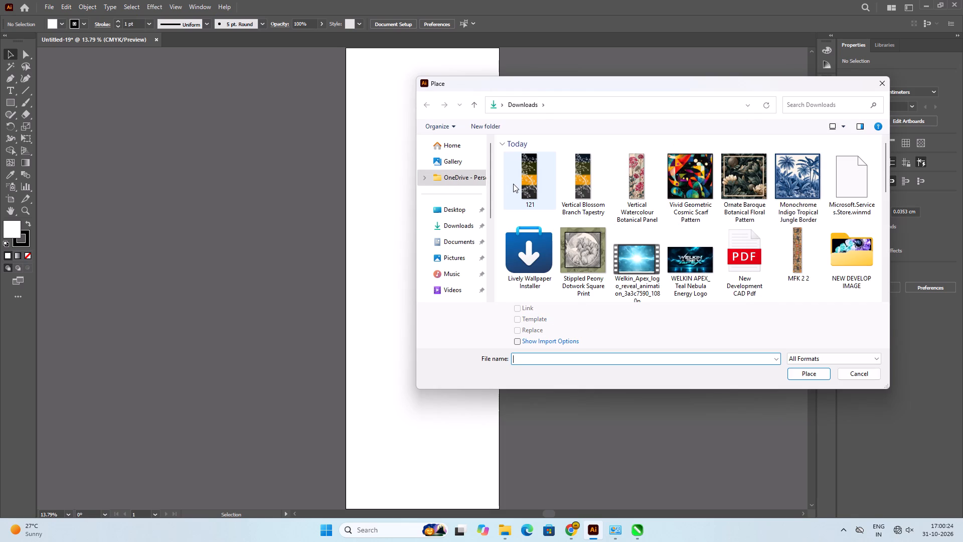
pyautogui.doubleClick(531, 180)
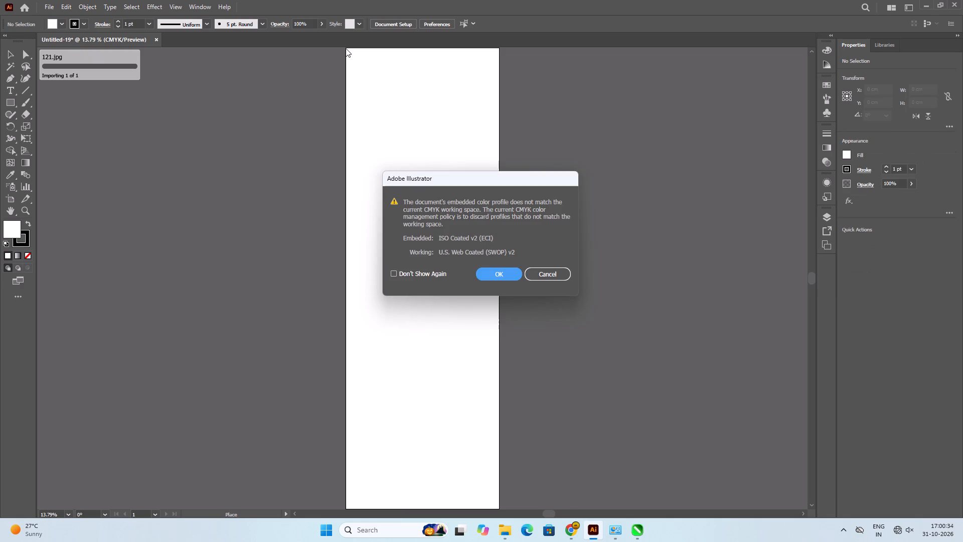
pyautogui.click(490, 269)
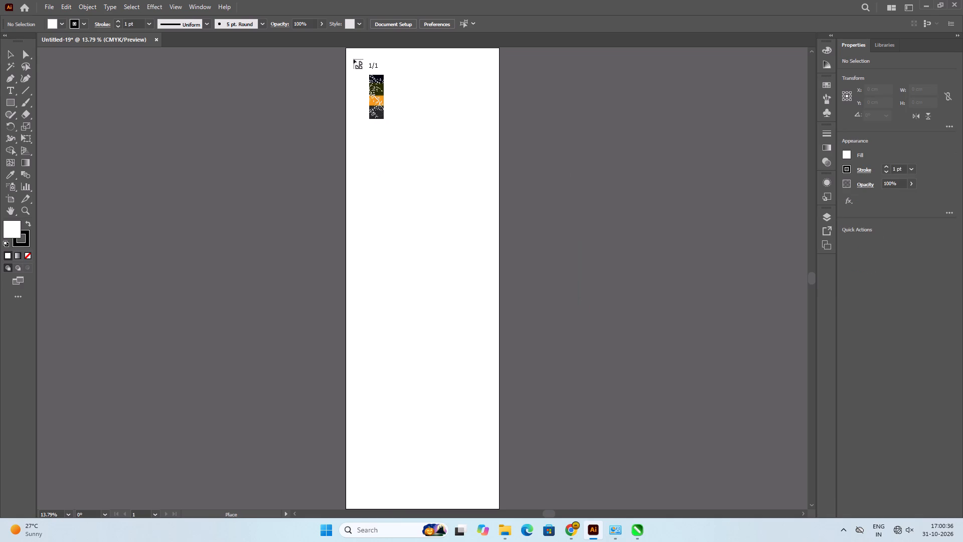
pyautogui.click(345, 48)
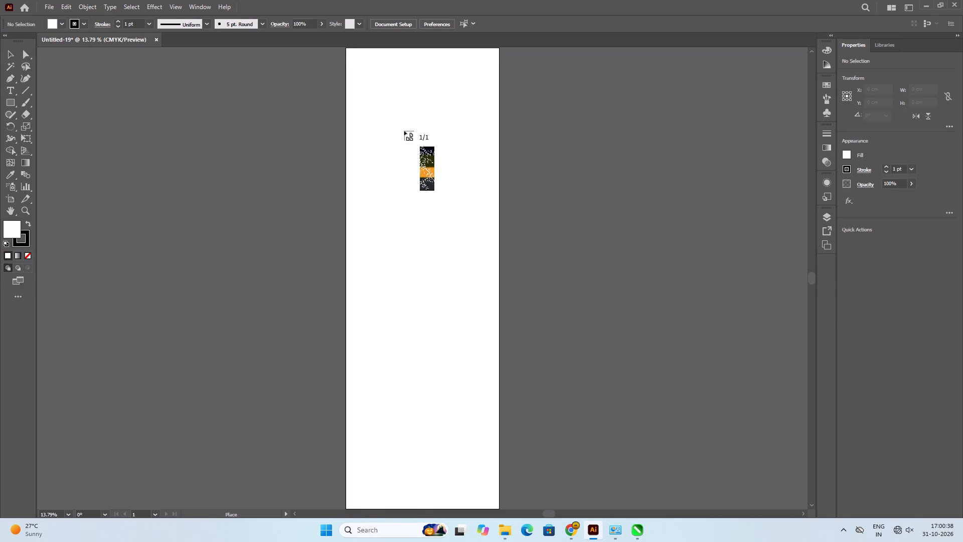
# Centre the placed scarf image horizontally and vertically on the artboard.
pyautogui.scroll(-1, 404, 163)
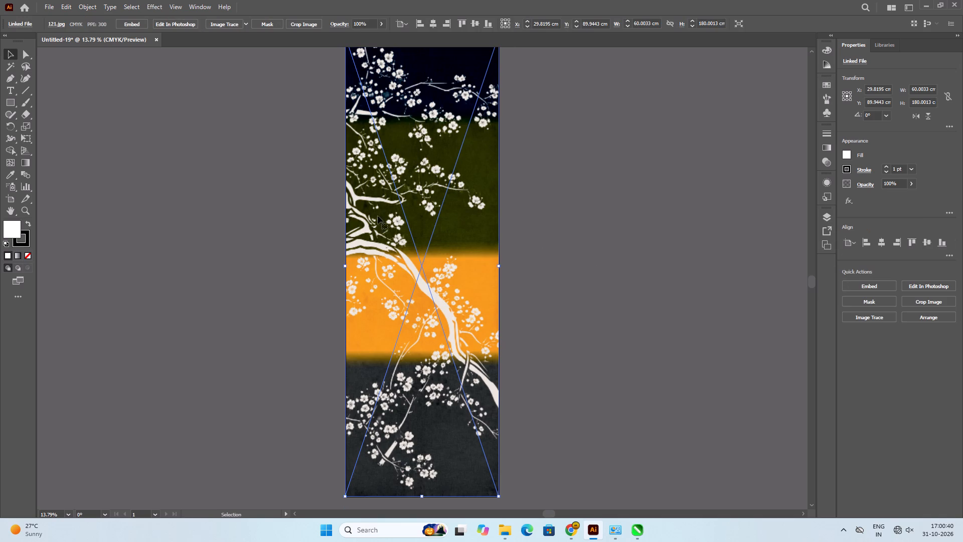
pyautogui.scroll(4, 254, 216)
pyautogui.click(388, 193)
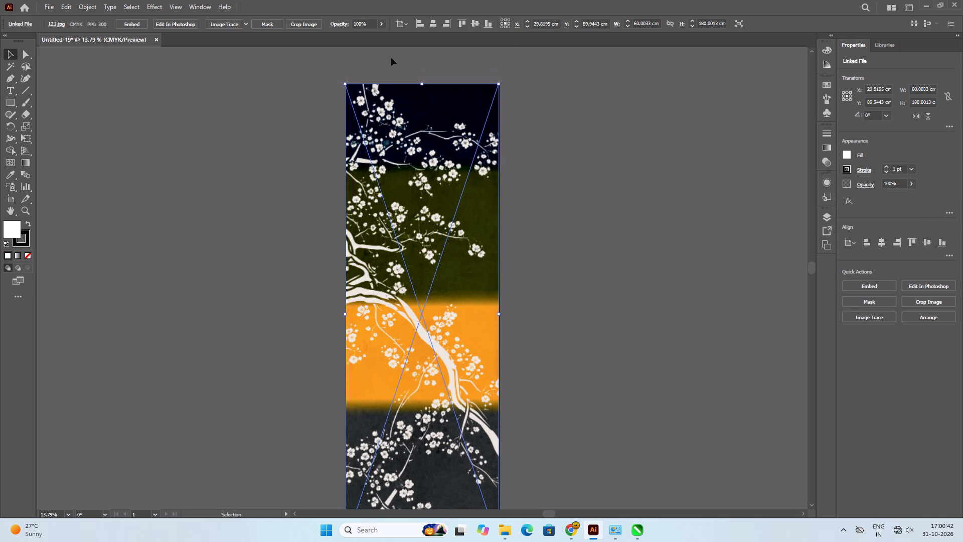
pyautogui.click(428, 23)
pyautogui.click(471, 21)
pyautogui.click(540, 184)
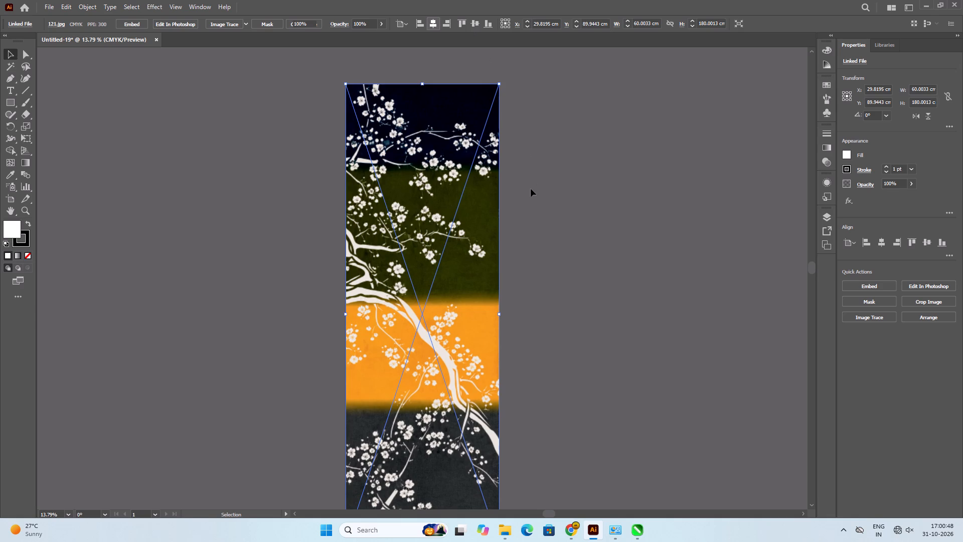
pyautogui.click(439, 204)
pyautogui.click(522, 204)
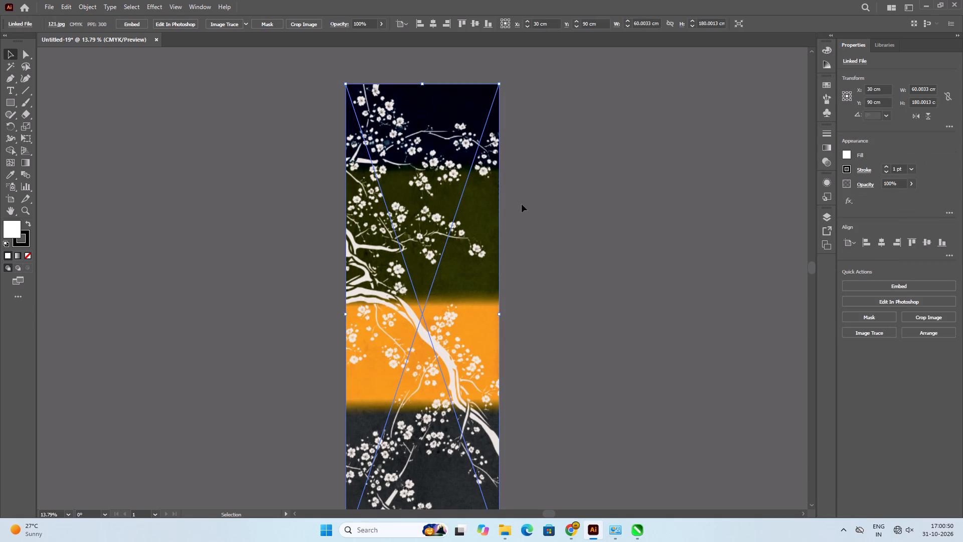
pyautogui.click(533, 131)
# Trace the placed scarf image using the High Fidelity Photo preset, and deselect it.
pyautogui.click(494, 205)
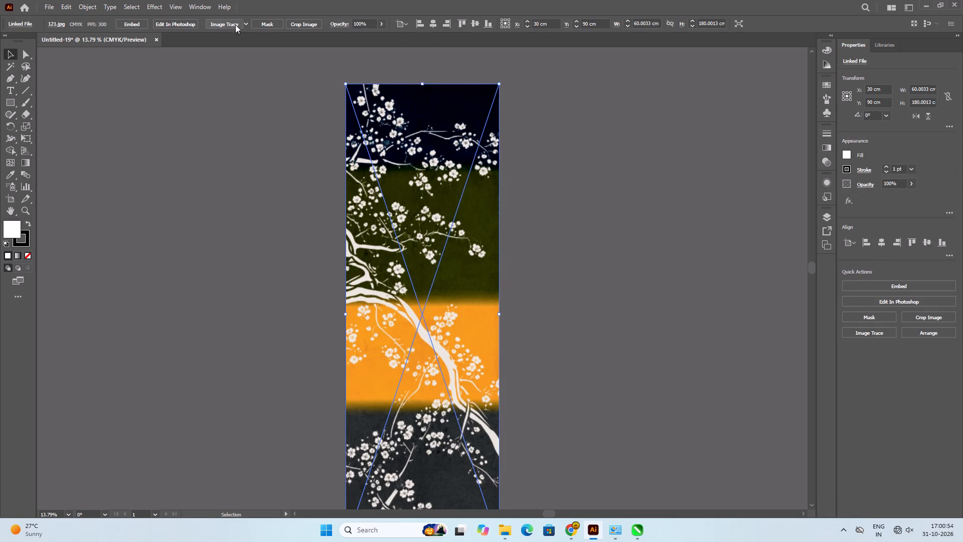
pyautogui.click(246, 23)
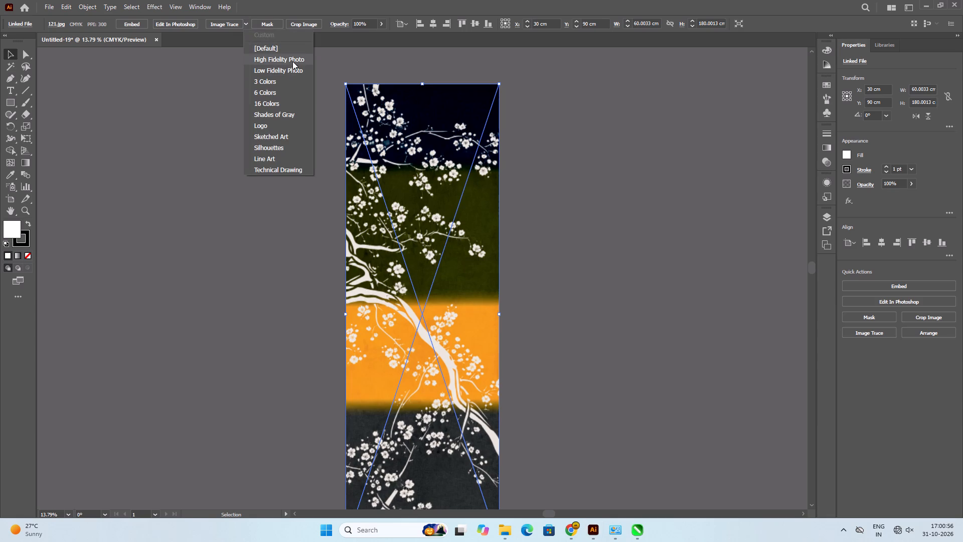
pyautogui.click(292, 61)
pyautogui.click(555, 283)
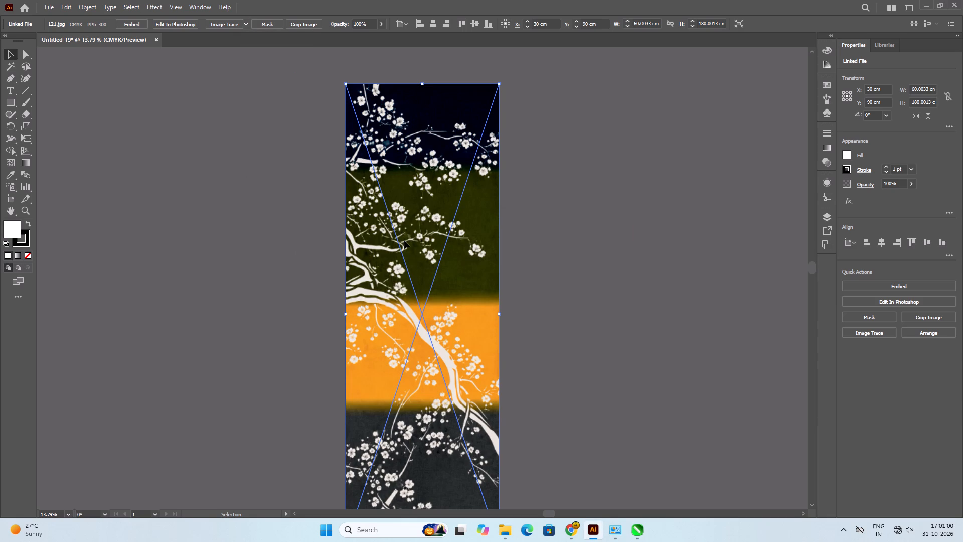
pyautogui.scroll(-5, 404, 241)
pyautogui.scroll(-4, 393, 296)
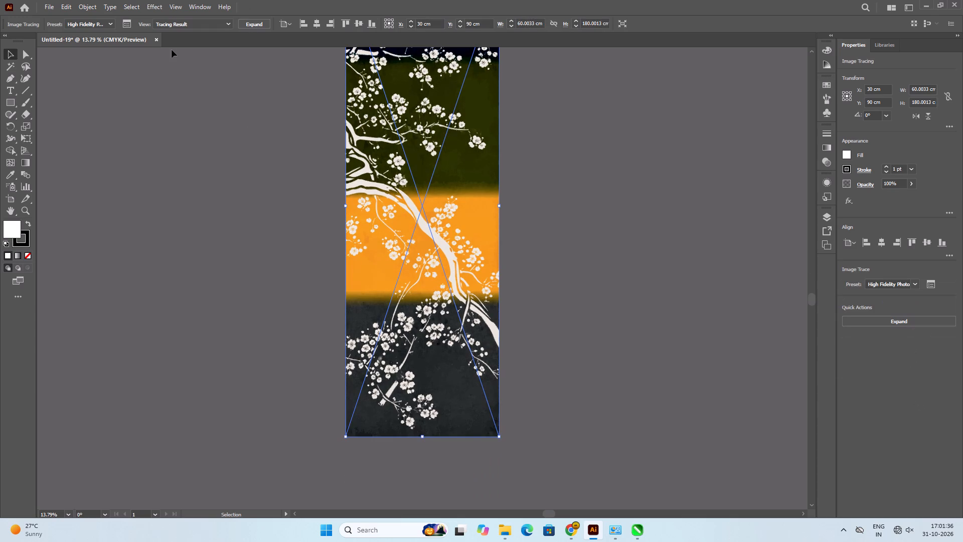
pyautogui.click(570, 327)
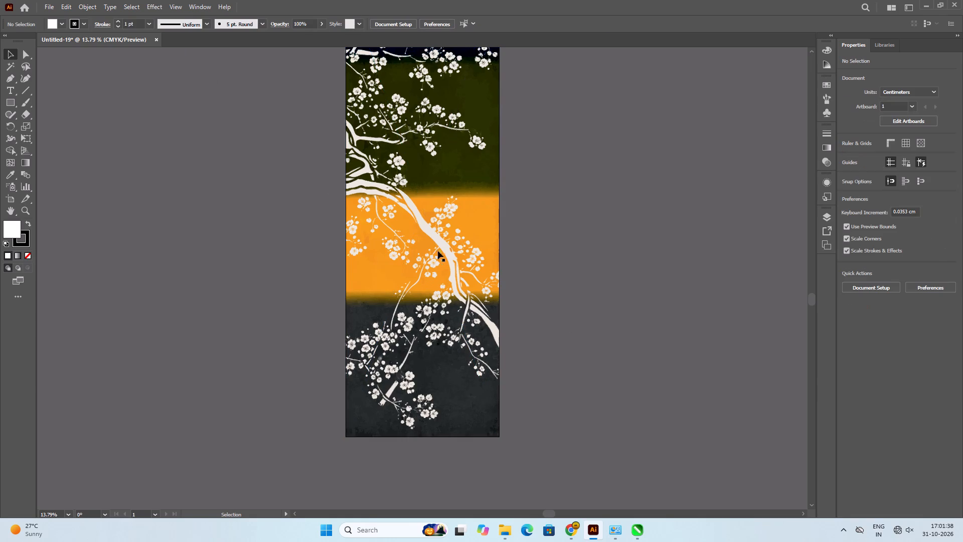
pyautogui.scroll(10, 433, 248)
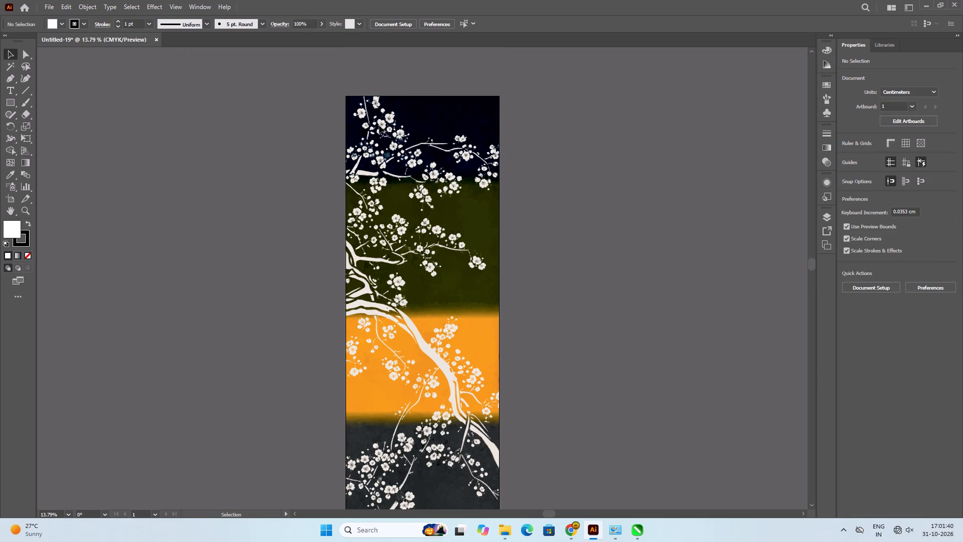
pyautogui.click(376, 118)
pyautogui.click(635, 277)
# Save the traced scarf document as new 20 in the NEW CAD FILE folder, in Illustrator 2020 AI format.
pyautogui.hotkey('ctrl', 'shift', 's')
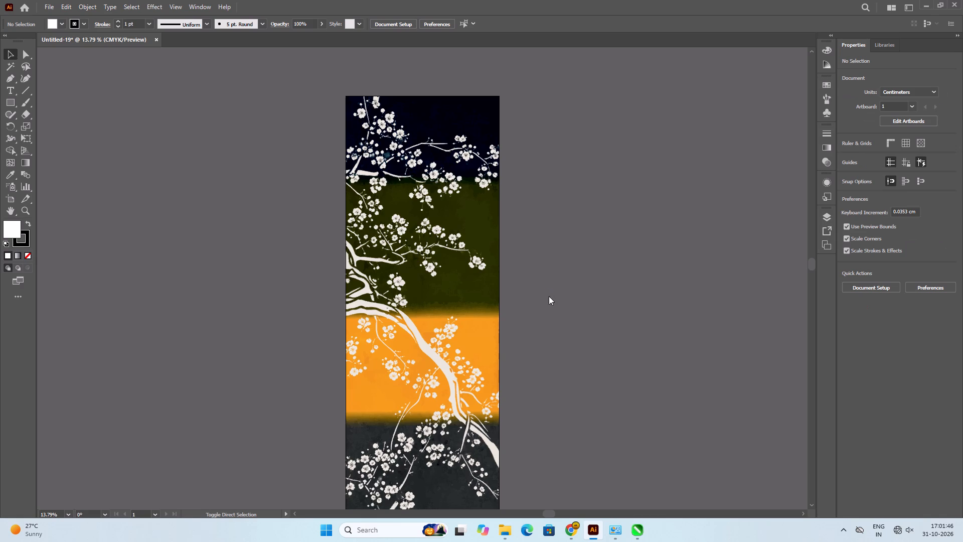
pyautogui.scroll(-9, 547, 215)
pyautogui.click(445, 228)
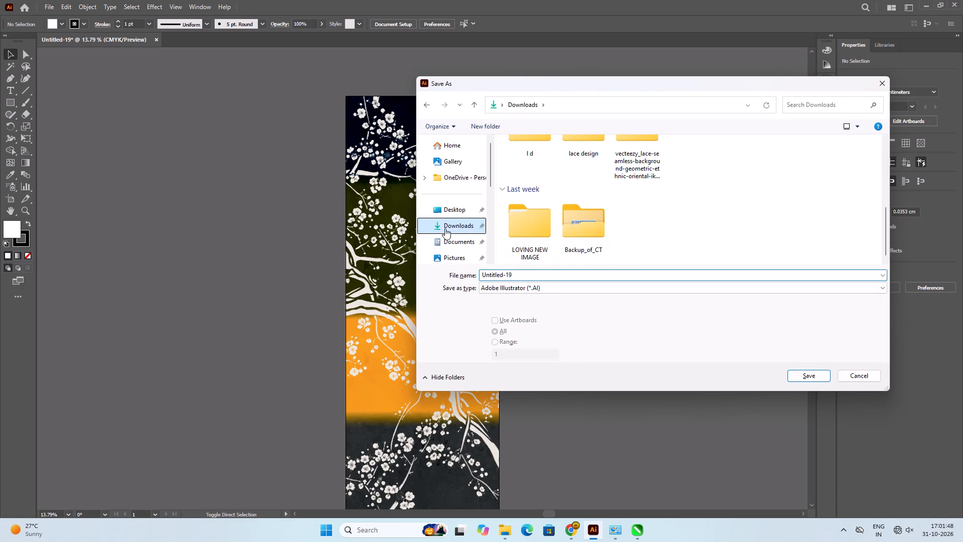
pyautogui.scroll(-6, 442, 206)
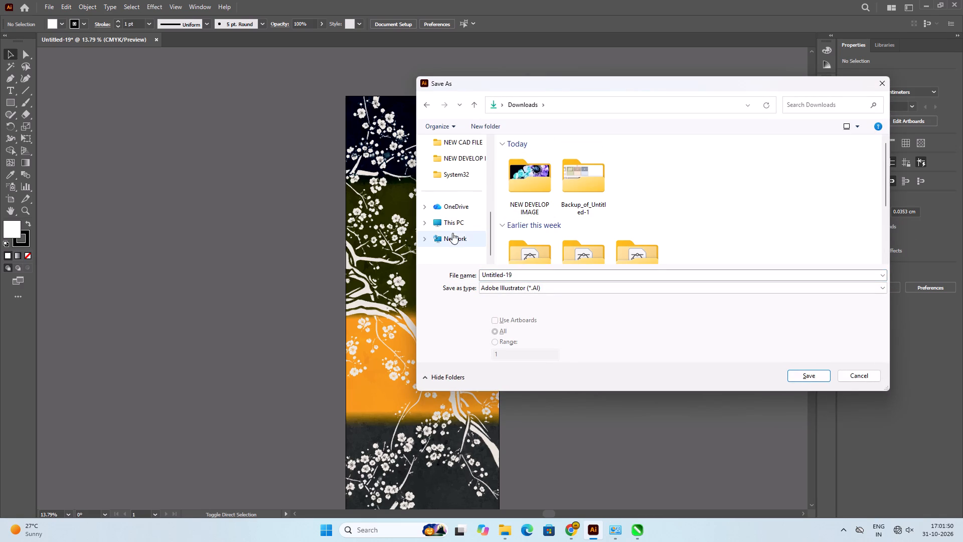
pyautogui.scroll(2, 454, 173)
pyautogui.scroll(-2, 454, 173)
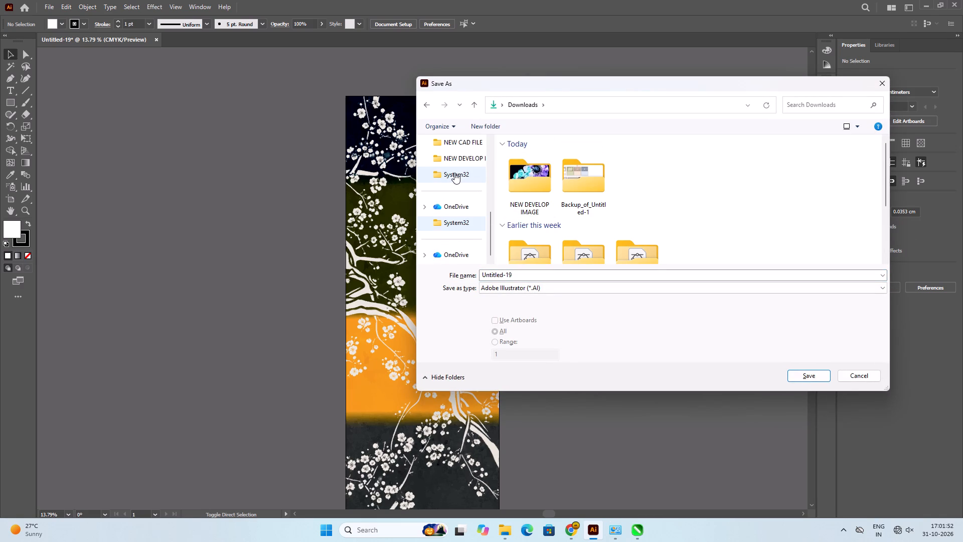
pyautogui.scroll(1, 454, 173)
pyautogui.click(455, 187)
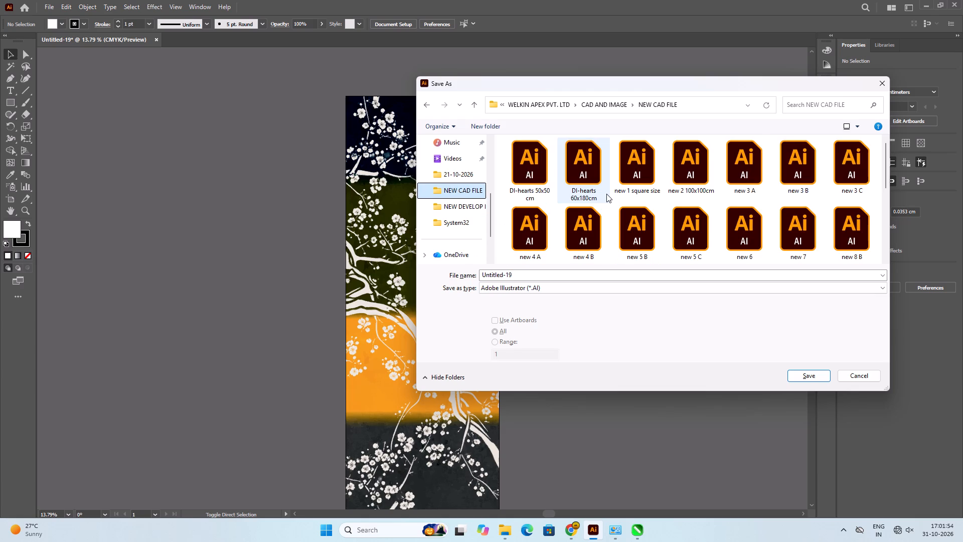
pyautogui.scroll(-12, 606, 194)
pyautogui.click(750, 163)
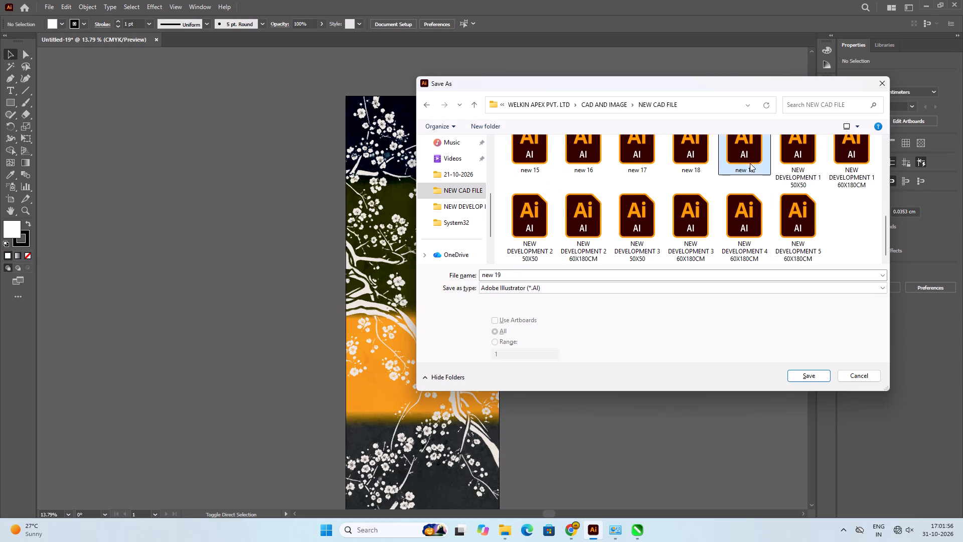
pyautogui.click(497, 275)
pyautogui.click(509, 276)
pyautogui.moveTo(502, 276); pyautogui.dragTo(496, 276)
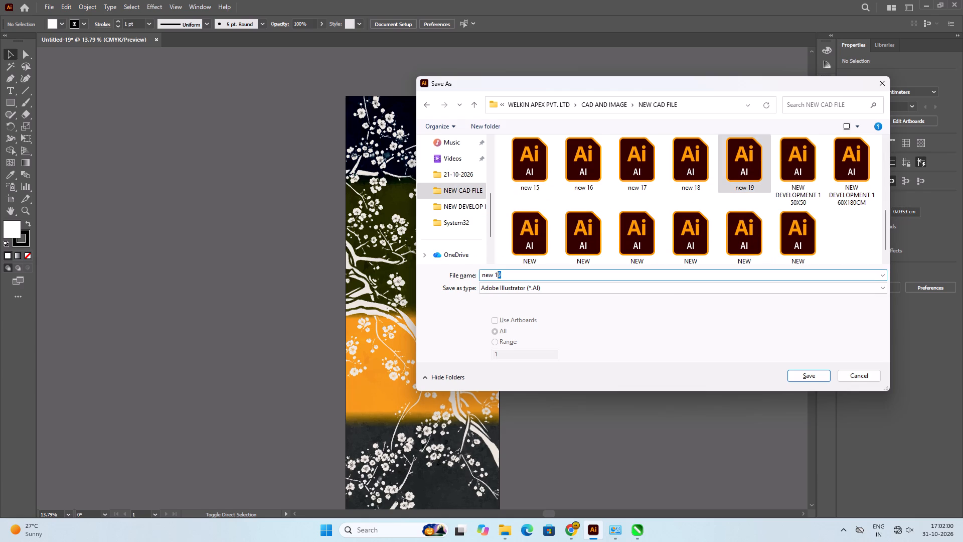
pyautogui.press('BackSpace')
pyautogui.press('BackSpace')
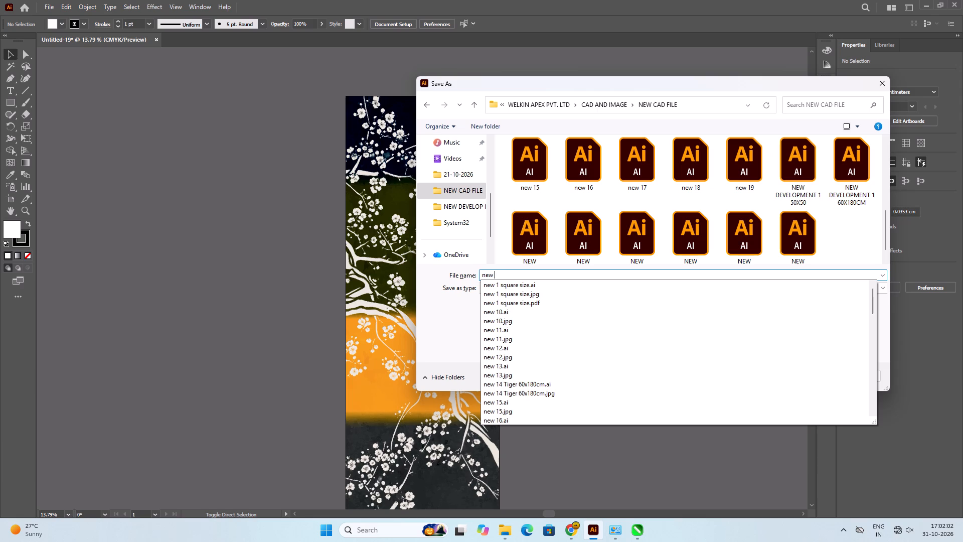
pyautogui.write('20')
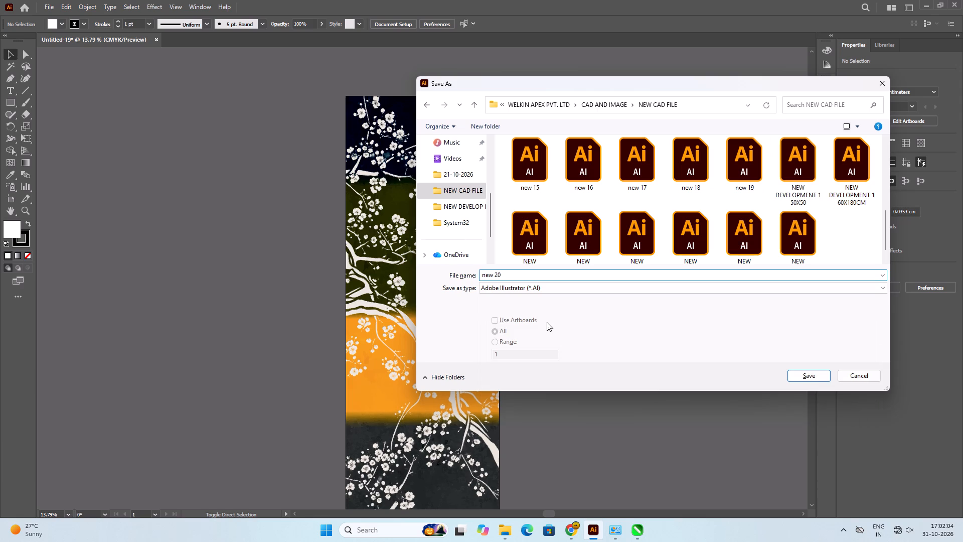
pyautogui.click(812, 372)
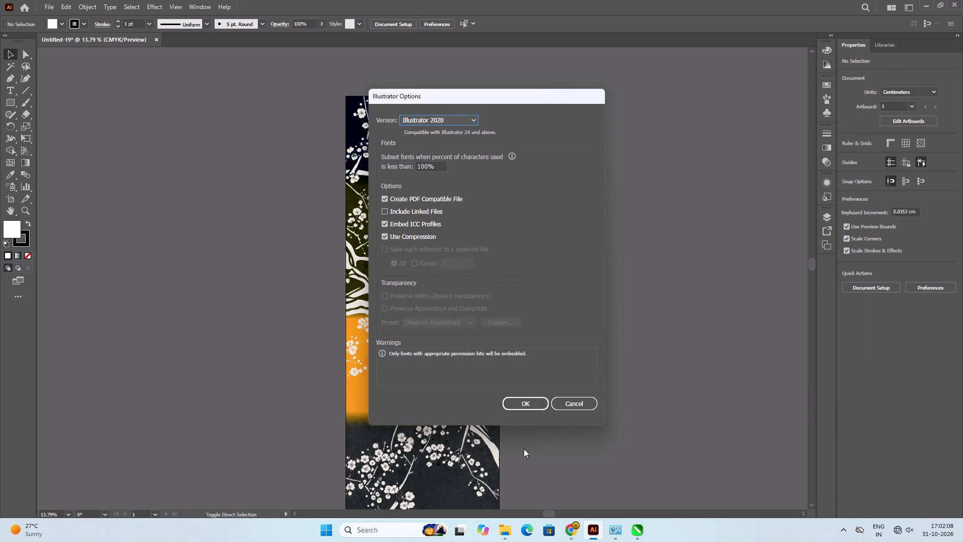
pyautogui.click(521, 406)
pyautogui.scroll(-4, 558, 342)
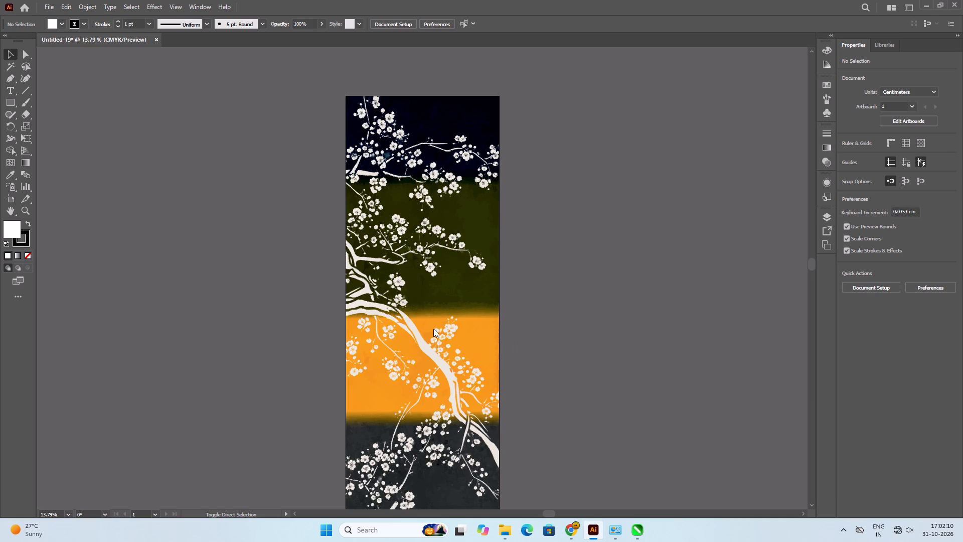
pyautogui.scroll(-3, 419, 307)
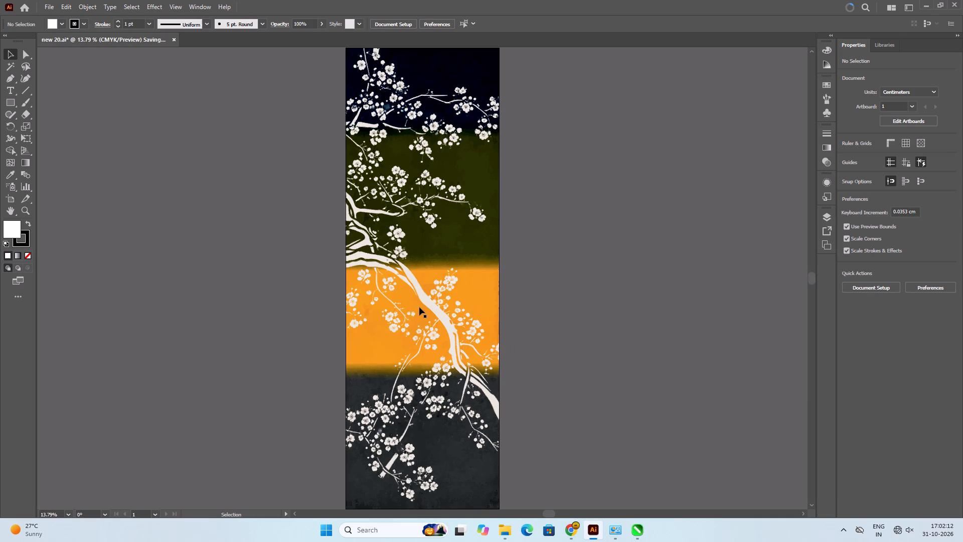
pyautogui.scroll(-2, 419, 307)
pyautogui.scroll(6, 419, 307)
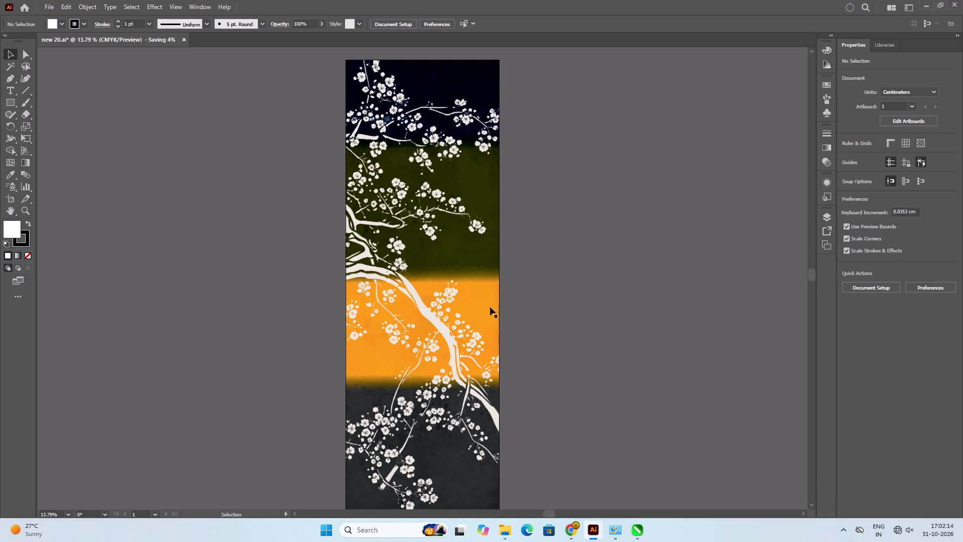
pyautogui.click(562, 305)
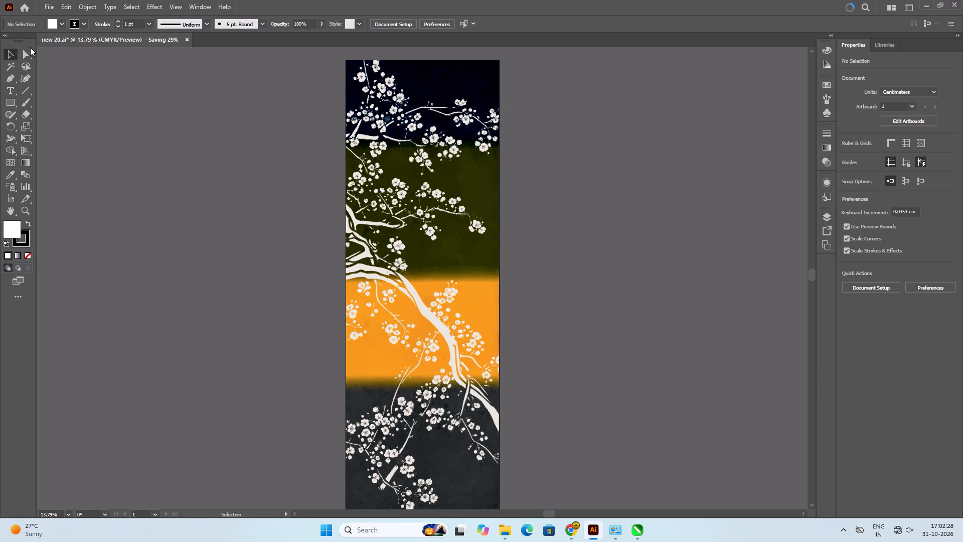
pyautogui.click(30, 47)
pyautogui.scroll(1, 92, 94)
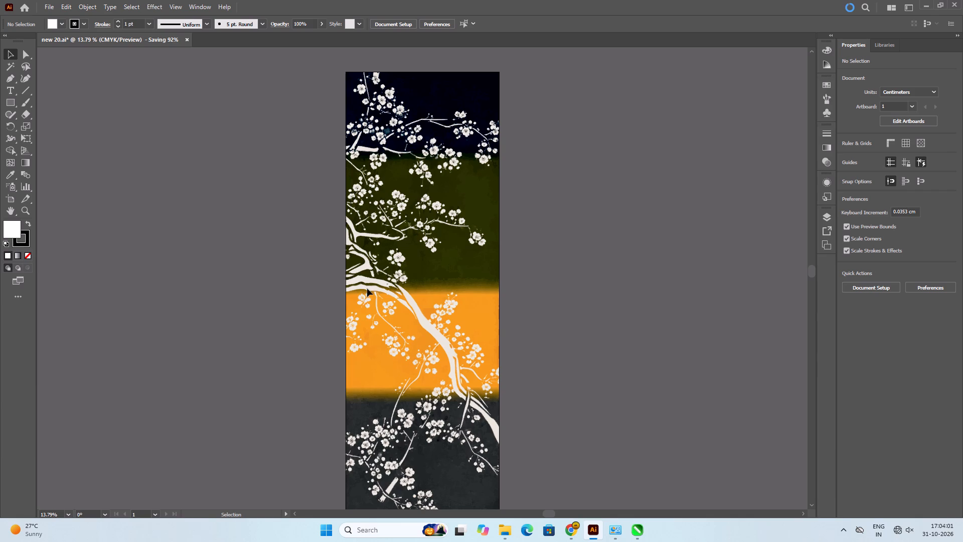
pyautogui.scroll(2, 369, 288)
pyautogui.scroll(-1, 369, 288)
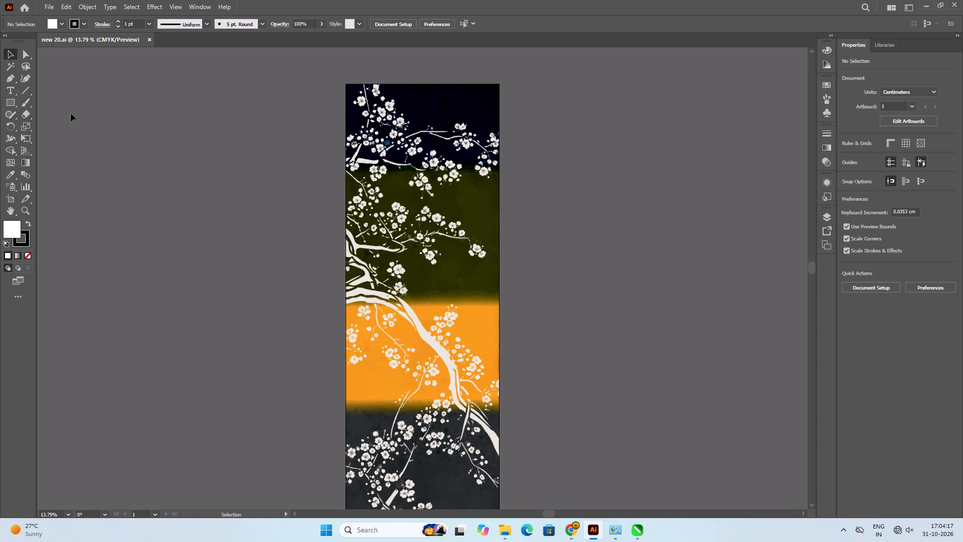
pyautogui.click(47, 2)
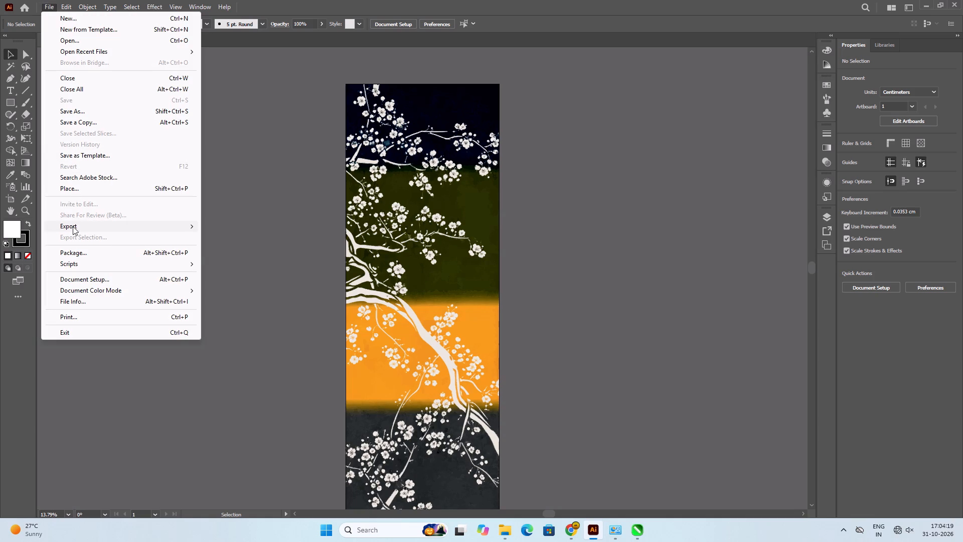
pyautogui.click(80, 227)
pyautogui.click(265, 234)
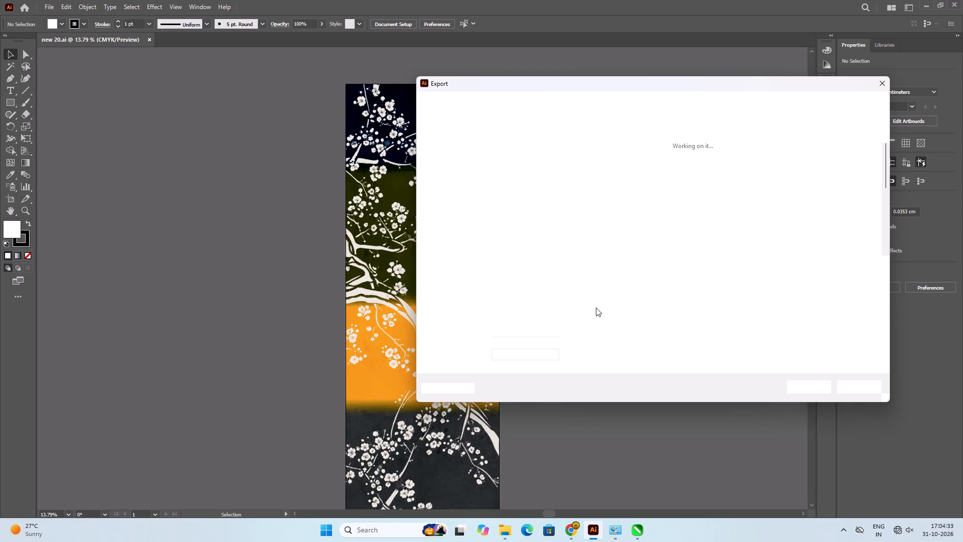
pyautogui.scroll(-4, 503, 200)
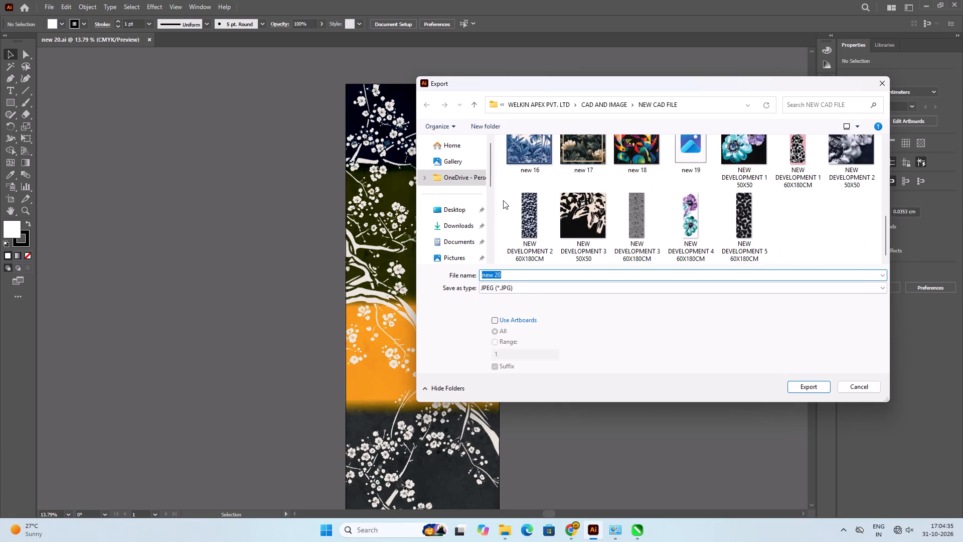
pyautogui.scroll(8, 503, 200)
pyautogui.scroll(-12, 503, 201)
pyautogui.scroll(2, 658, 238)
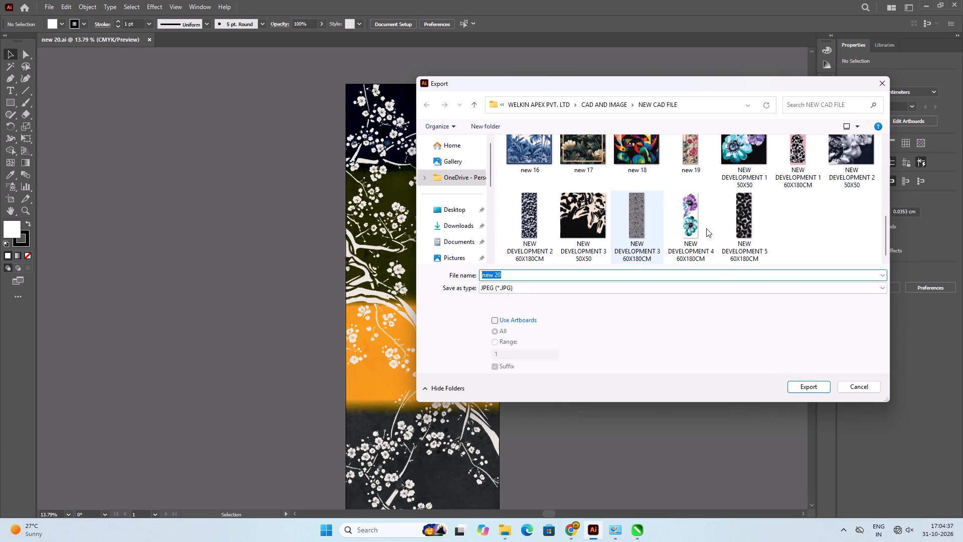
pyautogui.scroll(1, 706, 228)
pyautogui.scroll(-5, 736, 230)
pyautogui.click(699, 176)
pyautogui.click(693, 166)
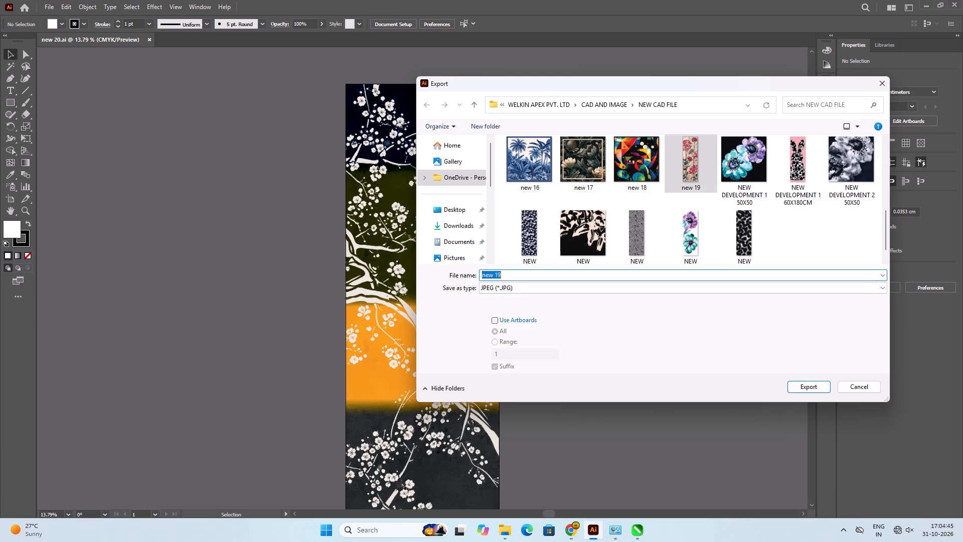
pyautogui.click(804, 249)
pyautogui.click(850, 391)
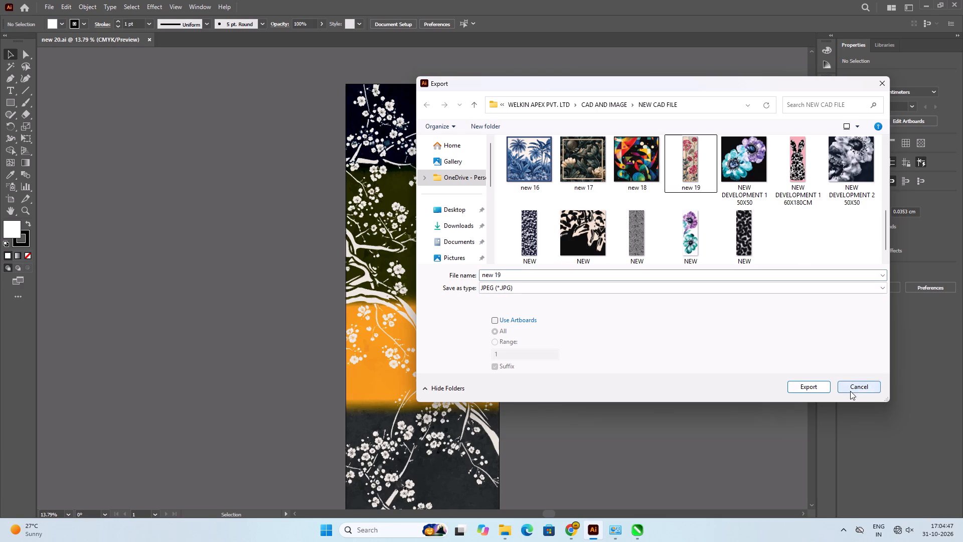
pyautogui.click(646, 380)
# Export the scarf artwork as a JPEG named new 20 into the NEW CAD FILE folder.
pyautogui.click(54, 0)
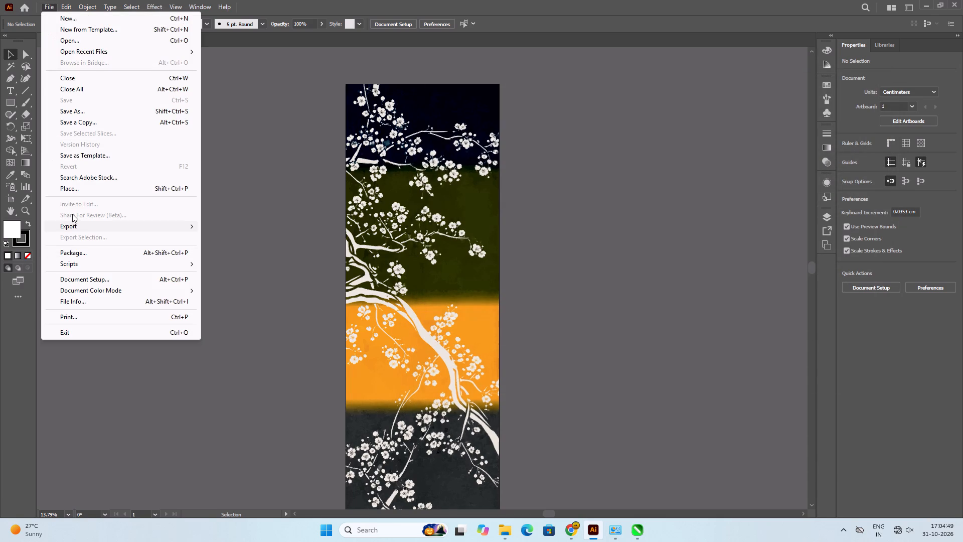
pyautogui.click(84, 229)
pyautogui.click(245, 236)
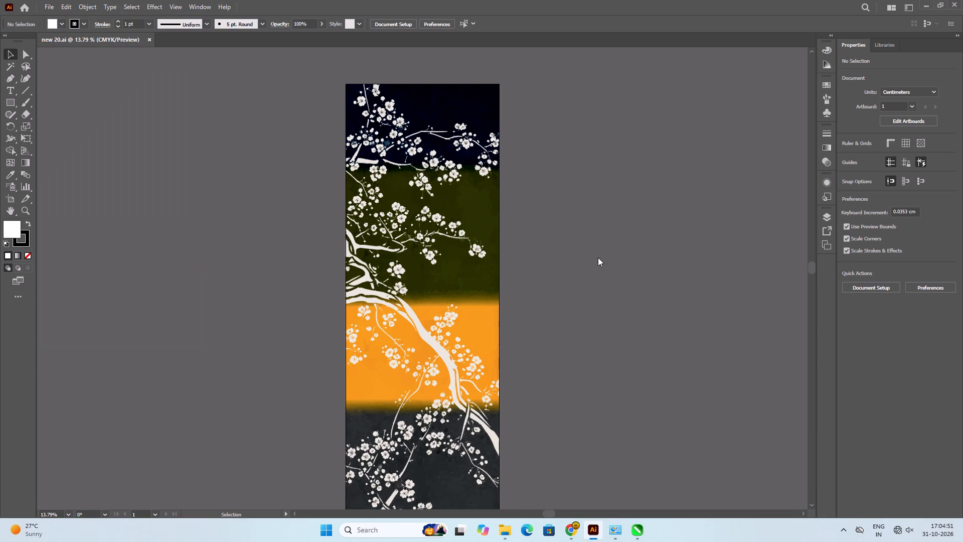
pyautogui.scroll(-11, 595, 235)
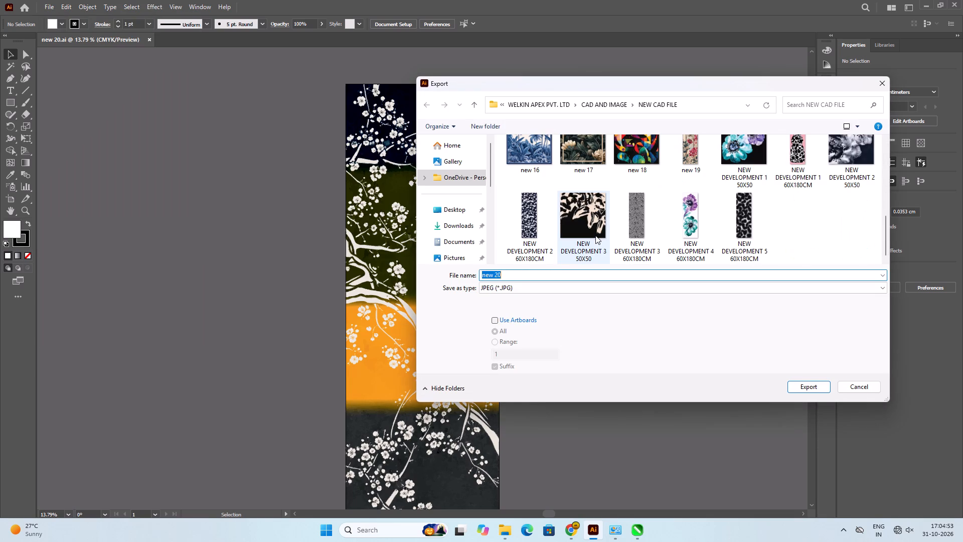
pyautogui.scroll(-2, 595, 235)
pyautogui.click(799, 393)
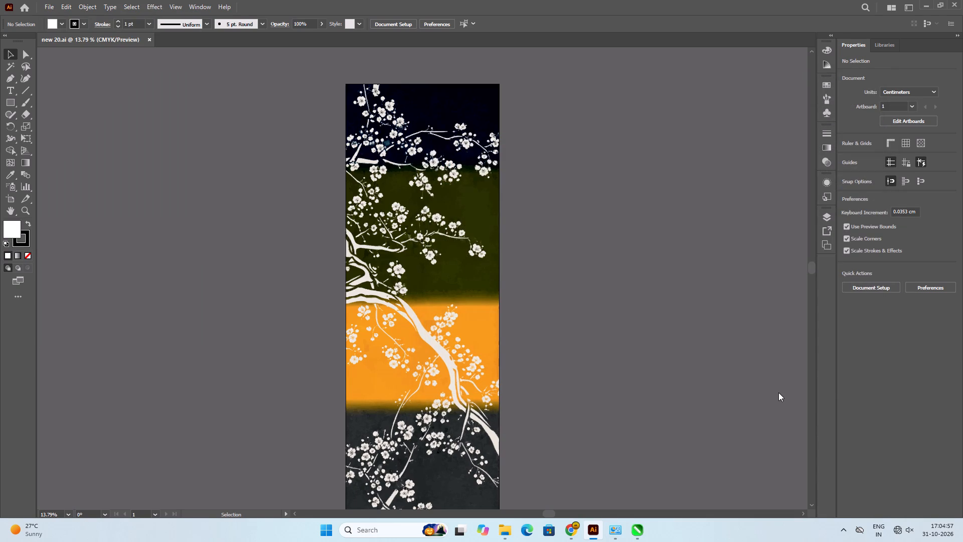
pyautogui.click(530, 397)
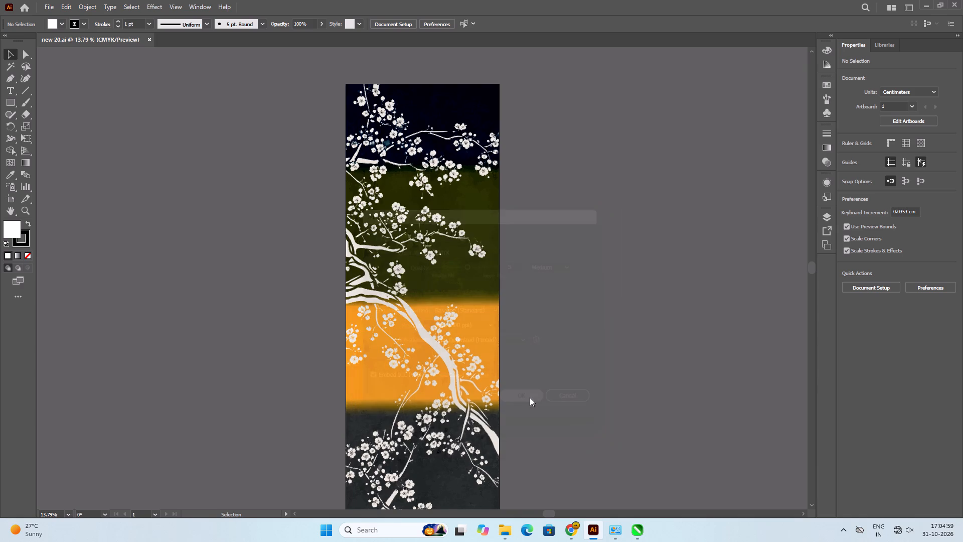
# Switch to Chrome and view the open ORIGAMI product page on pyaar.it.
pyautogui.click(577, 538)
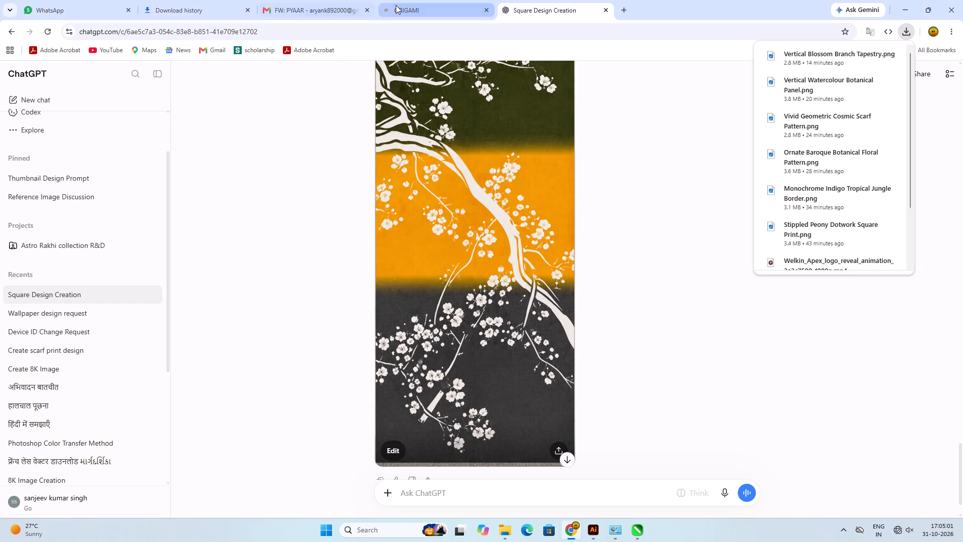
pyautogui.click(396, 5)
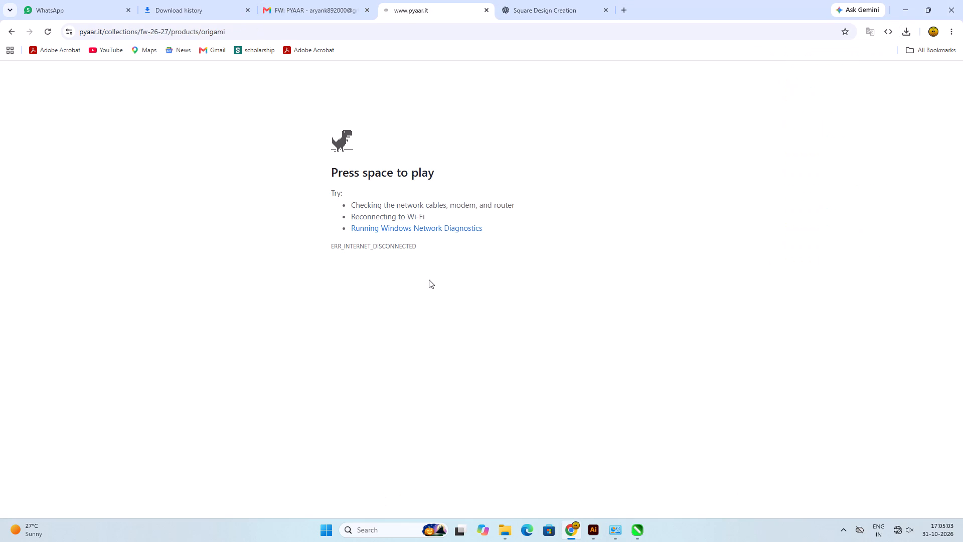
# Switch to the Windows Network Connections window, enable the Ethernet adapter, and minimise the window.
pyautogui.press('super+r')
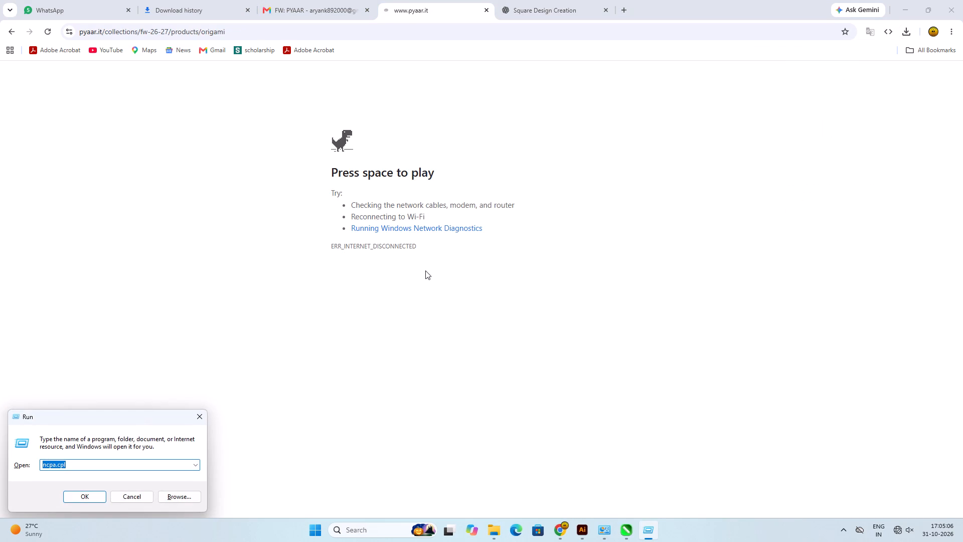
pyautogui.click(139, 498)
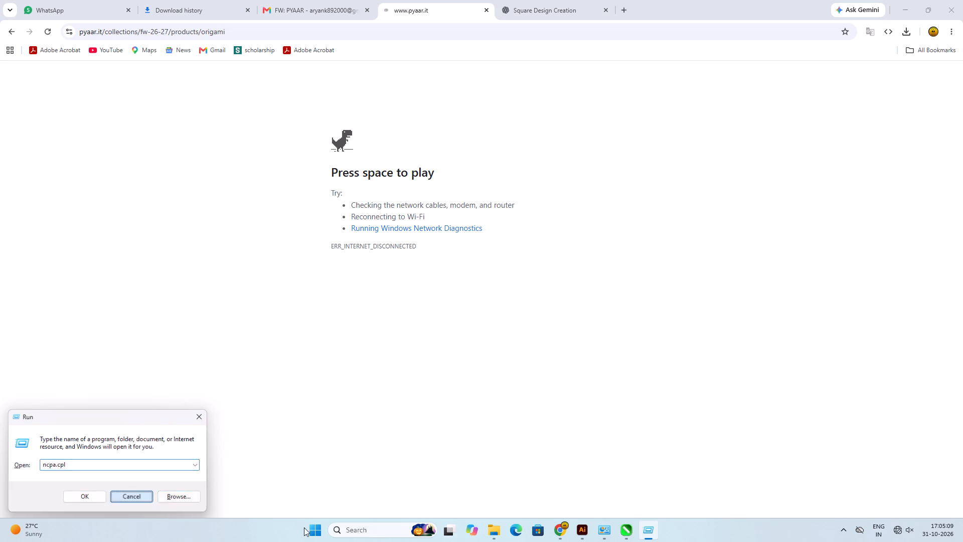
pyautogui.click(627, 527)
pyautogui.click(622, 528)
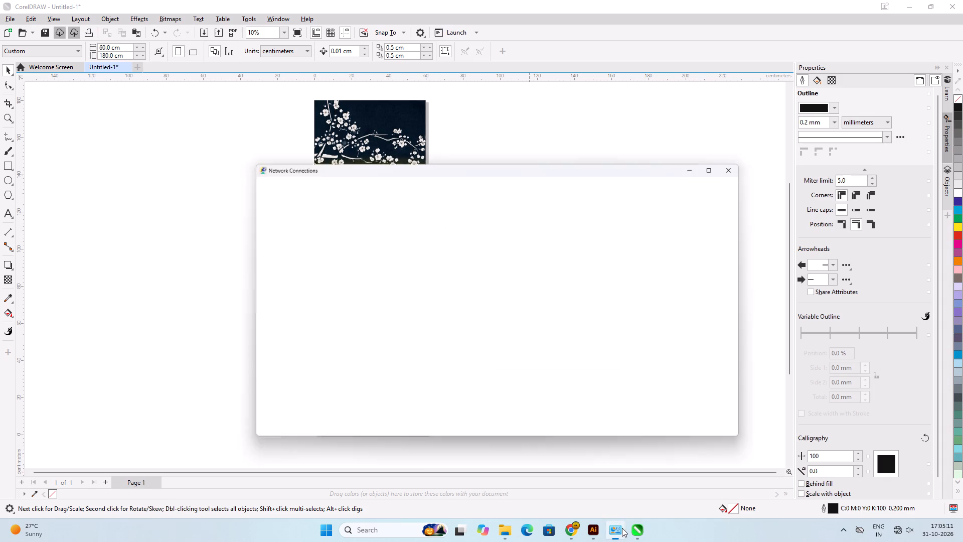
pyautogui.click(281, 192)
pyautogui.doubleClick(283, 184)
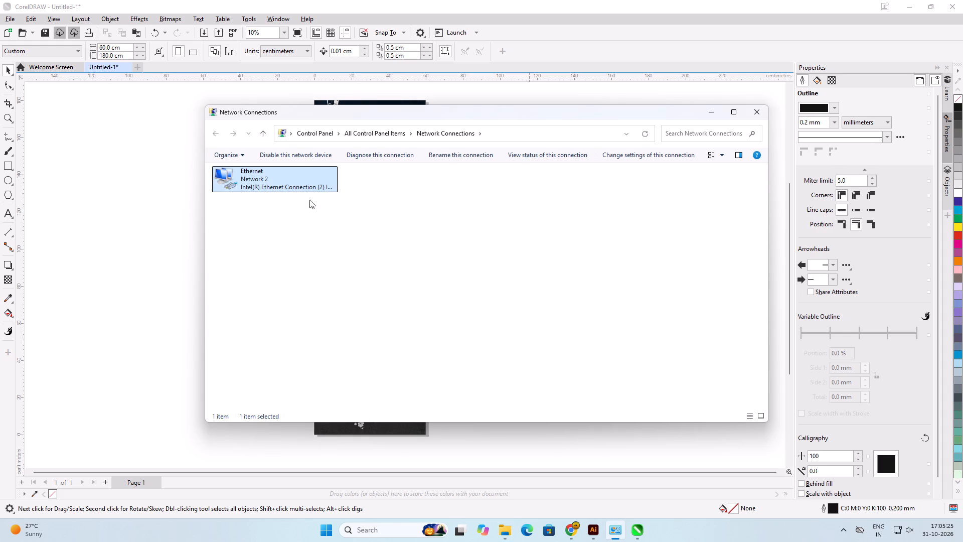
pyautogui.click(550, 248)
pyautogui.click(707, 110)
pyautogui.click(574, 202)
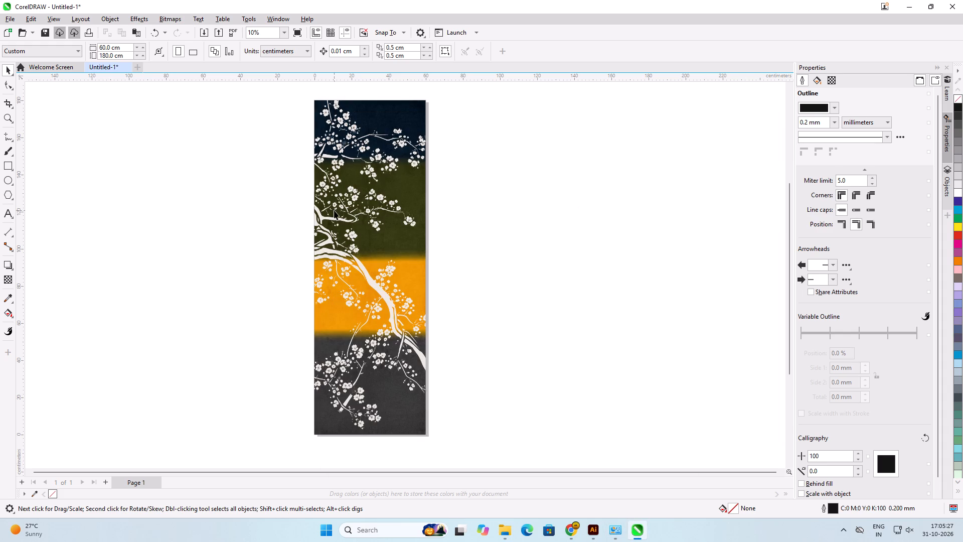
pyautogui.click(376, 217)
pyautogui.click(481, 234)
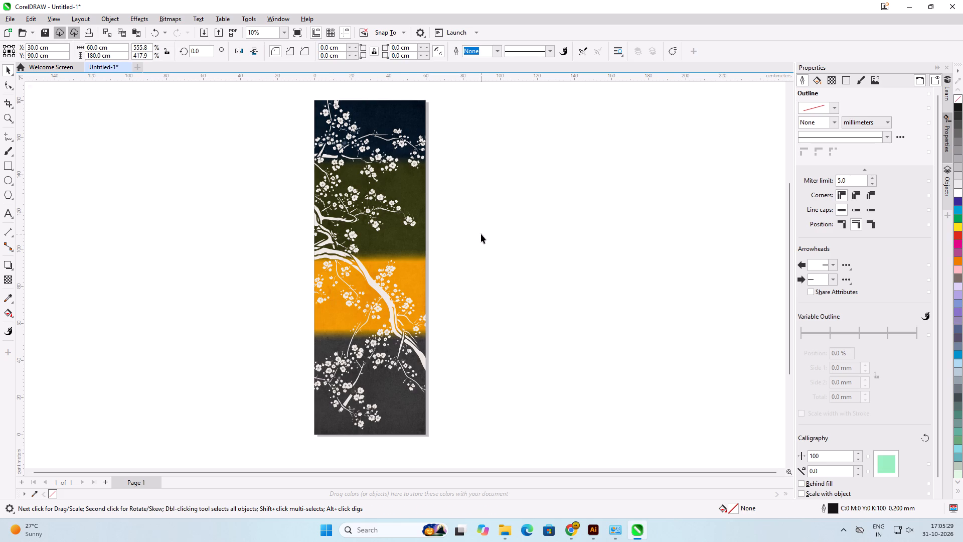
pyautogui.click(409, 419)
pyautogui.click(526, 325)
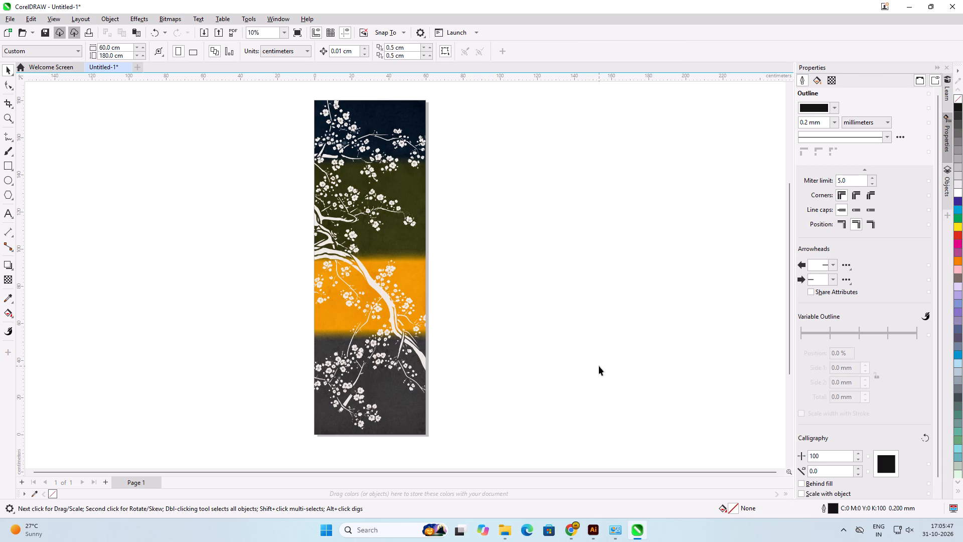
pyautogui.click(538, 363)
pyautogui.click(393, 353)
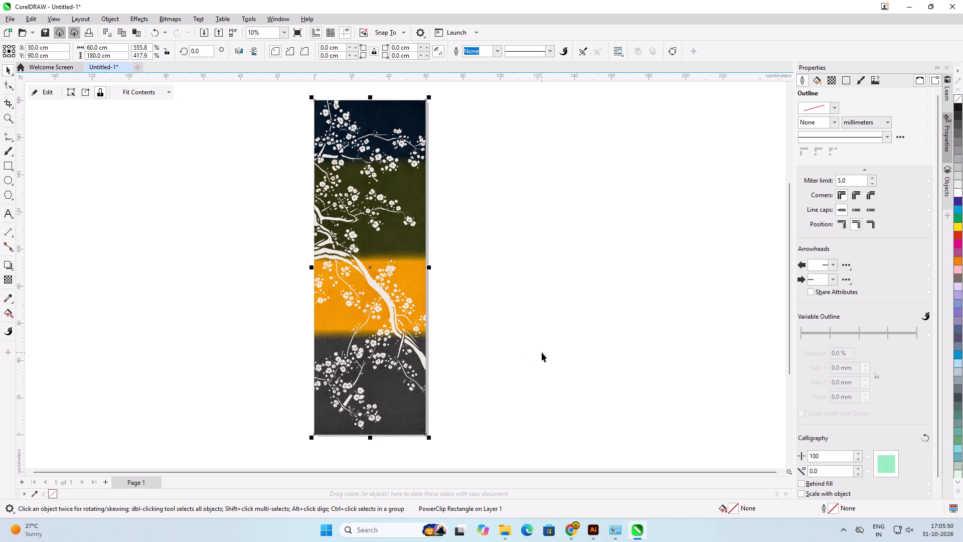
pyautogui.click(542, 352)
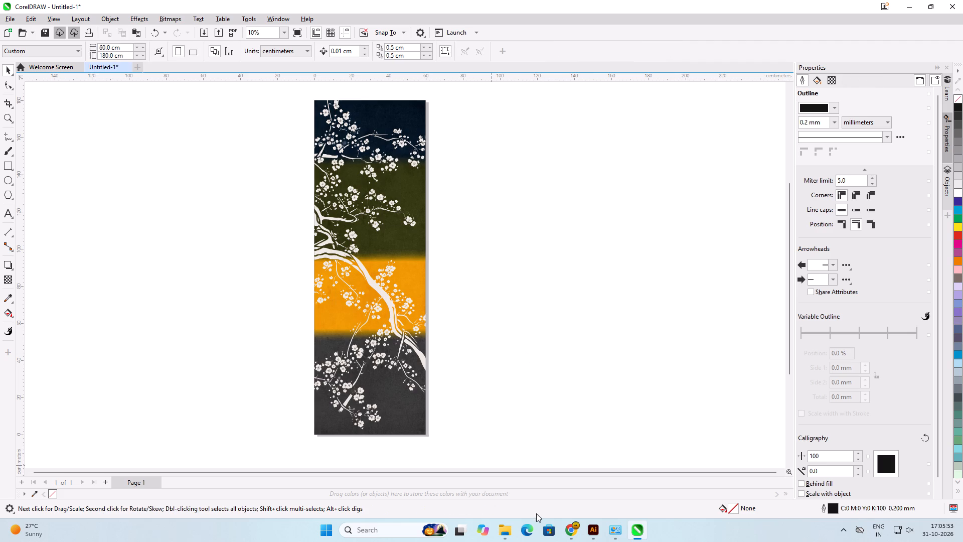
# Switch to File Explorer and open the NEW CAD FILE folder to check the saved scarf files.
pyautogui.click(506, 512)
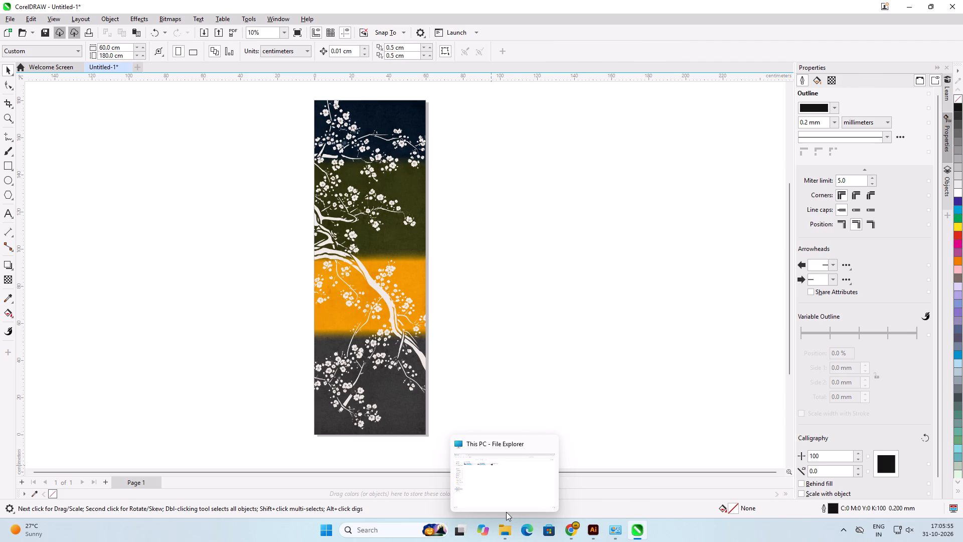
pyautogui.click(524, 484)
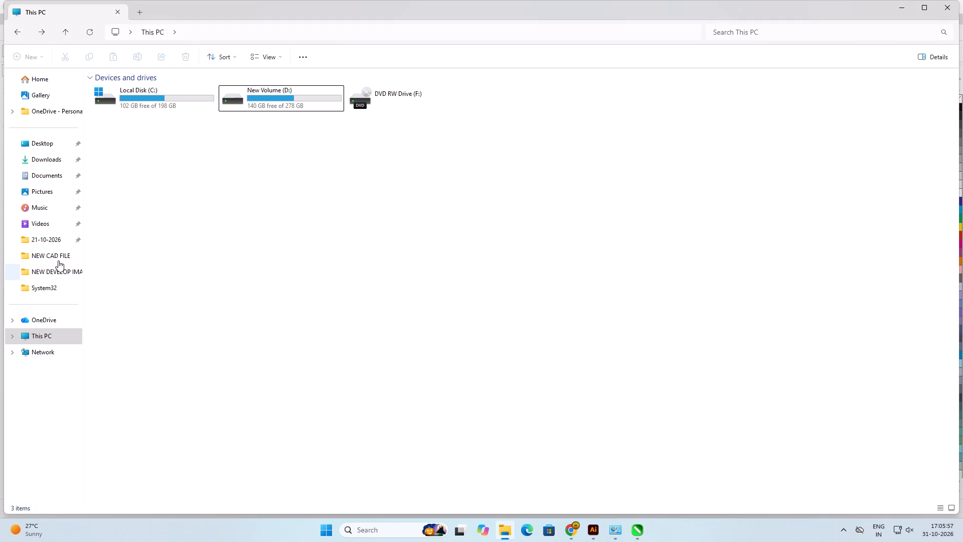
pyautogui.click(58, 260)
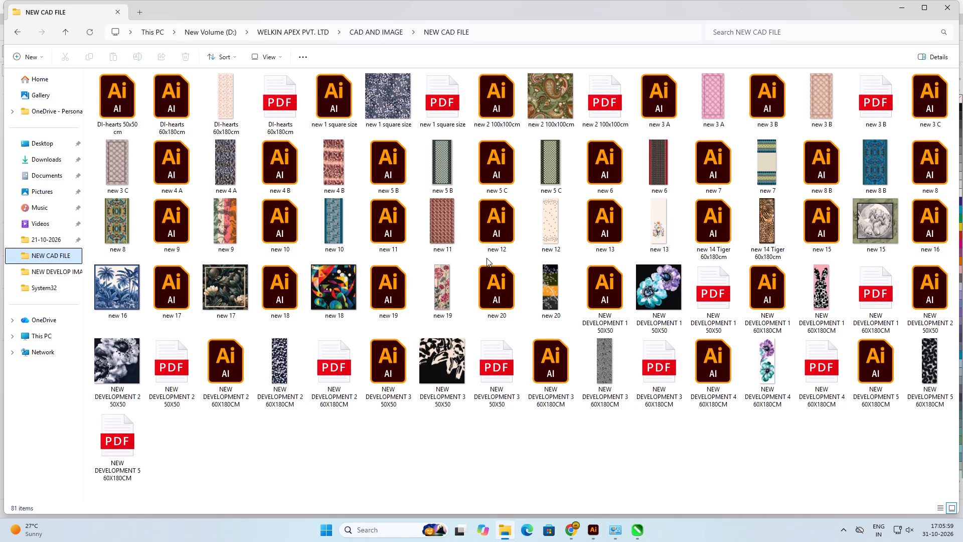
# Look through the NEW CAD FILE folder and select the exported new 20 scarf image.
pyautogui.scroll(-1, 487, 258)
pyautogui.click(421, 425)
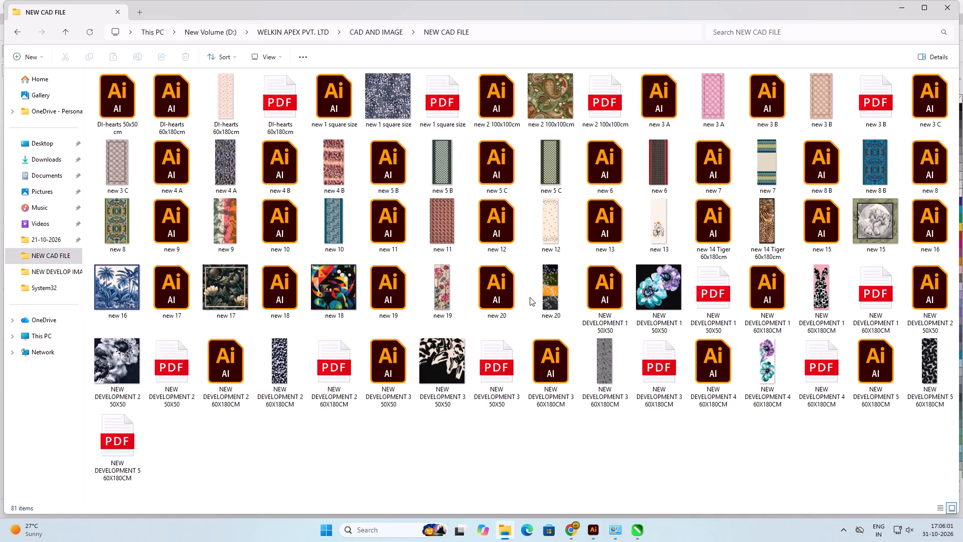
pyautogui.click(533, 297)
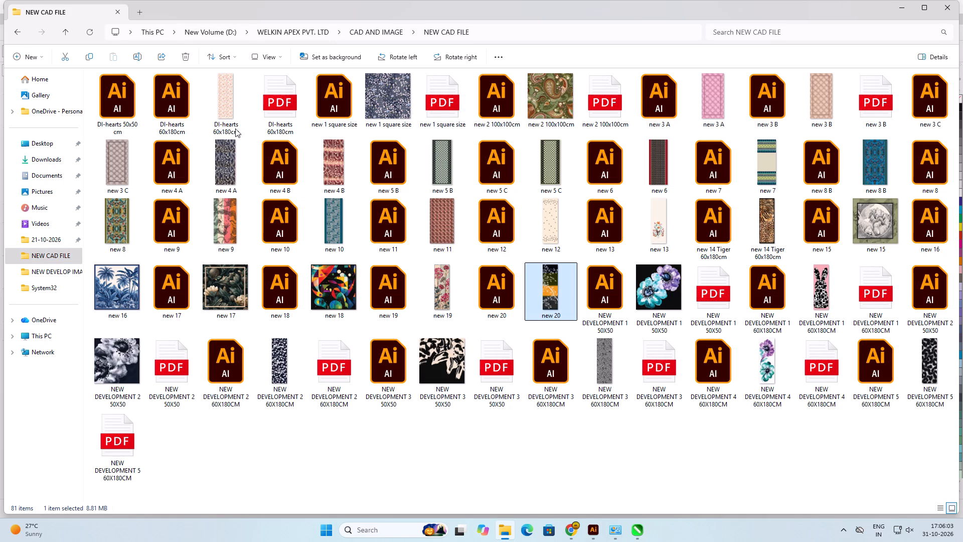
# Switch to Chrome and view both colour variants of the ORIGAMI scarf on its product page.
pyautogui.click(565, 529)
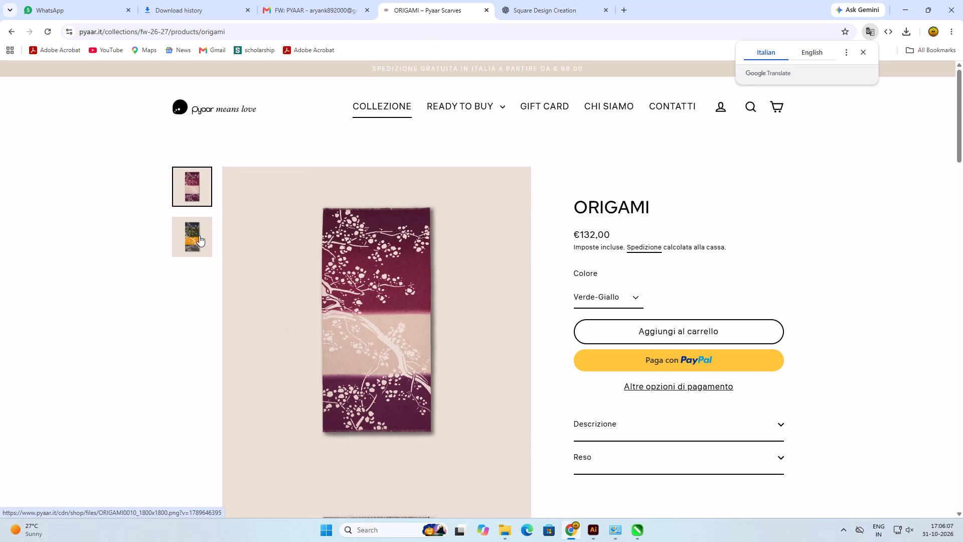
pyautogui.click(199, 235)
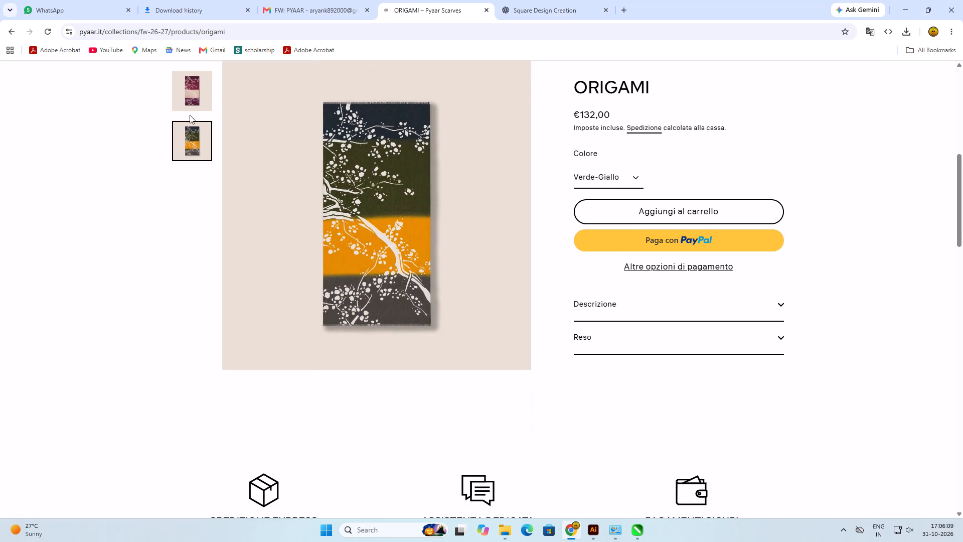
pyautogui.click(194, 97)
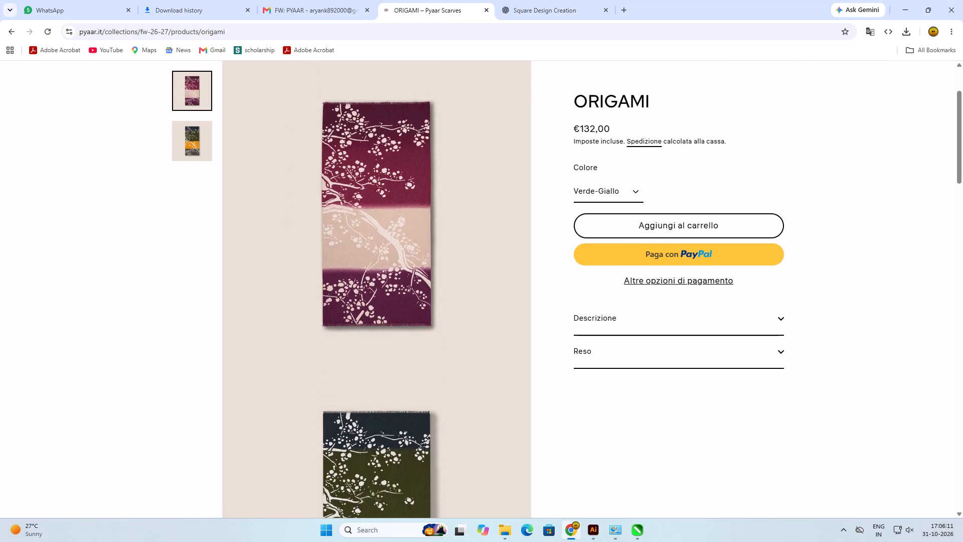
# Return to the FW 26-27 collection and open the CORNICI scarf's product view.
pyautogui.click(5, 31)
pyautogui.scroll(-10, 505, 300)
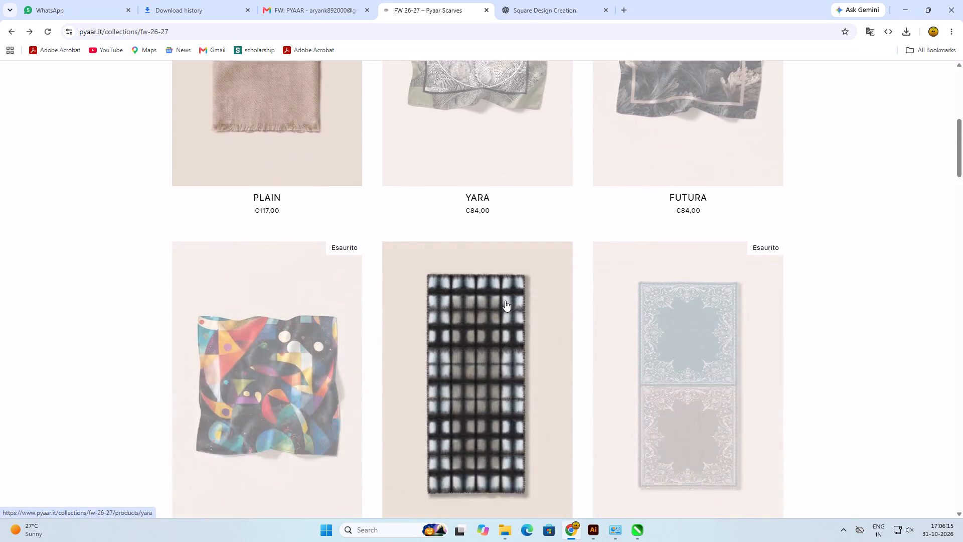
pyautogui.click(723, 260)
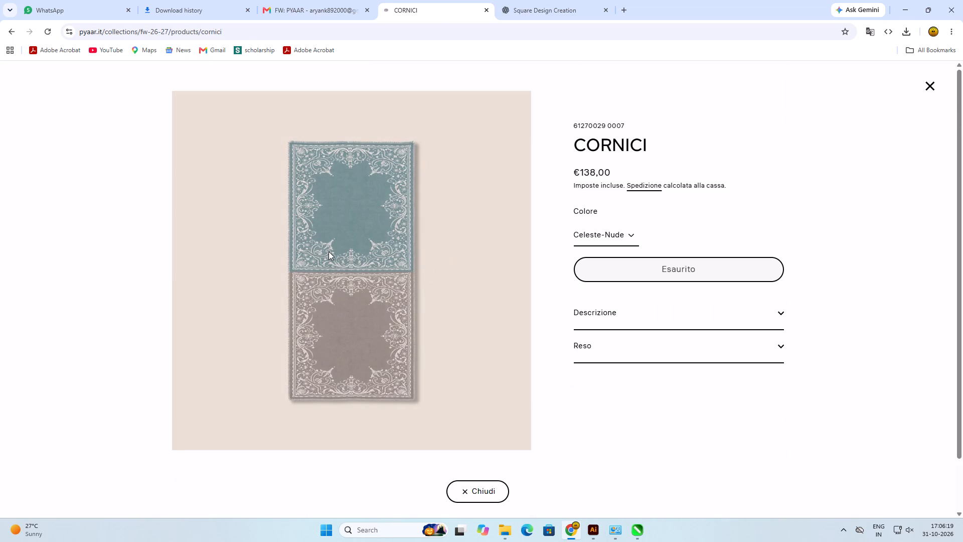
# Capture a rectangular screen snip of the whole blue and nude CORNICI scarf, starting from its upper corner.
pyautogui.press('shift+super+s')
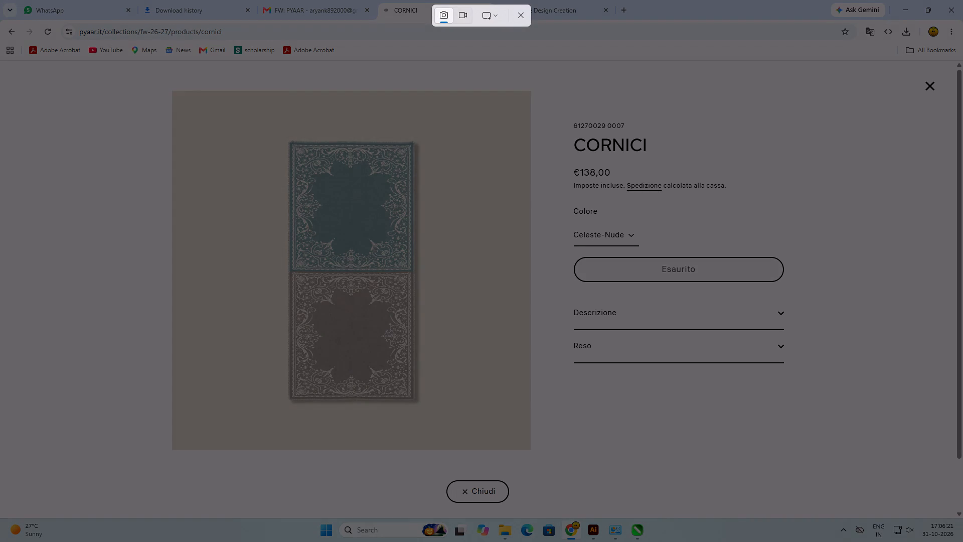
pyautogui.click(287, 140)
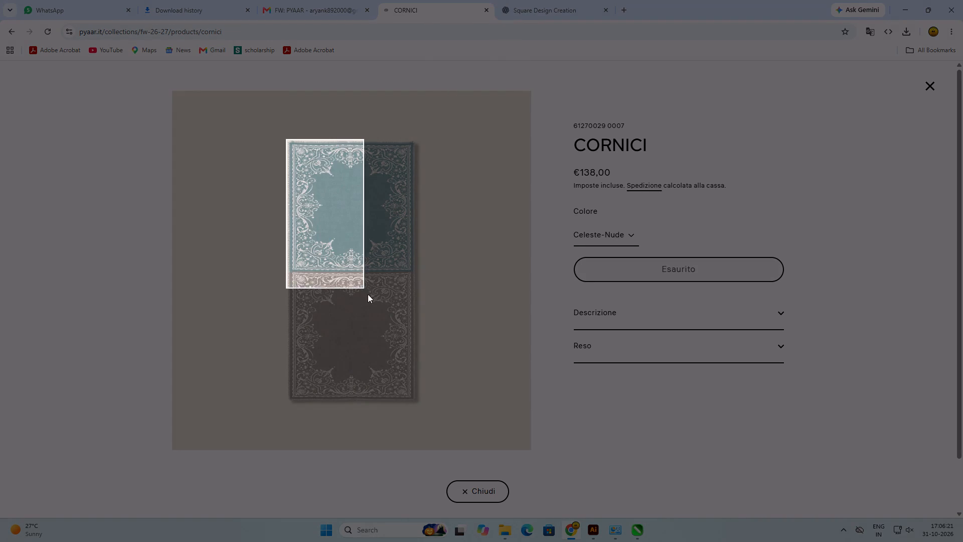
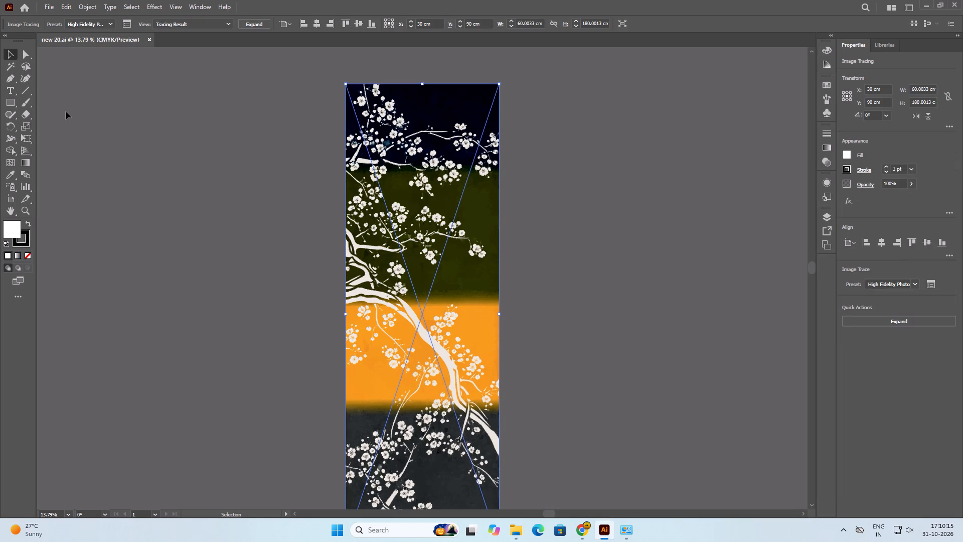
pyautogui.click(150, 41)
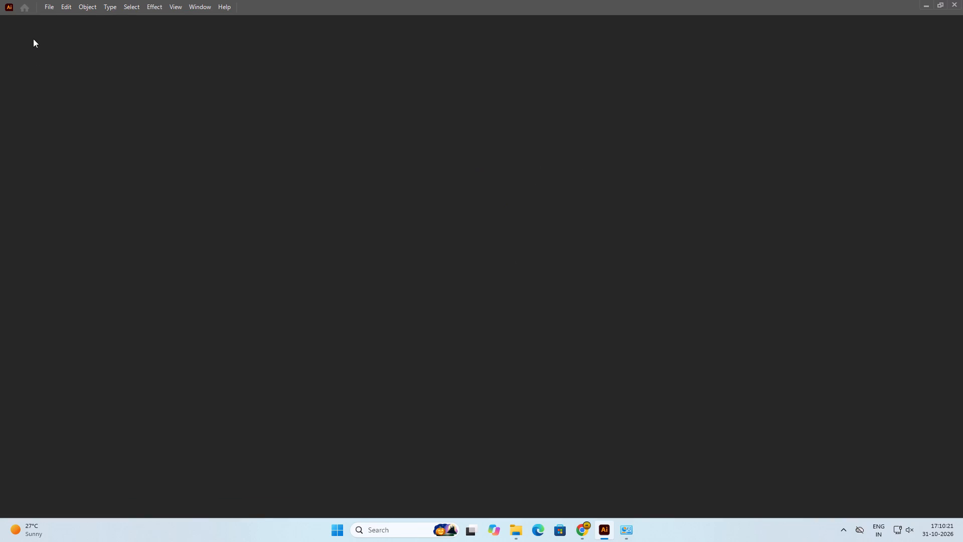
# Create a new 60 x 120 cm CMYK document at 300 ppi.
pyautogui.click(49, 10)
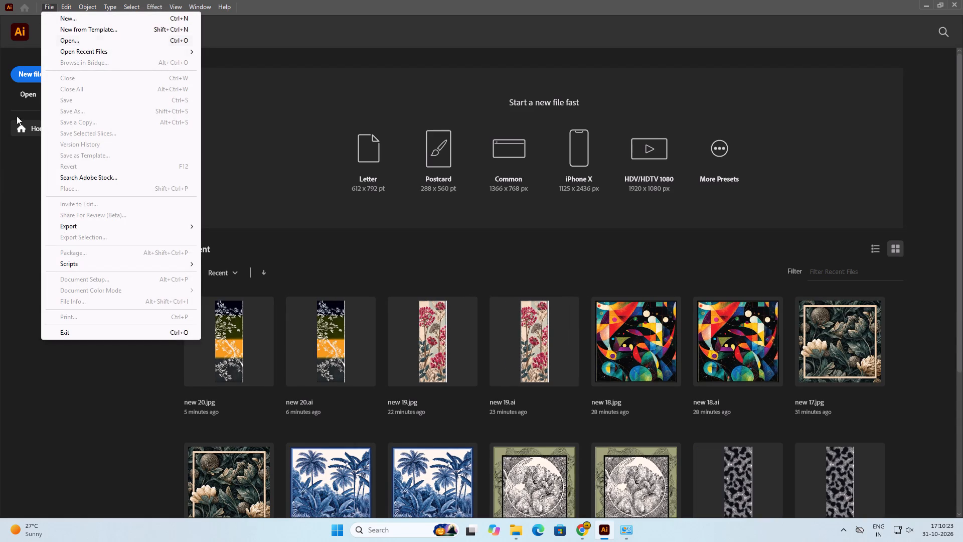
pyautogui.click(0, 177)
pyautogui.click(33, 74)
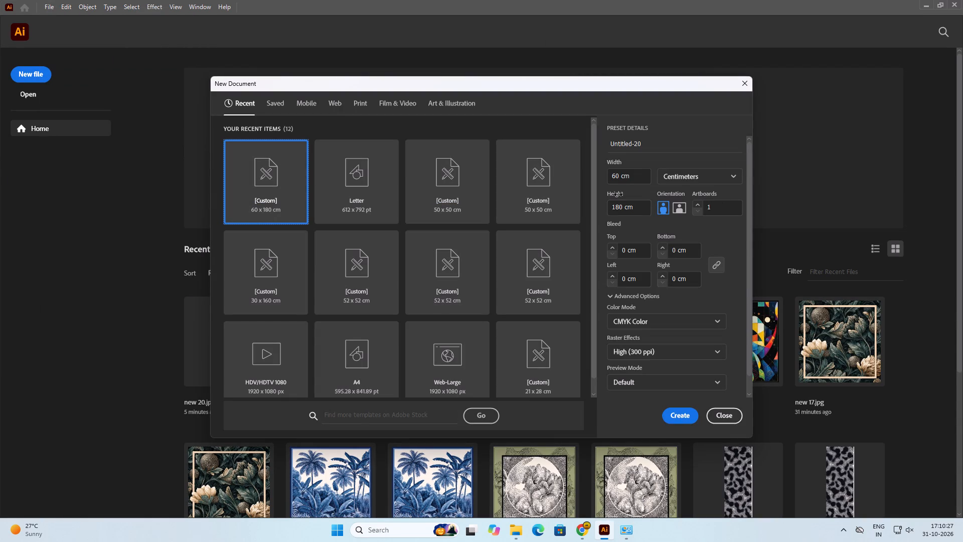
pyautogui.click(619, 207)
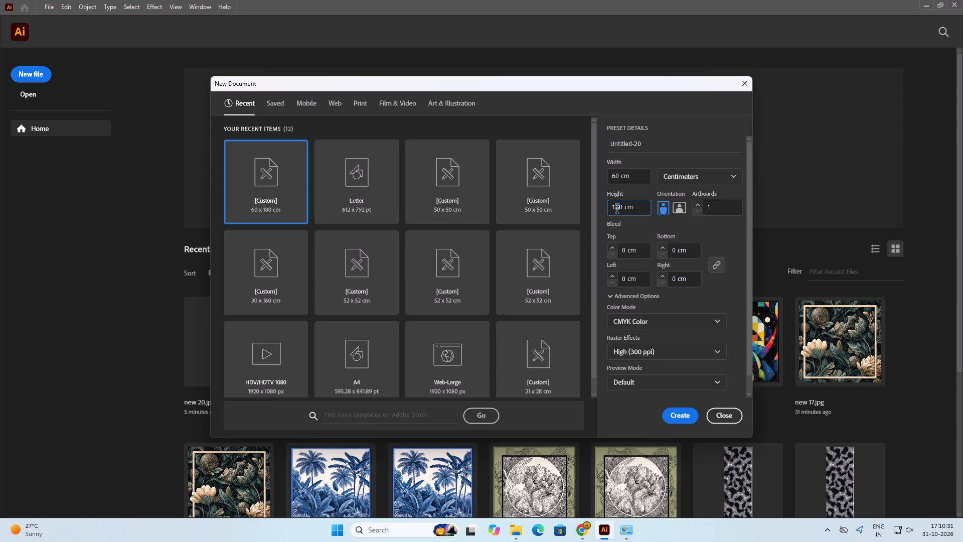
pyautogui.press('2')
pyautogui.press('Return')
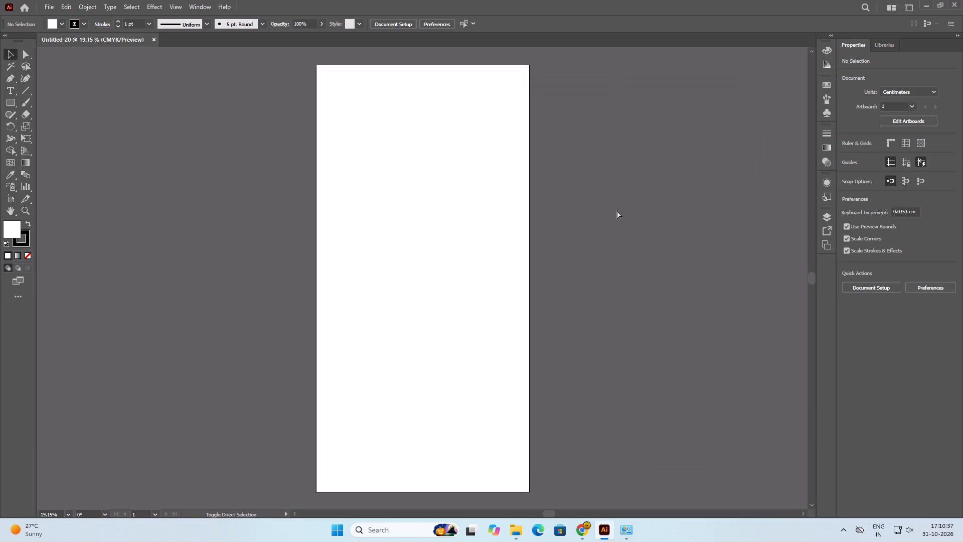
# Place the downloaded teal and taupe artwork from Downloads and align it to the artboard's top-left corner.
pyautogui.hotkey('ctrl', 'shift', 'p')
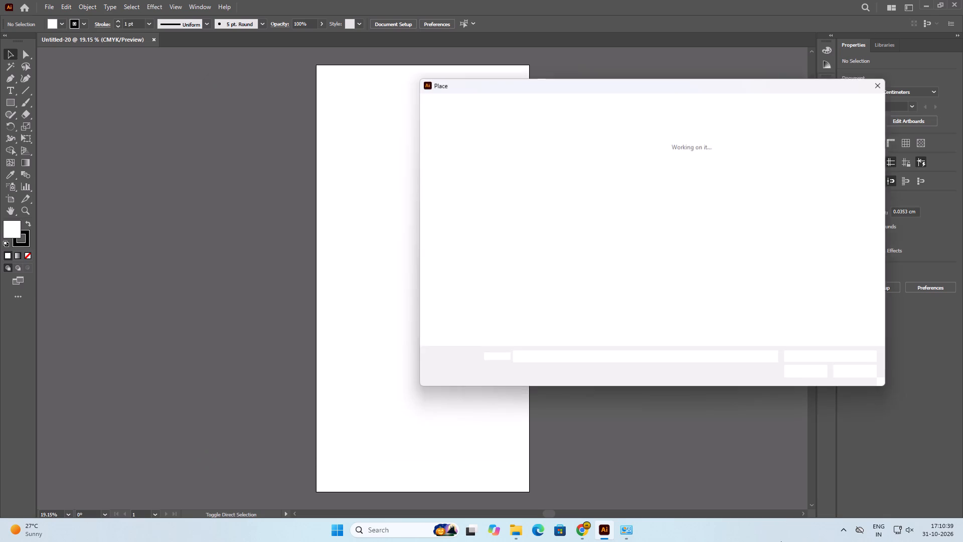
pyautogui.click(446, 222)
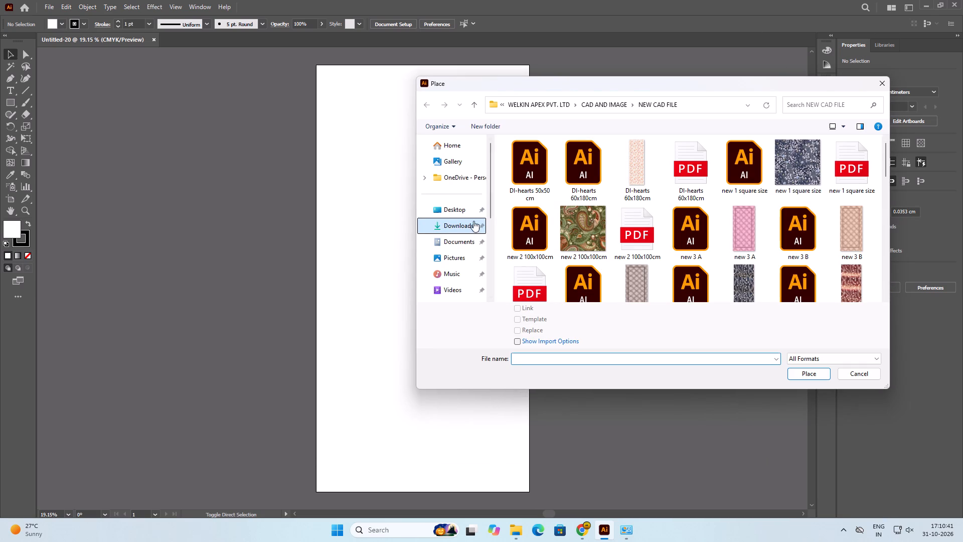
pyautogui.doubleClick(527, 176)
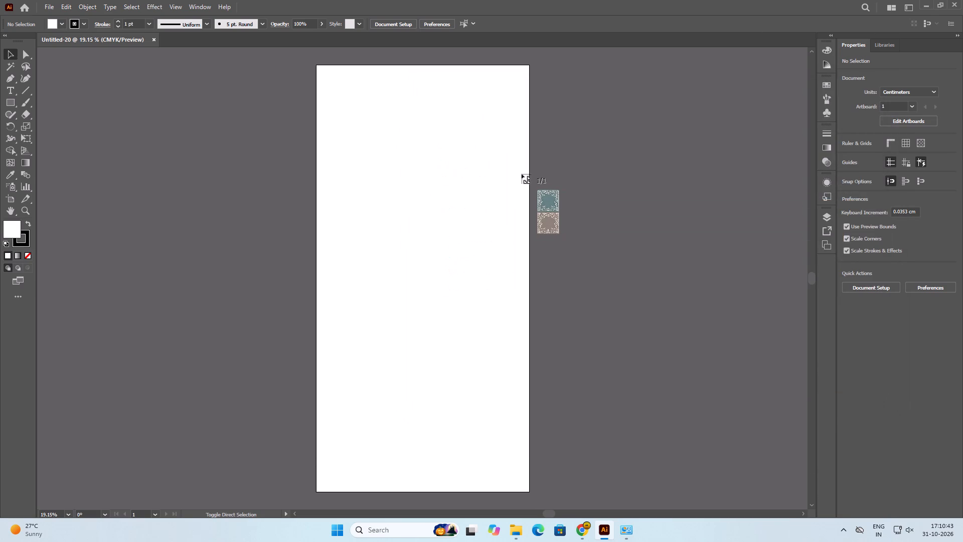
pyautogui.click(319, 101)
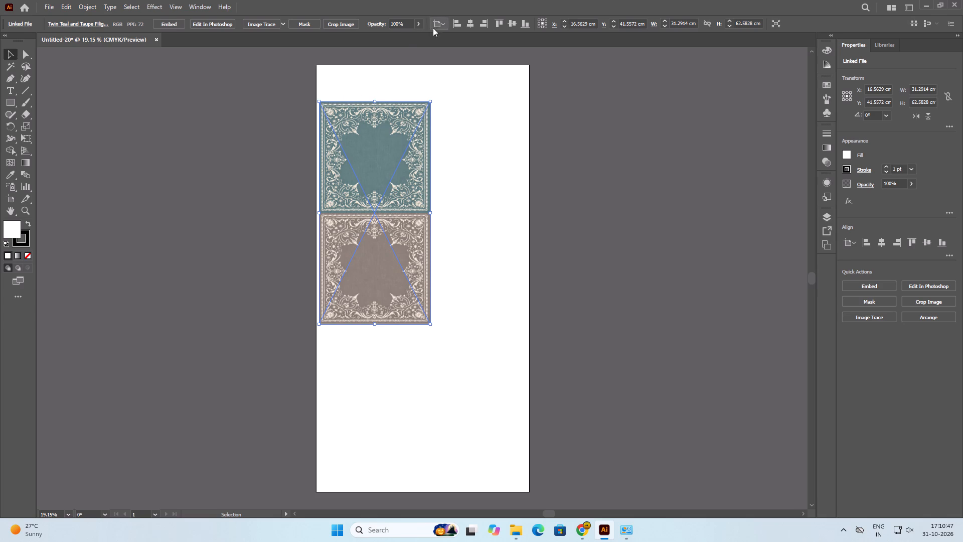
pyautogui.click(460, 23)
pyautogui.click(498, 25)
pyautogui.click(610, 177)
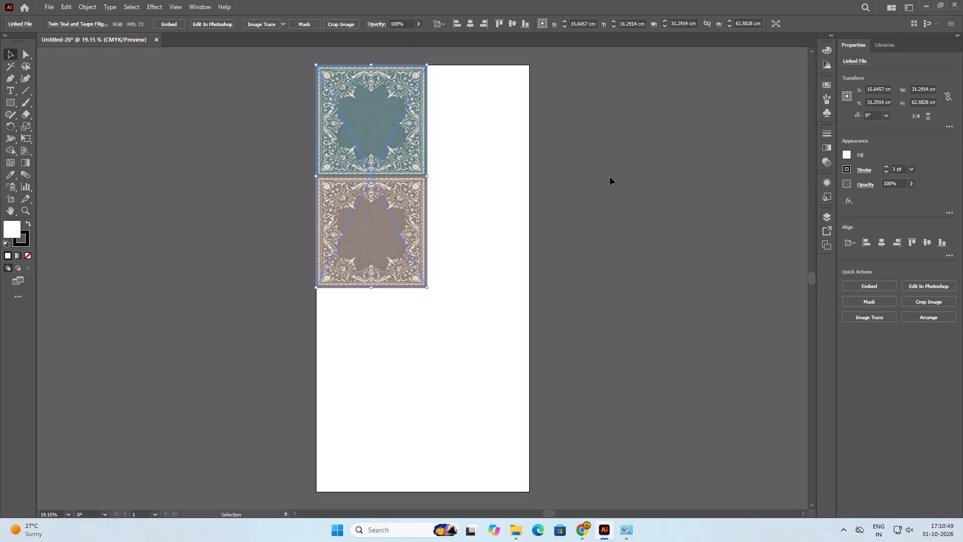
# Scale the placed artwork to cover the whole artboard, about 60 x 120 cm, matching its lower-right corner to the artboard corner.
pyautogui.click(406, 202)
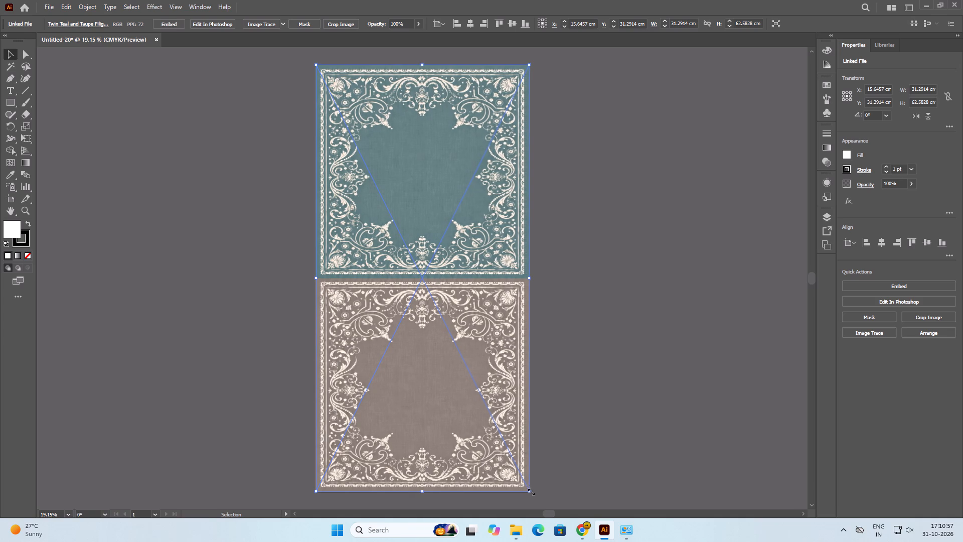
pyautogui.keyDown('alt'); pyautogui.scroll(4, 569, 485); pyautogui.keyUp('alt')
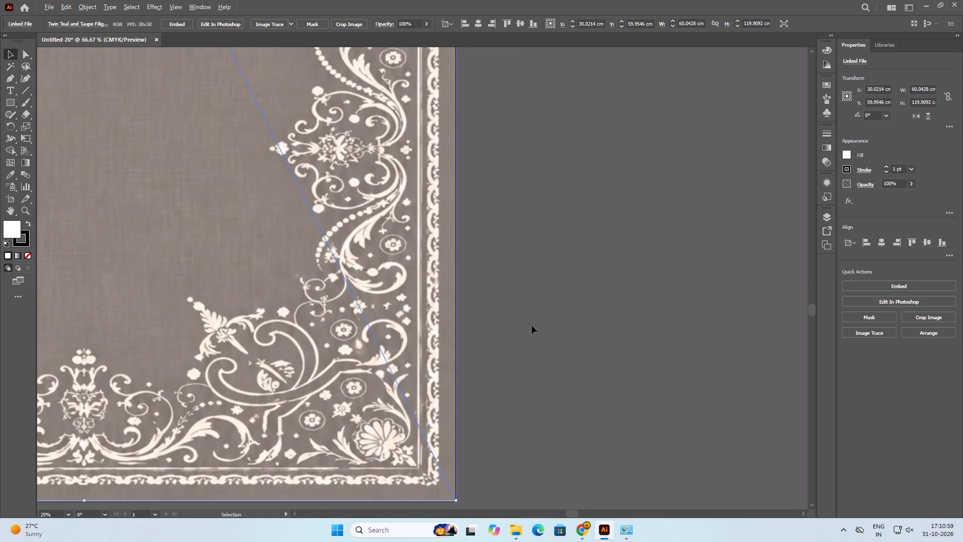
pyautogui.scroll(-8, 526, 295)
pyautogui.keyDown('alt'); pyautogui.scroll(3, 418, 470); pyautogui.keyUp('alt')
pyautogui.keyDown('alt'); pyautogui.scroll(3, 568, 320); pyautogui.keyUp('alt')
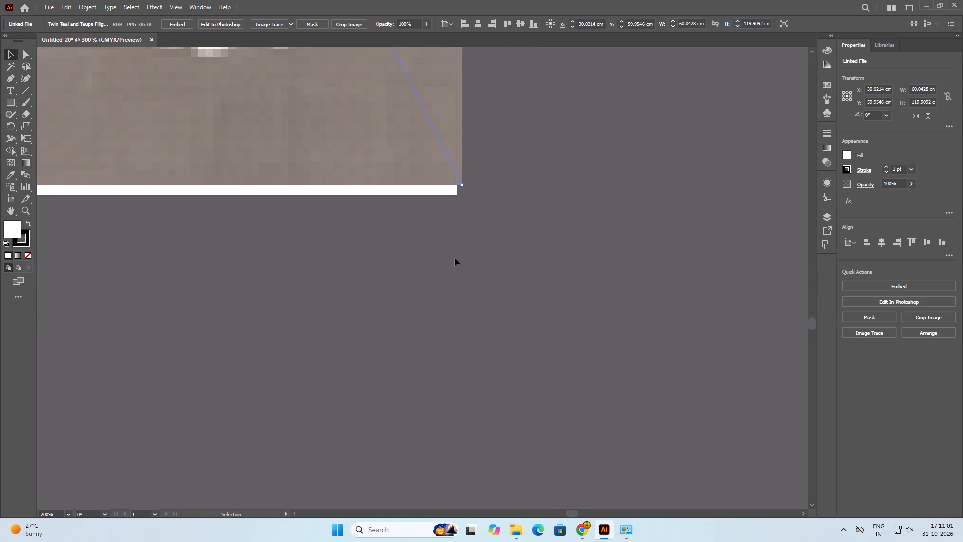
pyautogui.keyDown('alt'); pyautogui.scroll(4, 384, 187); pyautogui.keyUp('alt')
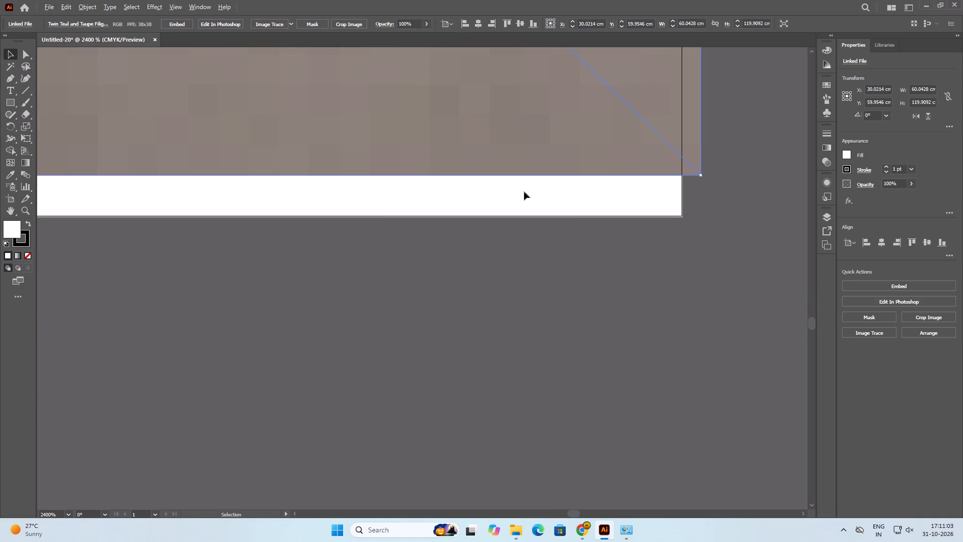
pyautogui.moveTo(703, 177); pyautogui.dragTo(702, 186)
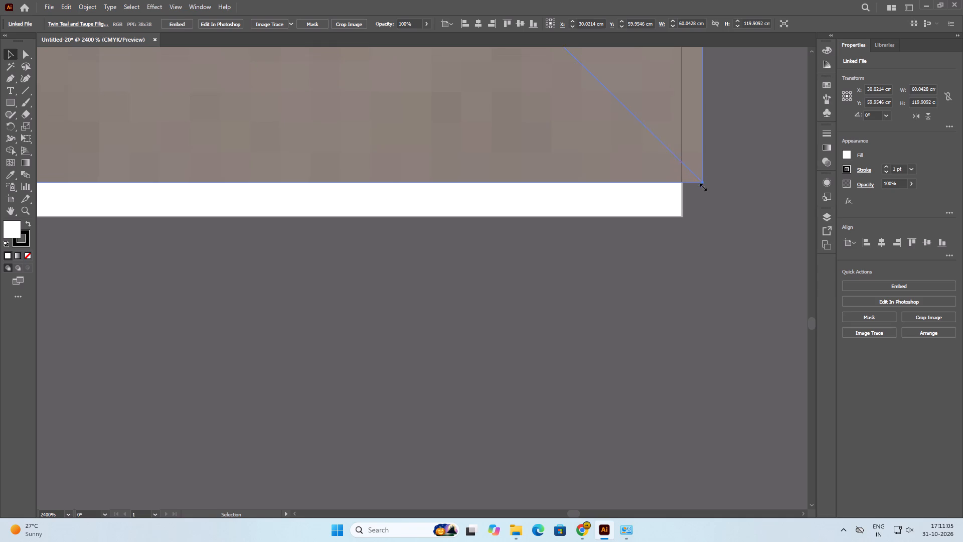
pyautogui.moveTo(702, 186); pyautogui.dragTo(684, 220)
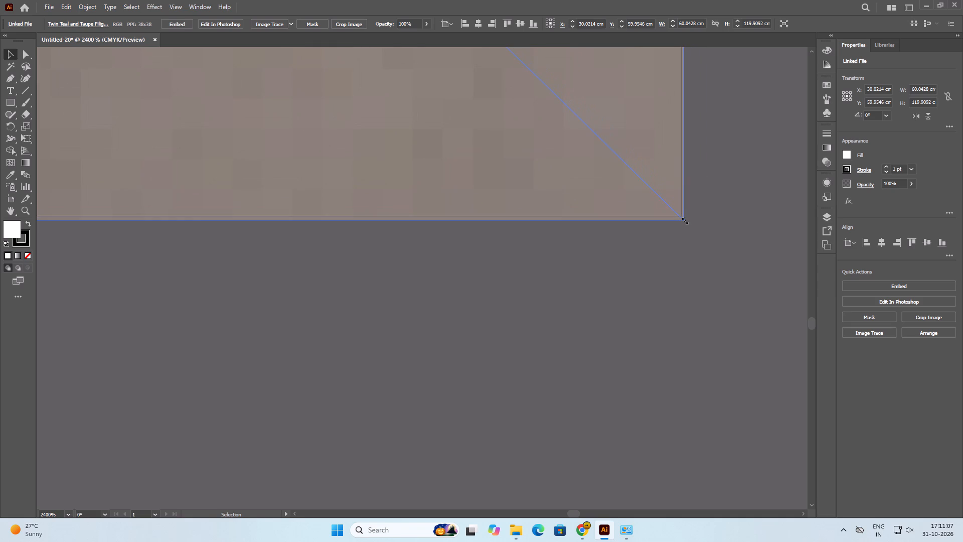
pyautogui.moveTo(684, 220); pyautogui.dragTo(684, 218)
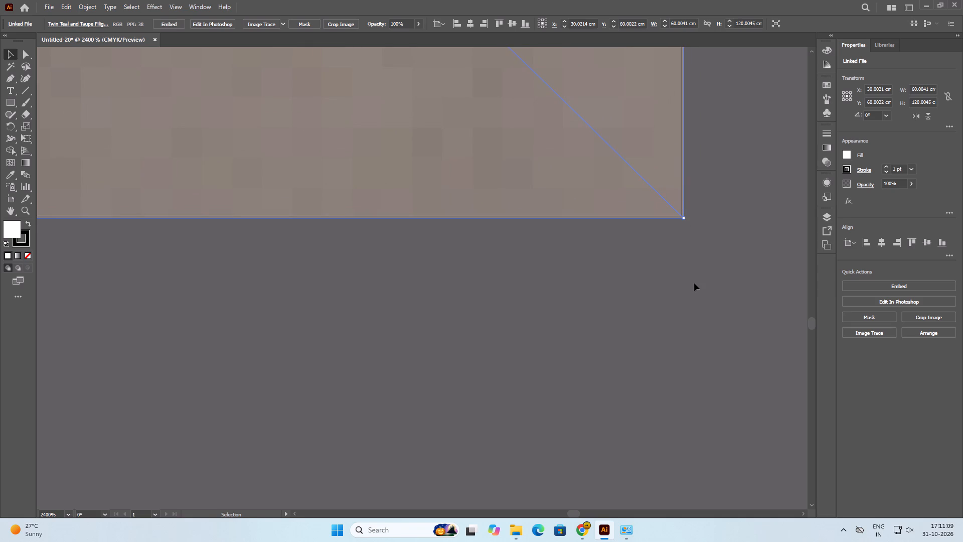
pyautogui.click(694, 283)
pyautogui.hotkey('ctrl', '0')
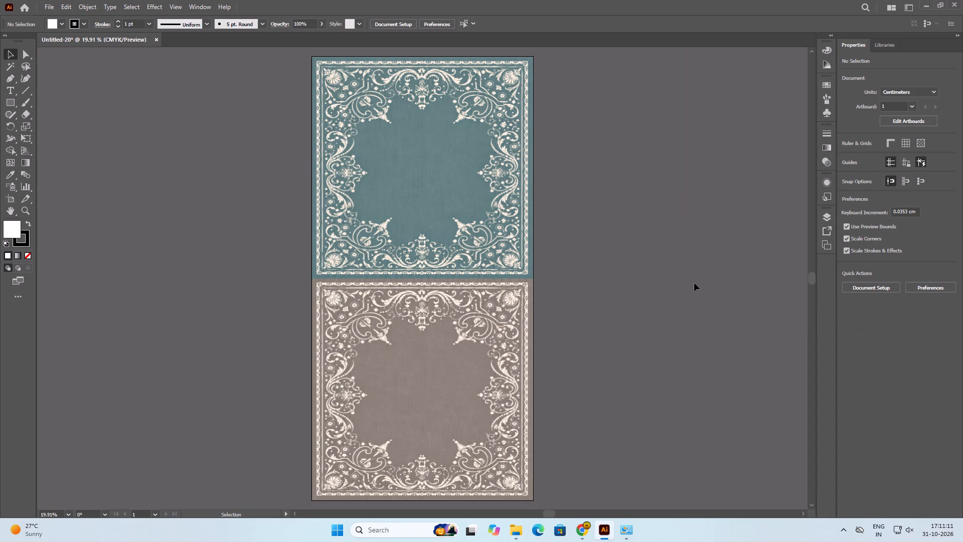
# Centre the placed artwork horizontally and vertically on the artboard.
pyautogui.click(694, 283)
pyautogui.click(437, 227)
pyautogui.click(470, 23)
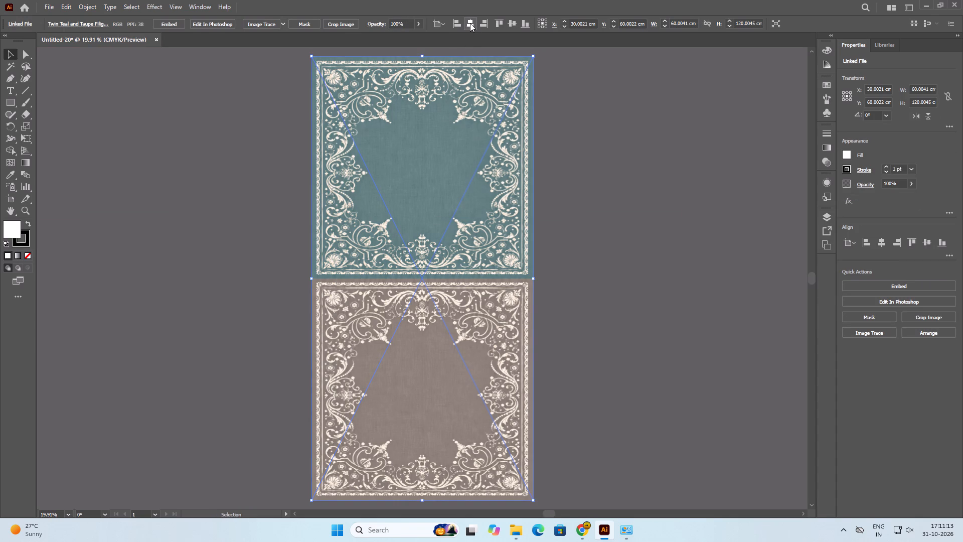
pyautogui.click(507, 25)
pyautogui.click(581, 139)
# Examine up close how the artwork's lower-right corner meets the artboard edges.
pyautogui.scroll(-2, 536, 150)
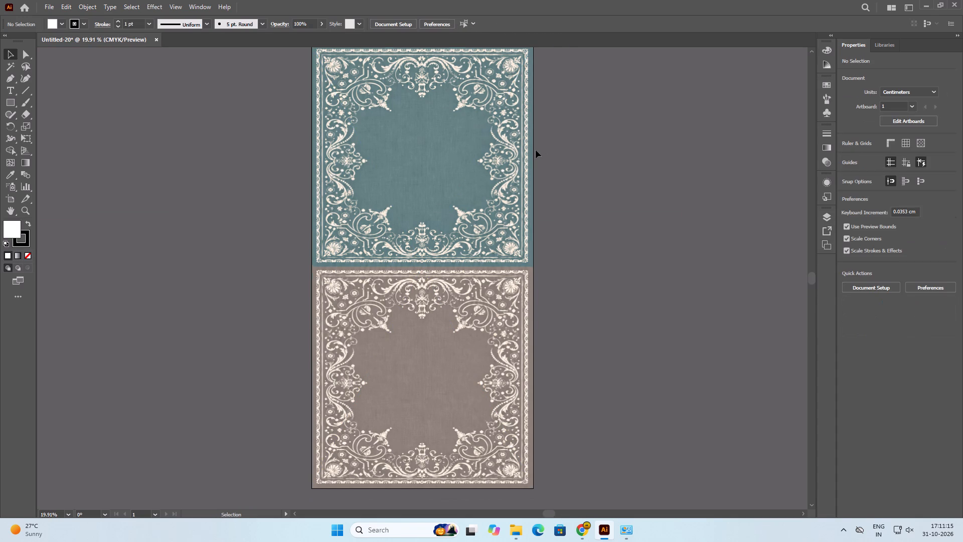
pyautogui.scroll(-15, 536, 150)
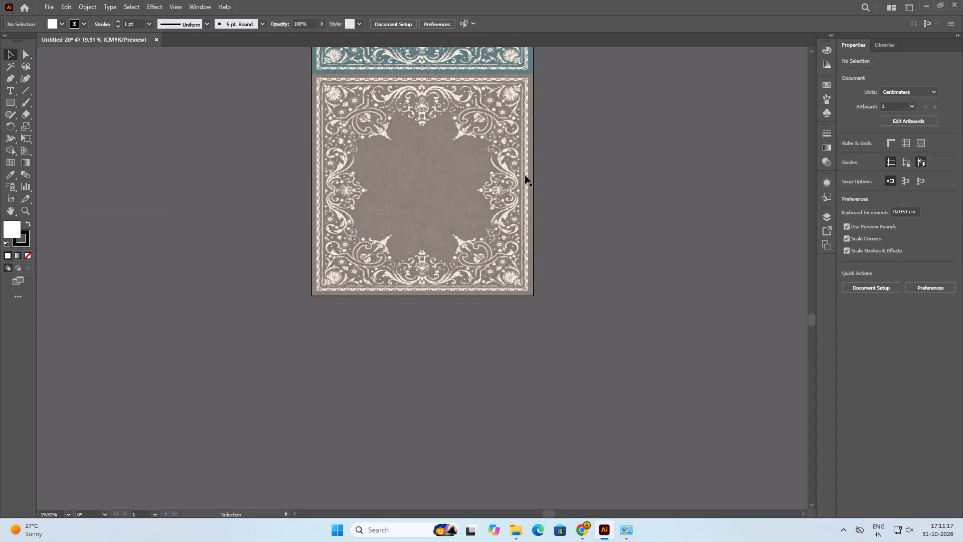
pyautogui.keyDown('alt'); pyautogui.scroll(7, 511, 258); pyautogui.keyUp('alt')
pyautogui.keyDown('alt'); pyautogui.scroll(6, 709, 365); pyautogui.keyUp('alt')
pyautogui.keyDown('alt'); pyautogui.scroll(4, 603, 265); pyautogui.keyUp('alt')
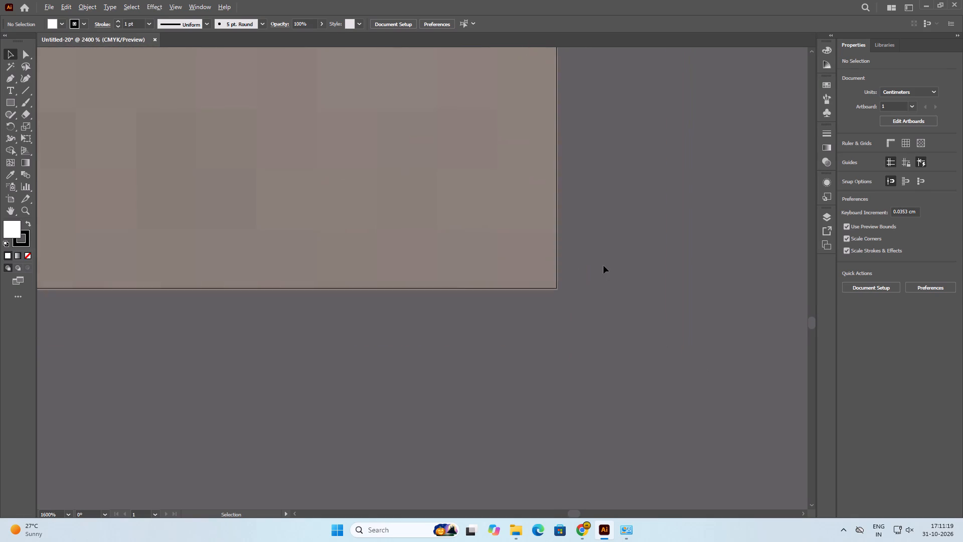
pyautogui.keyDown('alt'); pyautogui.scroll(3, 603, 265); pyautogui.keyUp('alt')
pyautogui.keyDown('alt'); pyautogui.scroll(-7, 477, 303); pyautogui.keyUp('alt')
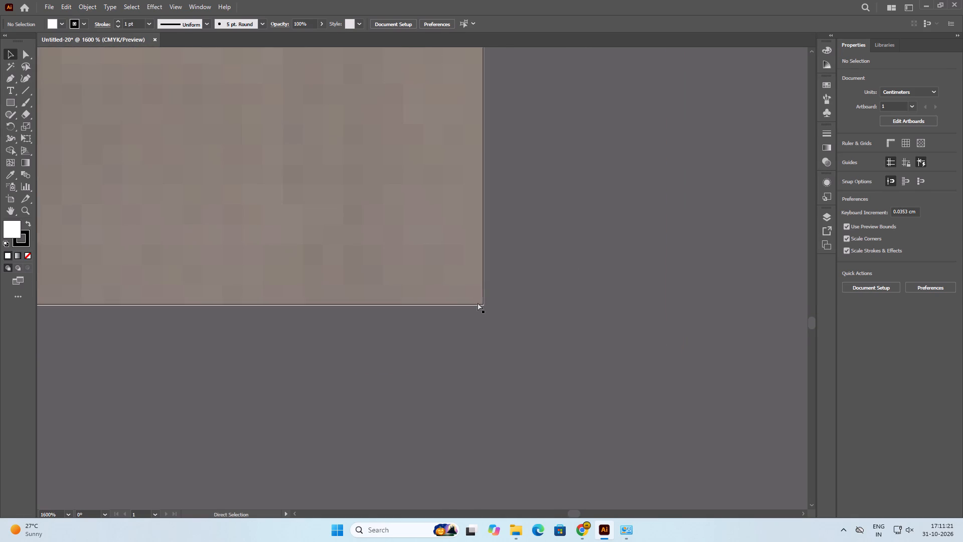
pyautogui.hotkey('ctrl', '0')
pyautogui.click(592, 254)
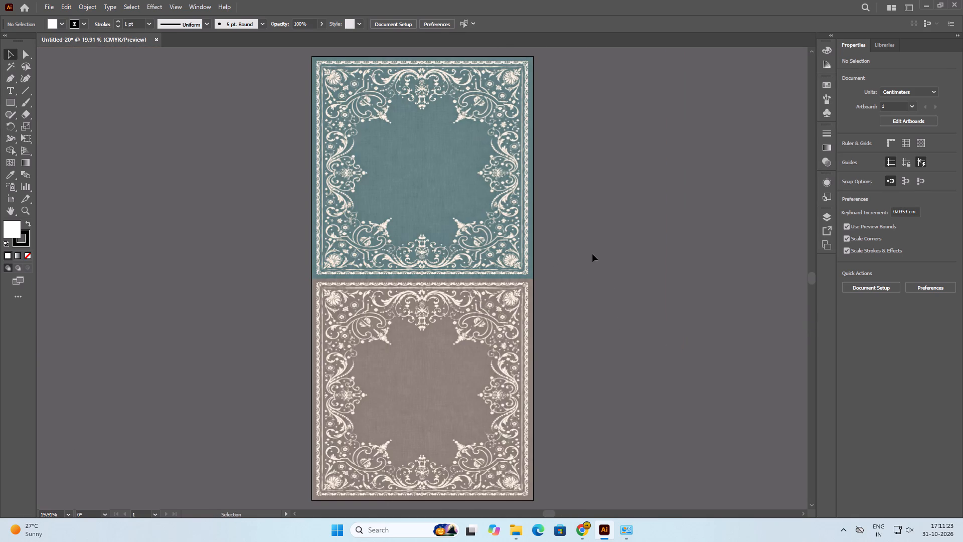
# Image Trace the placed artwork with the High Fidelity Photo preset.
pyautogui.click(456, 161)
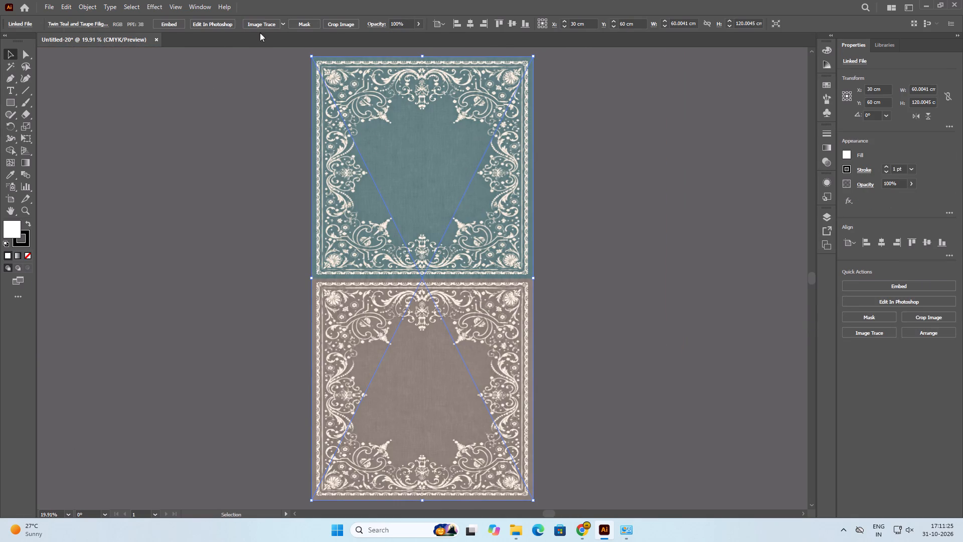
pyautogui.click(282, 21)
pyautogui.click(317, 62)
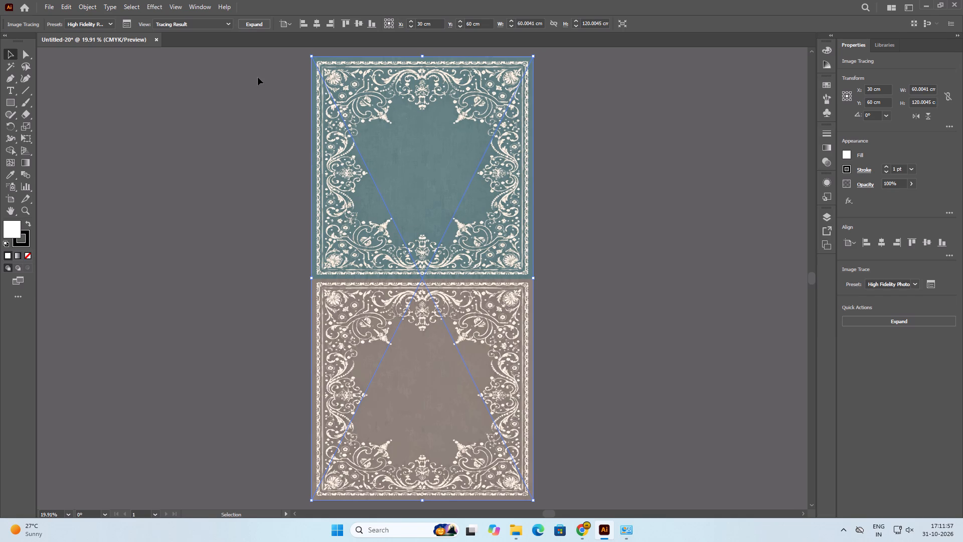
pyautogui.click(220, 104)
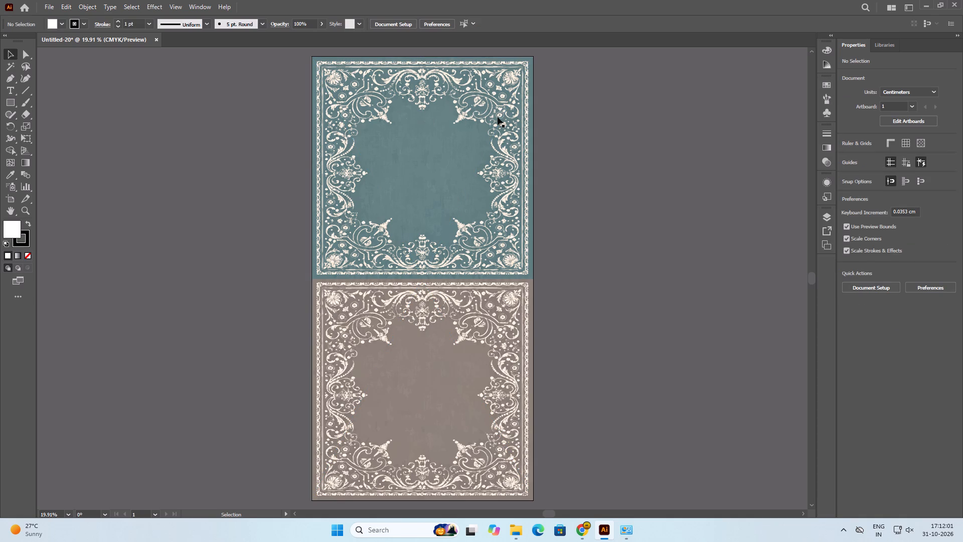
# Inspect the traced ornament details and background of the teal panel up close, and look over the whole design.
pyautogui.keyDown('alt'); pyautogui.scroll(4, 506, 93); pyautogui.keyUp('alt')
pyautogui.keyDown('alt'); pyautogui.scroll(-3, 486, 215); pyautogui.keyUp('alt')
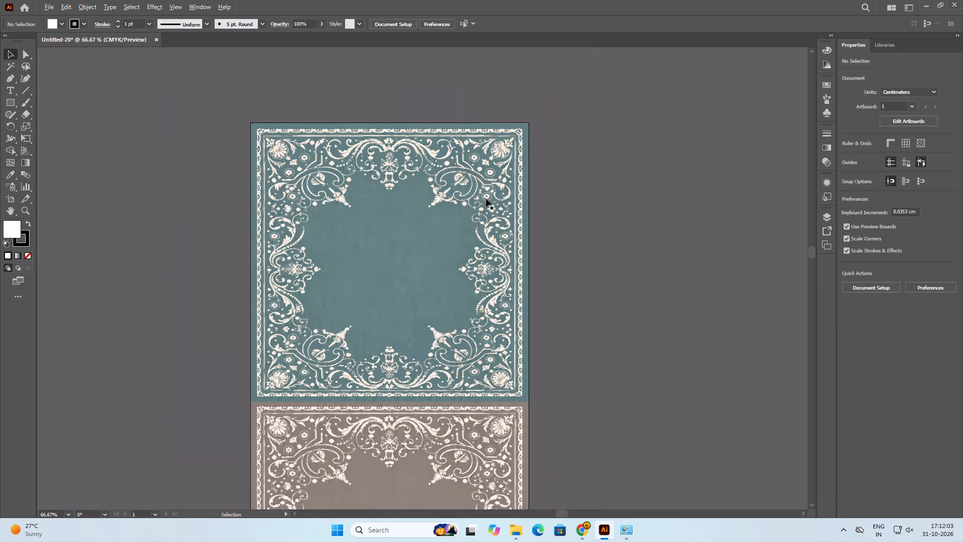
pyautogui.keyDown('alt'); pyautogui.scroll(1, 484, 123); pyautogui.keyUp('alt')
pyautogui.keyDown('alt'); pyautogui.scroll(1, 286, 213); pyautogui.keyUp('alt')
pyautogui.keyDown('alt'); pyautogui.scroll(2, 300, 139); pyautogui.keyUp('alt')
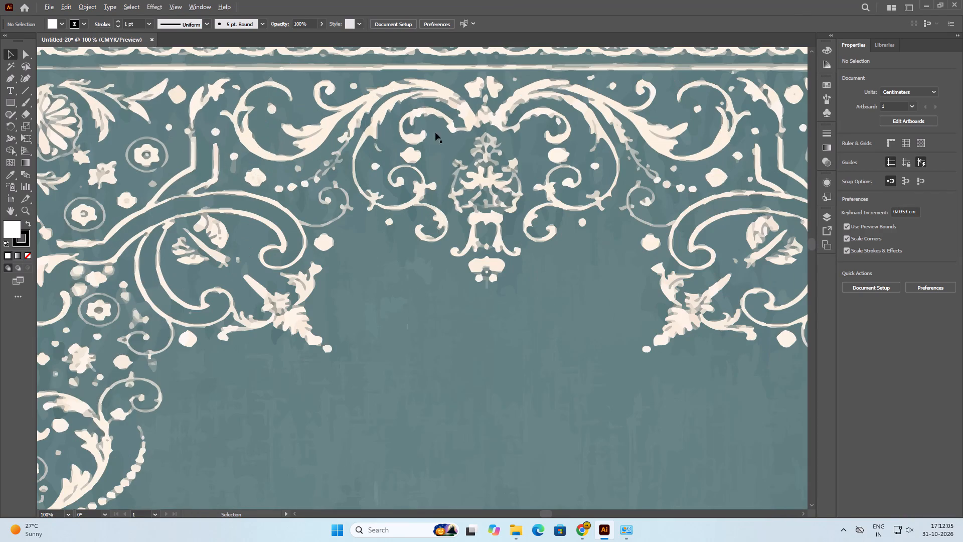
pyautogui.keyDown('alt'); pyautogui.scroll(-6, 447, 147); pyautogui.keyUp('alt')
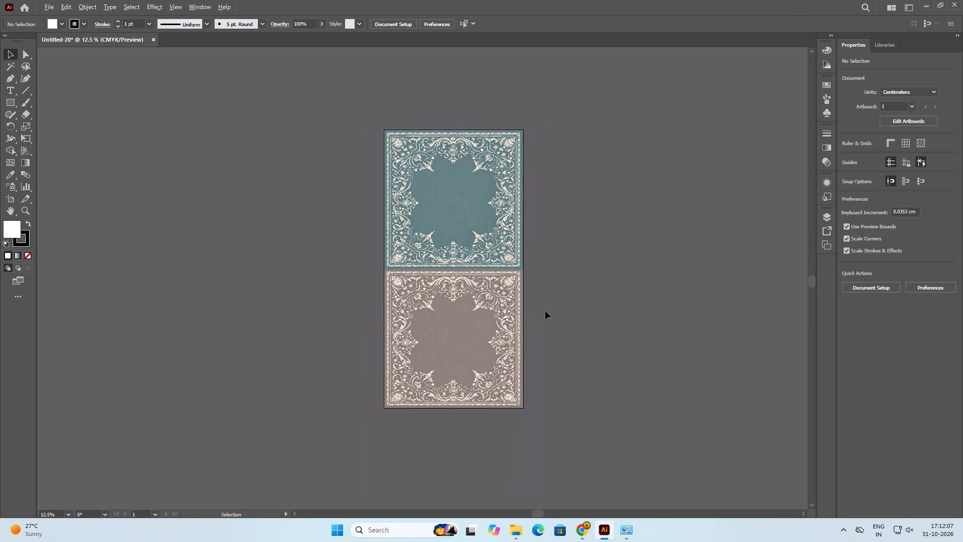
pyautogui.click(545, 311)
# Save the document as an Illustrator 2020 file named new 21 in the NEW CAD FILE folder.
pyautogui.hotkey('ctrl', 'shift', 's')
pyautogui.scroll(-12, 538, 207)
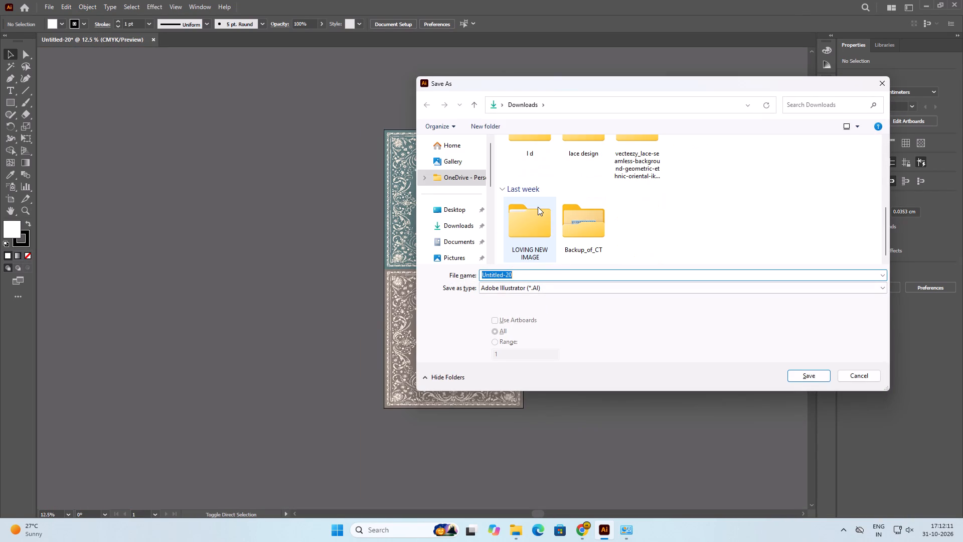
pyautogui.scroll(-1, 456, 216)
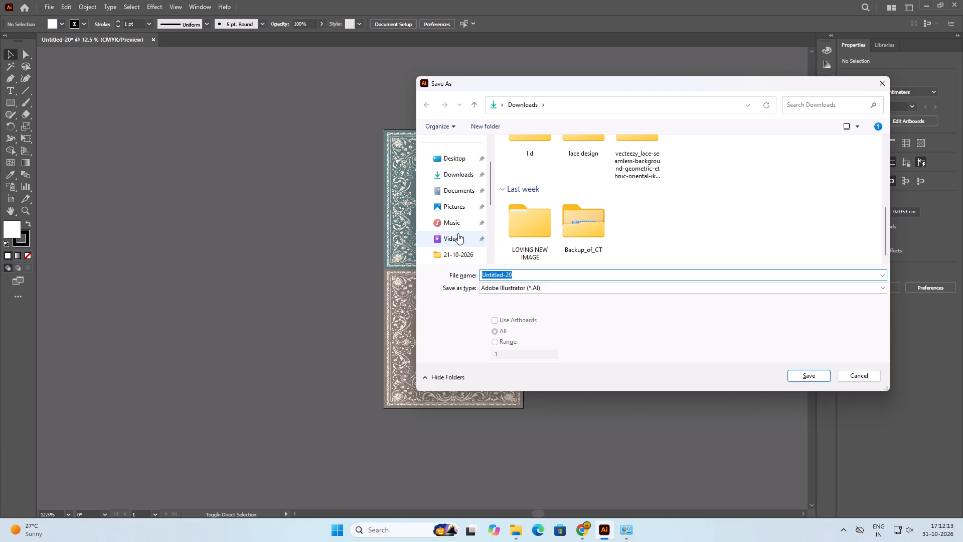
pyautogui.scroll(-6, 459, 234)
pyautogui.scroll(1, 459, 234)
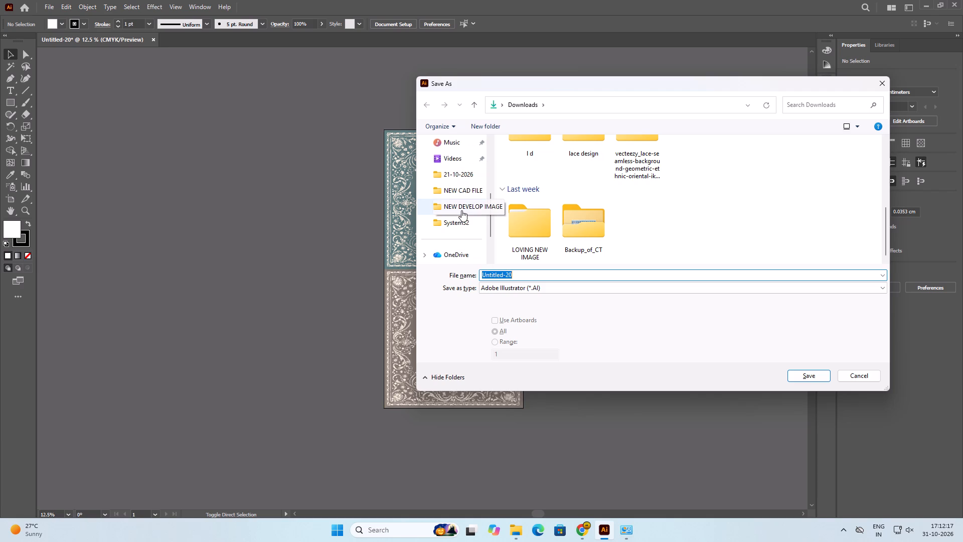
pyautogui.click(461, 190)
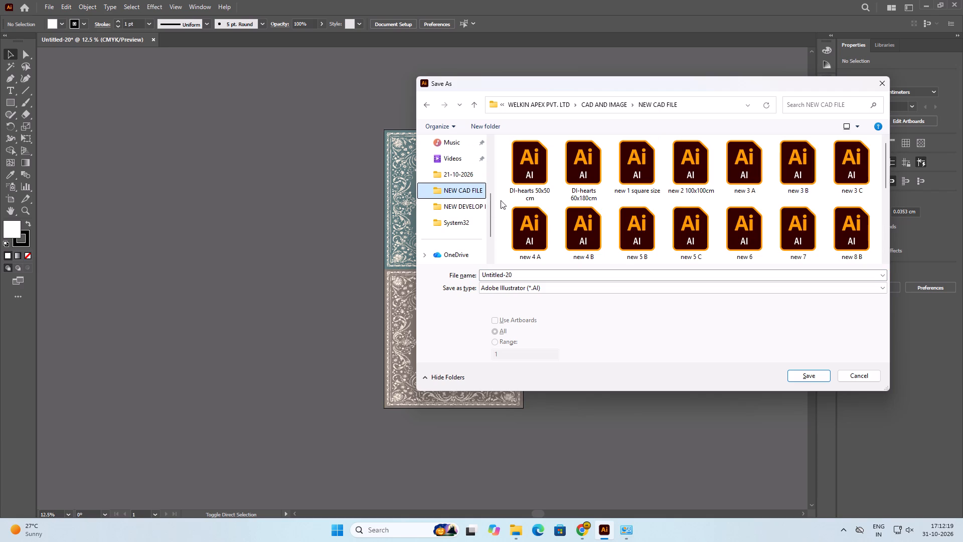
pyautogui.scroll(-6, 581, 209)
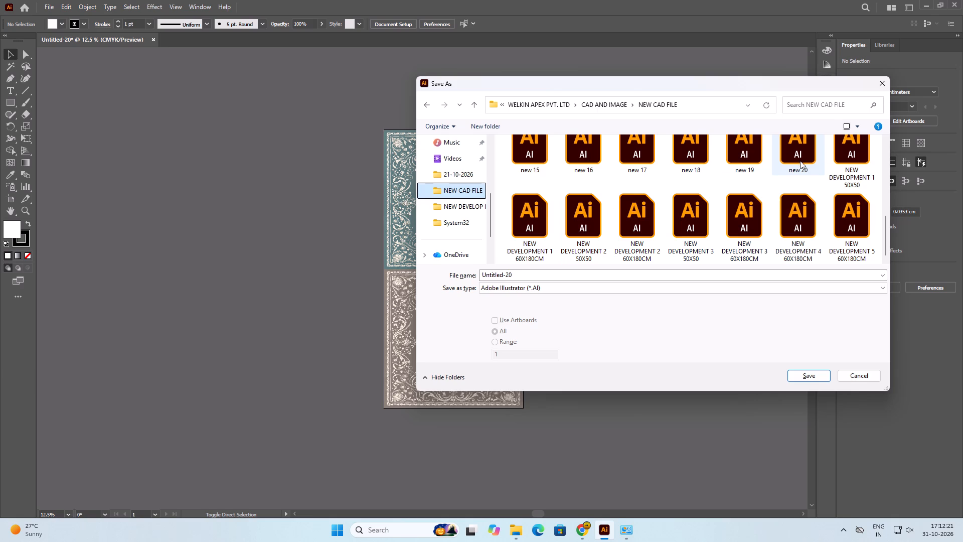
pyautogui.click(800, 161)
pyautogui.doubleClick(515, 278)
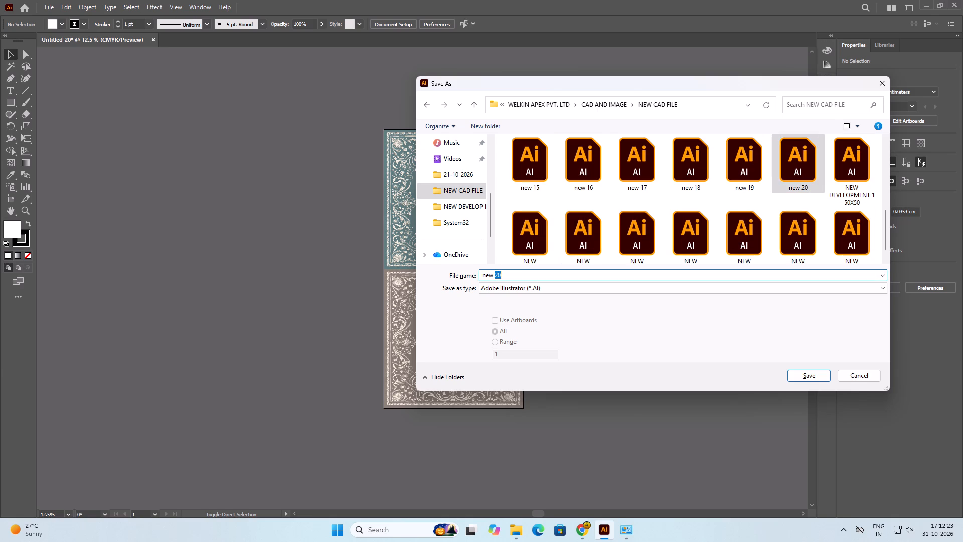
pyautogui.click(514, 278)
pyautogui.press('BackSpace')
pyautogui.press('1')
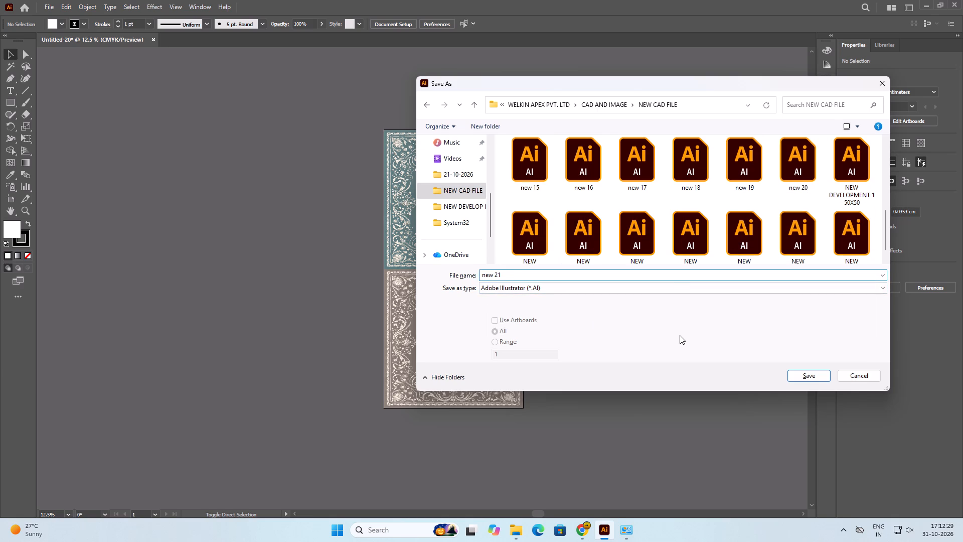
pyautogui.click(805, 376)
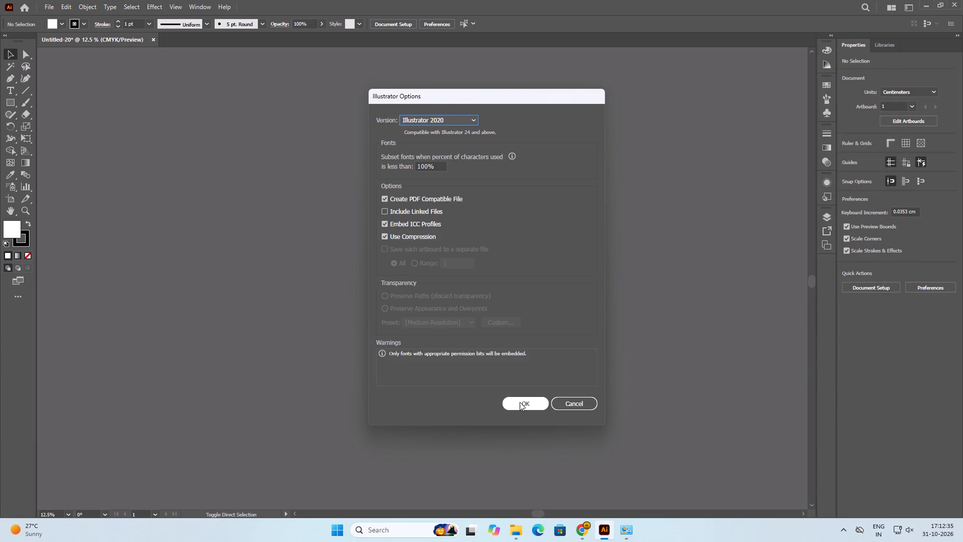
pyautogui.click(520, 406)
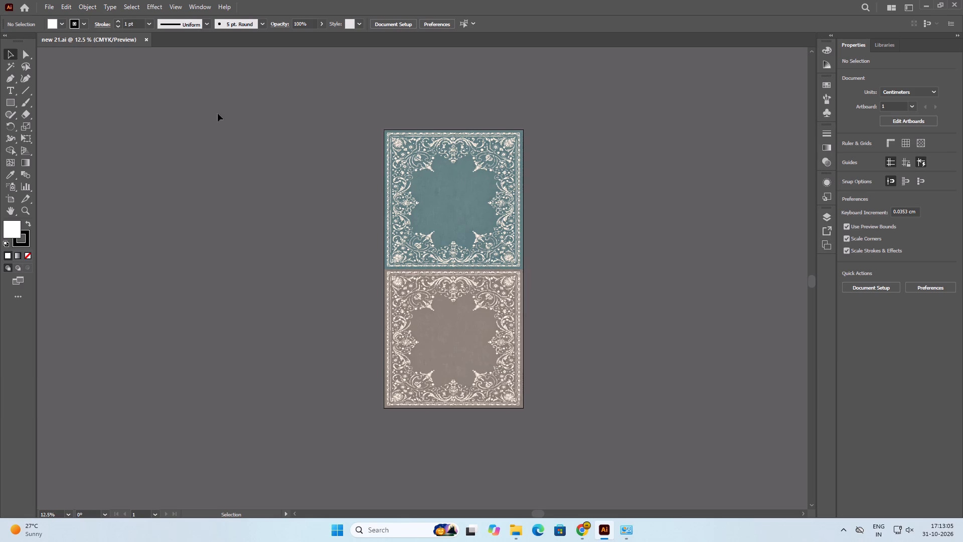
# Export the design as the JPEG new 21 in the NEW CAD FILE folder, CMYK, medium quality 5, 300 ppi.
pyautogui.click(53, 6)
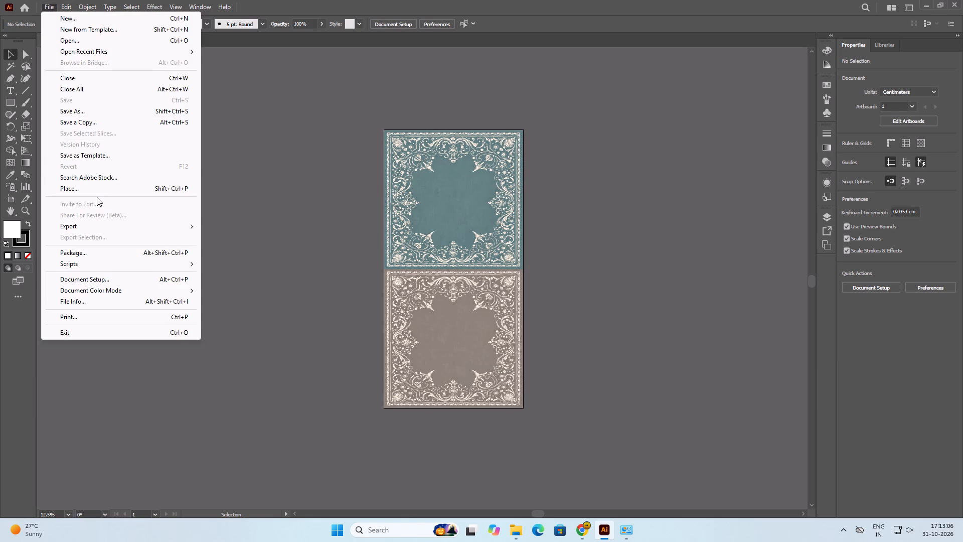
pyautogui.click(111, 226)
pyautogui.click(285, 232)
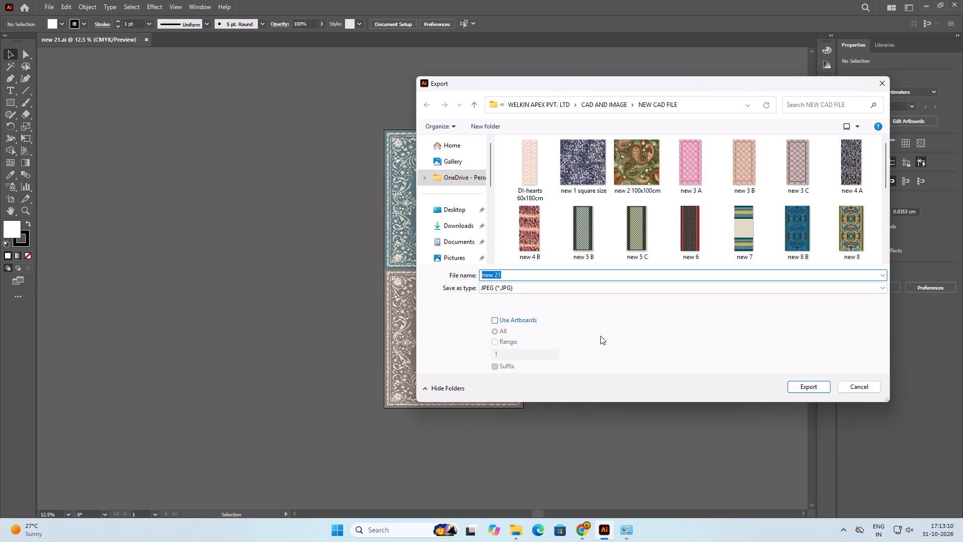
pyautogui.click(807, 387)
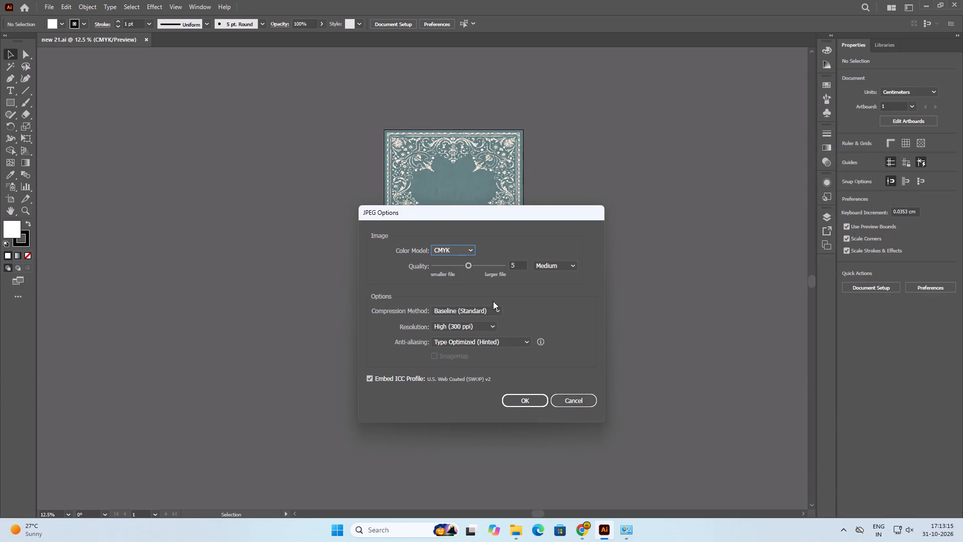
pyautogui.click(529, 396)
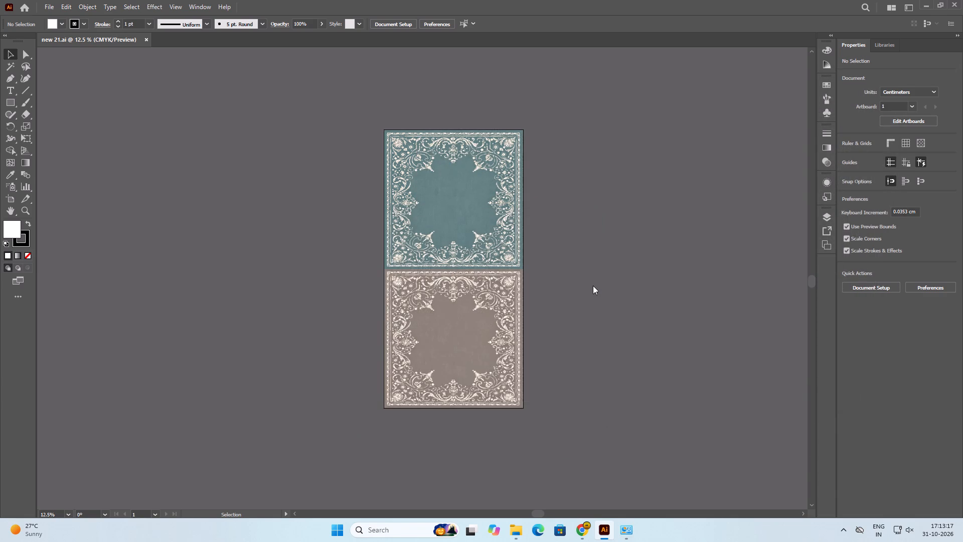
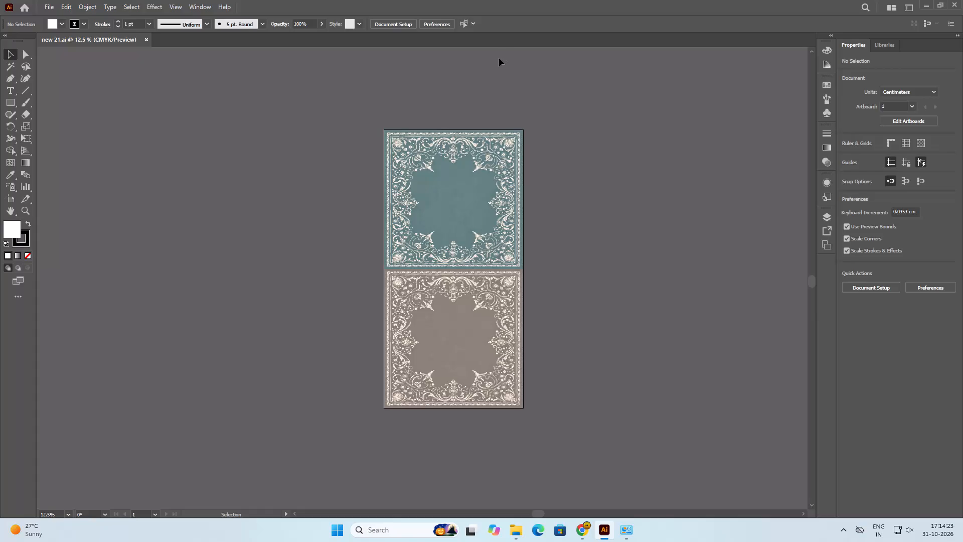
# Examine the traced CORNICI design up close around the teal panel and its ornament border.
pyautogui.click(585, 203)
pyautogui.click(392, 203)
pyautogui.click(584, 205)
pyautogui.scroll(3, 462, 202)
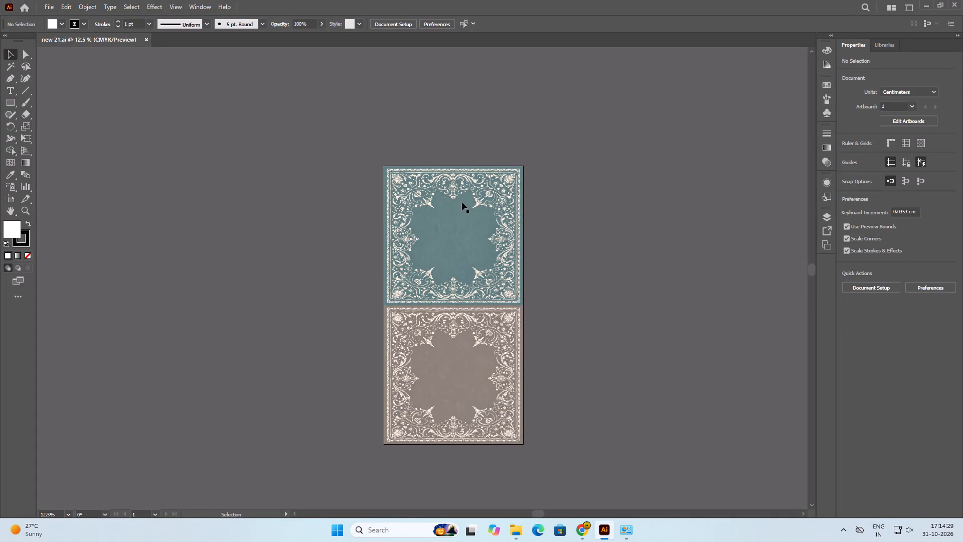
pyautogui.keyDown('alt'); pyautogui.scroll(4, 462, 202); pyautogui.keyUp('alt')
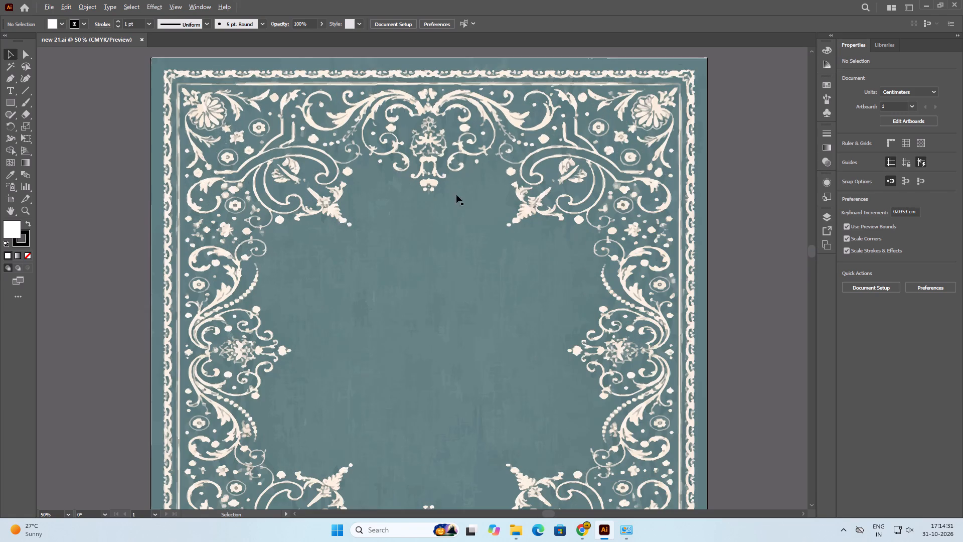
pyautogui.keyDown('alt'); pyautogui.scroll(-2, 438, 155); pyautogui.keyUp('alt')
pyautogui.scroll(-4, 605, 214)
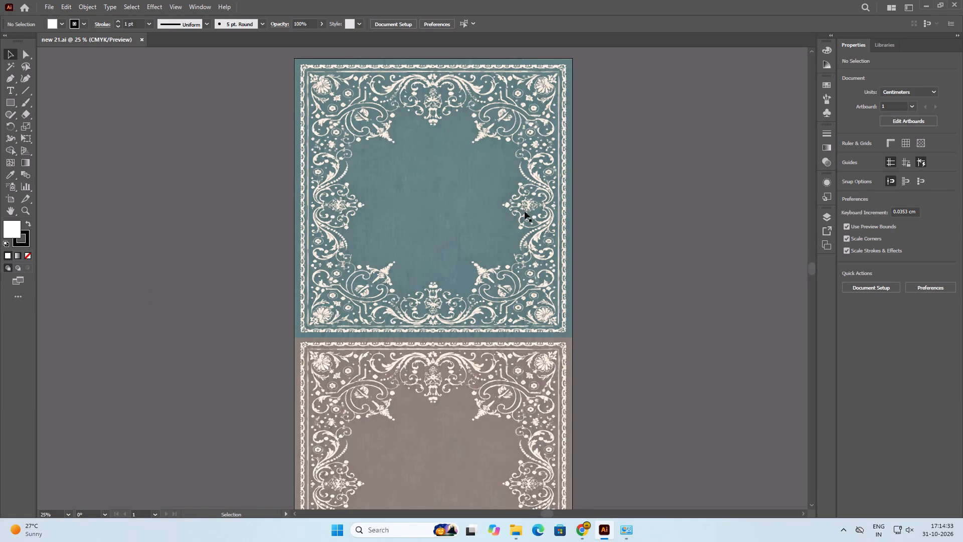
pyautogui.click(193, 115)
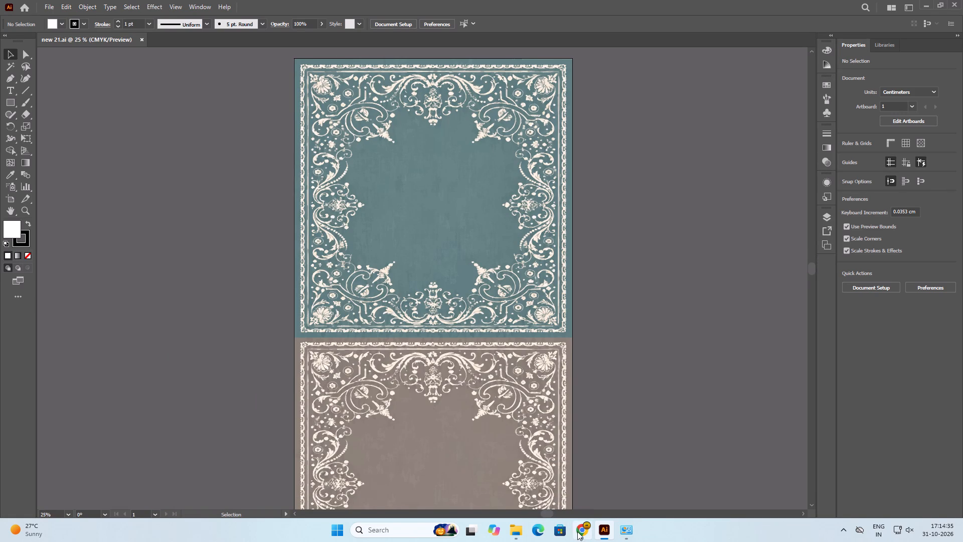
# Switch to Chrome, go back to the Pyaar FW 26-27 collection and open the ELEGANT scarf's product page.
pyautogui.click(577, 531)
pyautogui.scroll(-7, 416, 247)
pyautogui.click(409, 0)
pyautogui.scroll(-6, 413, 282)
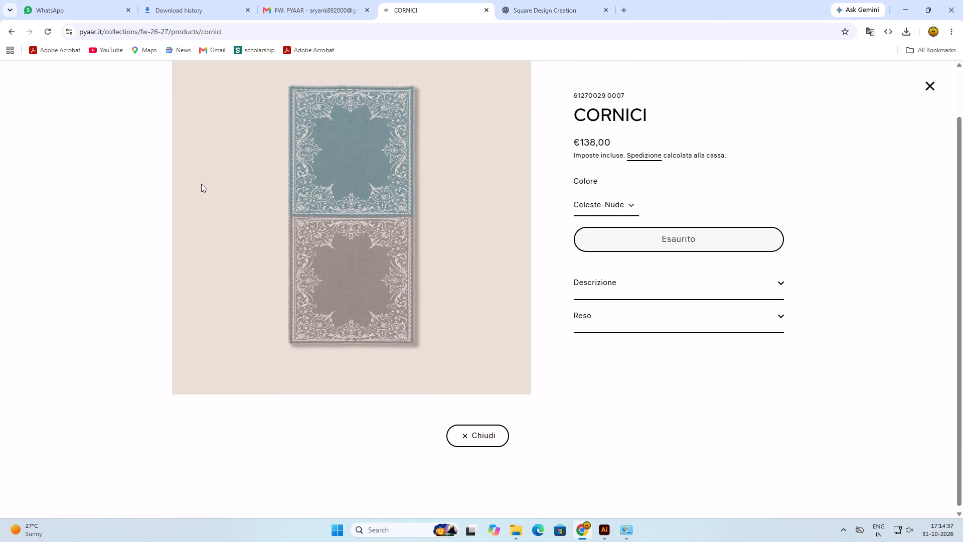
pyautogui.click(9, 27)
pyautogui.scroll(-1, 317, 238)
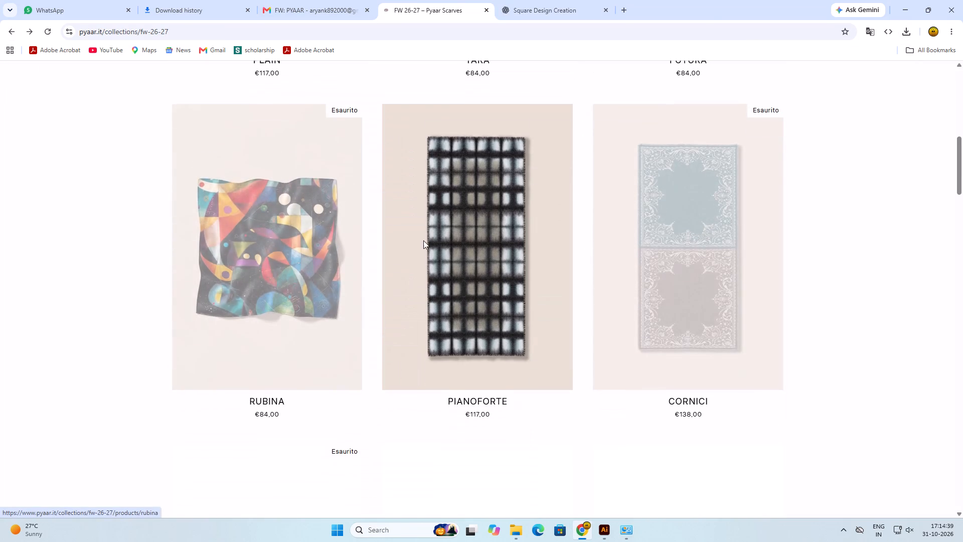
pyautogui.scroll(-6, 682, 228)
pyautogui.scroll(-6, 694, 277)
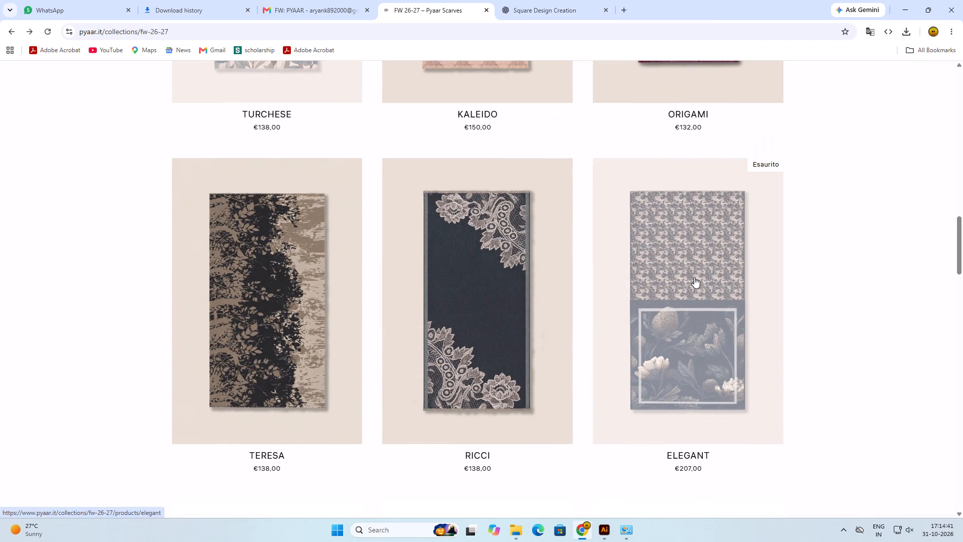
pyautogui.scroll(-6, 694, 277)
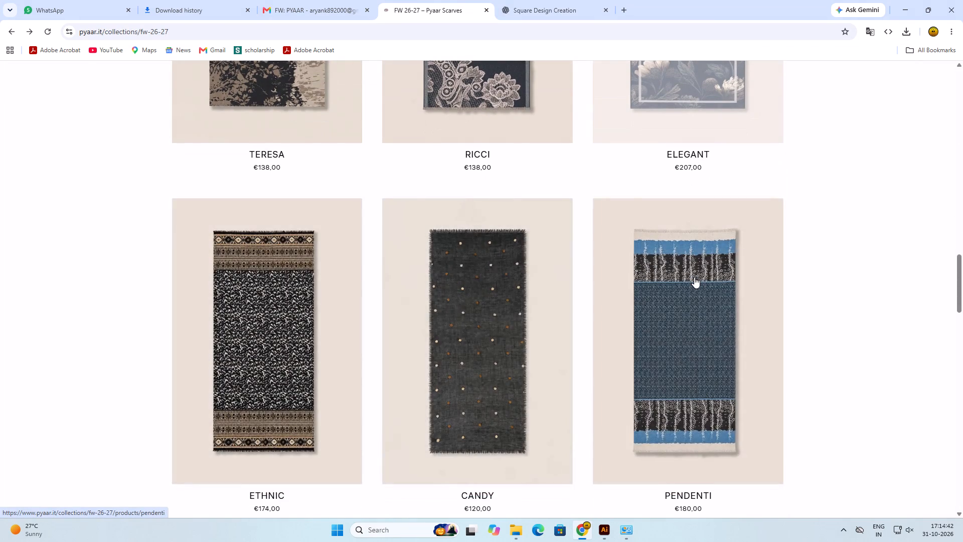
pyautogui.scroll(5, 694, 277)
pyautogui.click(644, 281)
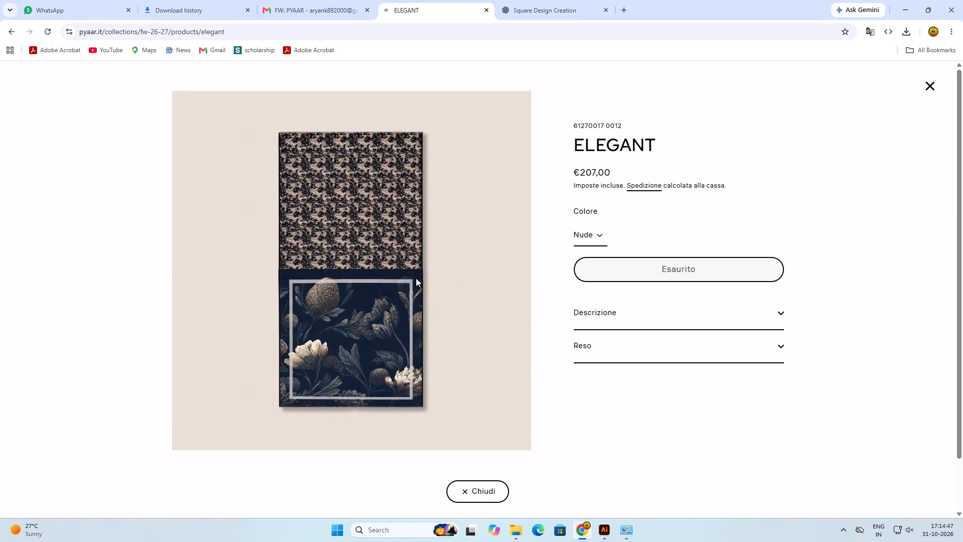
pyautogui.scroll(1, 416, 278)
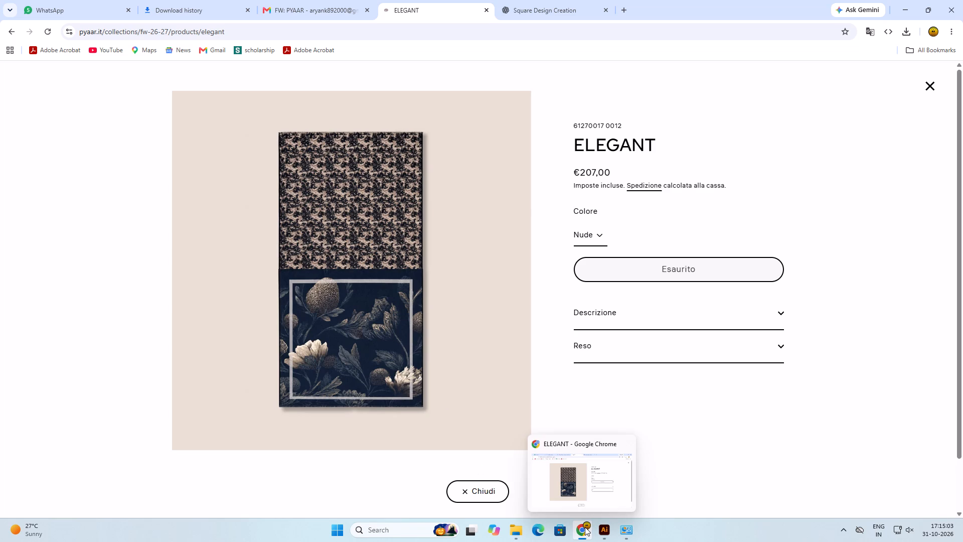
pyautogui.click(721, 478)
# Switch to Illustrator and close the new 21 document.
pyautogui.click(607, 540)
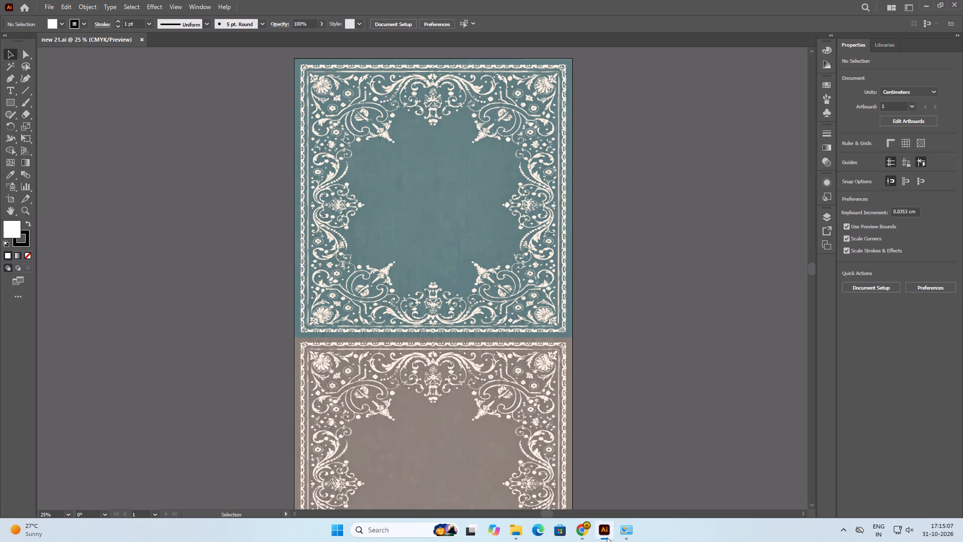
pyautogui.click(142, 39)
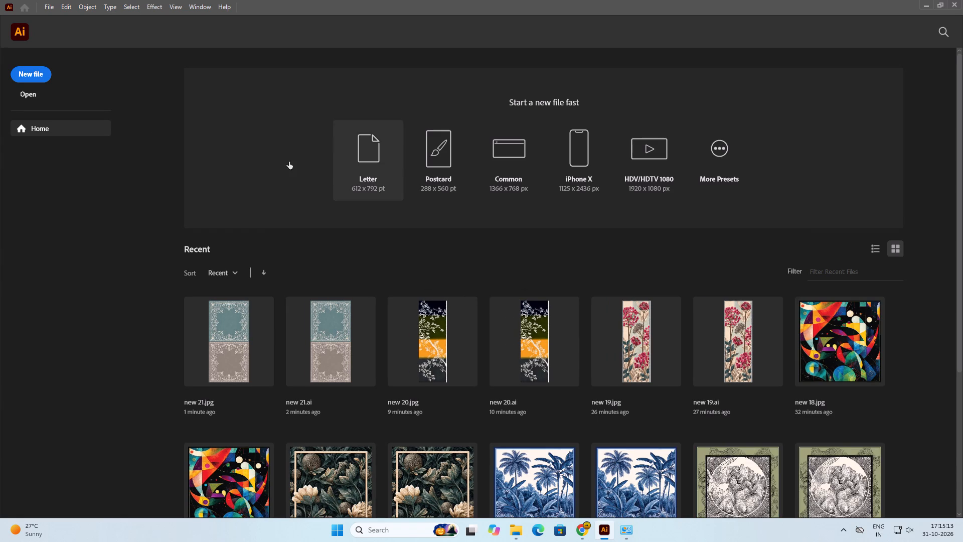
# Create a new 60 x 120 cm portrait document with CMYK colour and 300 ppi raster effects.
pyautogui.click(45, 72)
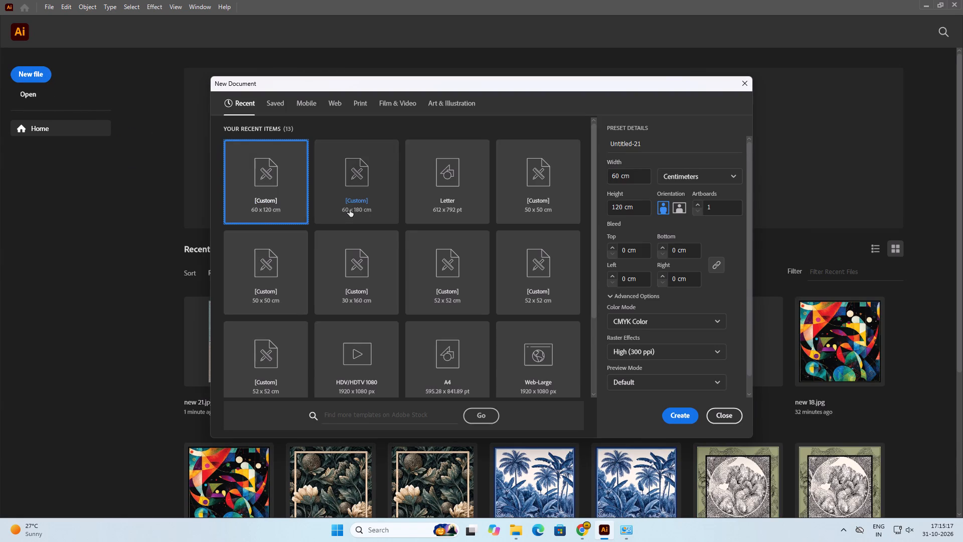
pyautogui.click(679, 415)
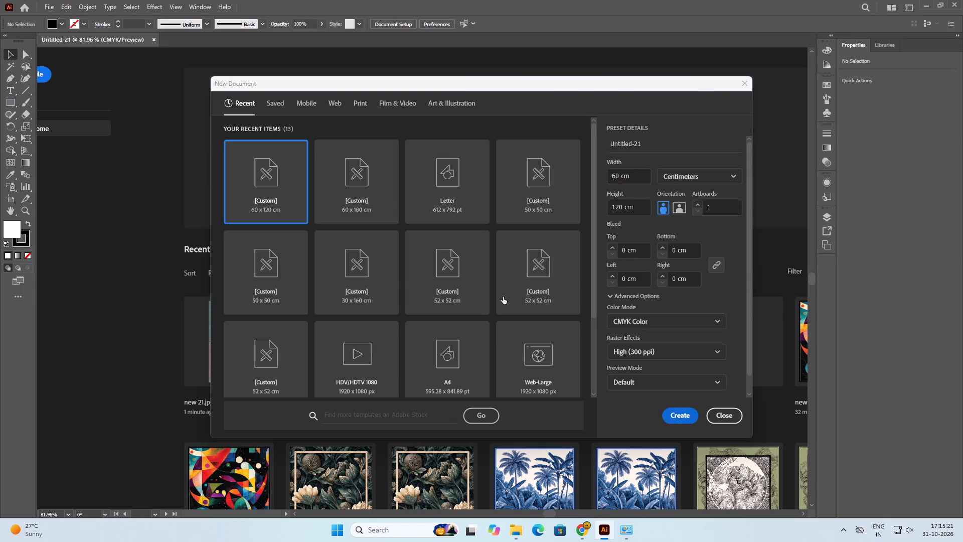
pyautogui.click(460, 286)
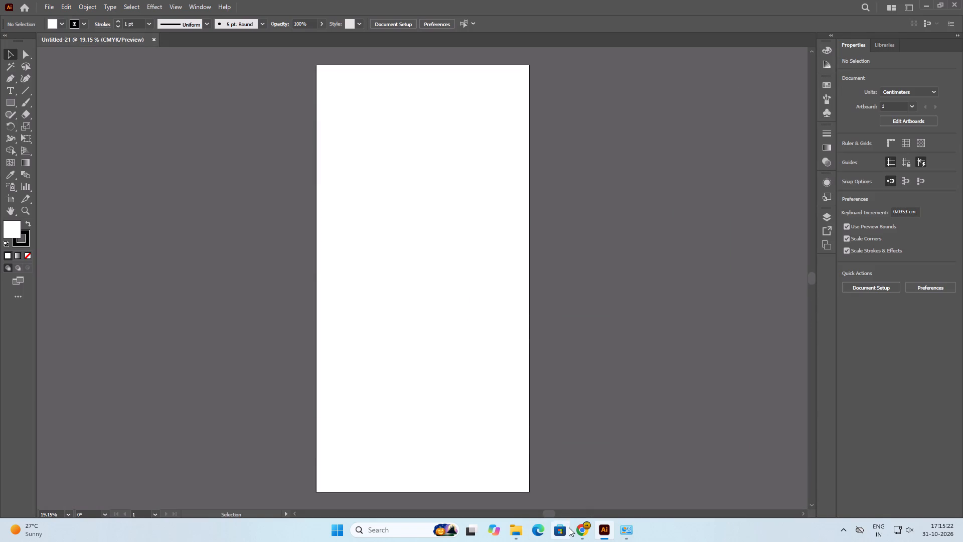
# Switch to Chrome and capture a screen snip of the whole ELEGANT scarf, both the patterned and the floral panel.
pyautogui.click(589, 526)
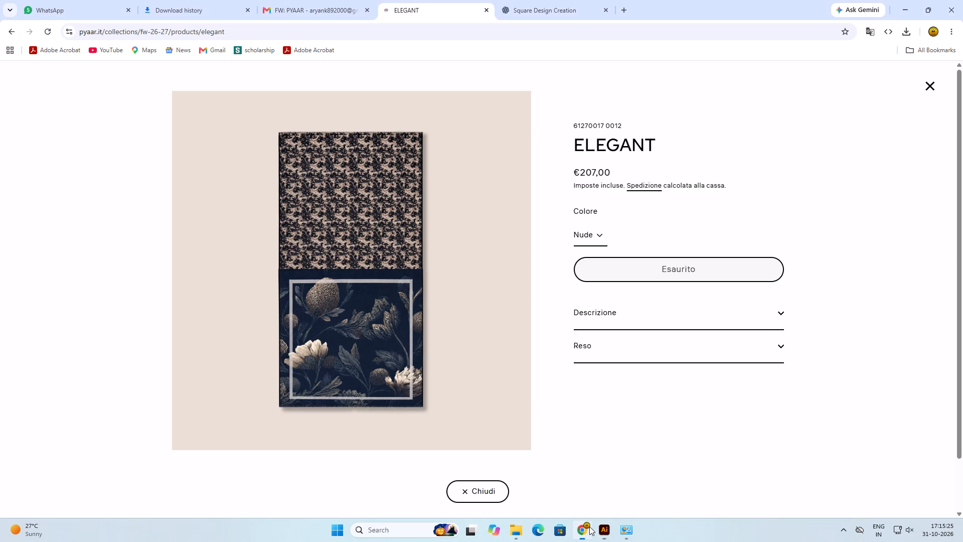
pyautogui.press('shift+super+s')
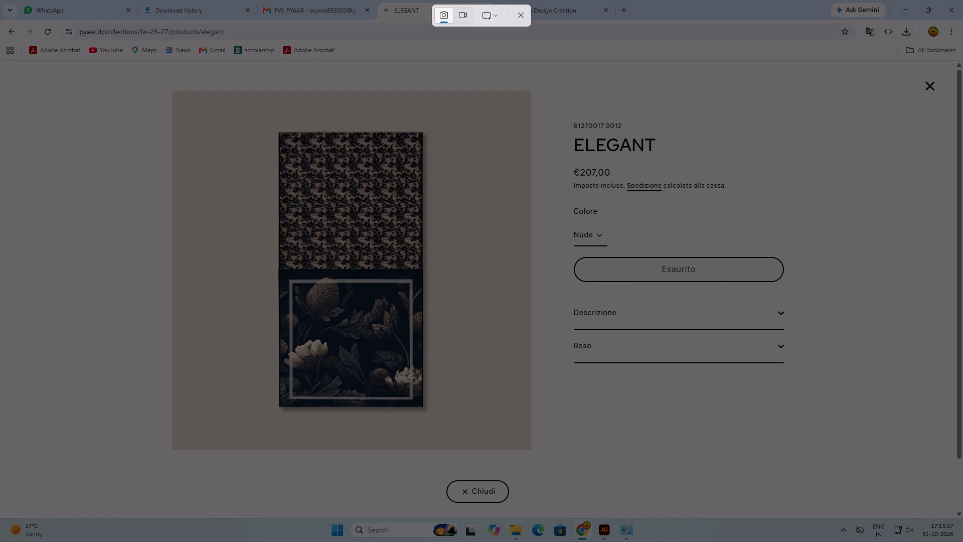
pyautogui.moveTo(277, 130); pyautogui.dragTo(429, 405)
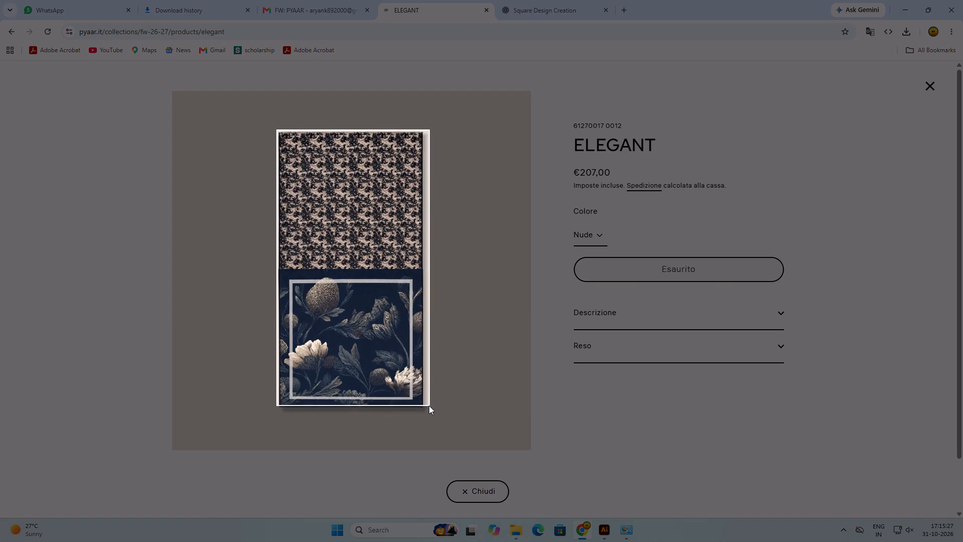
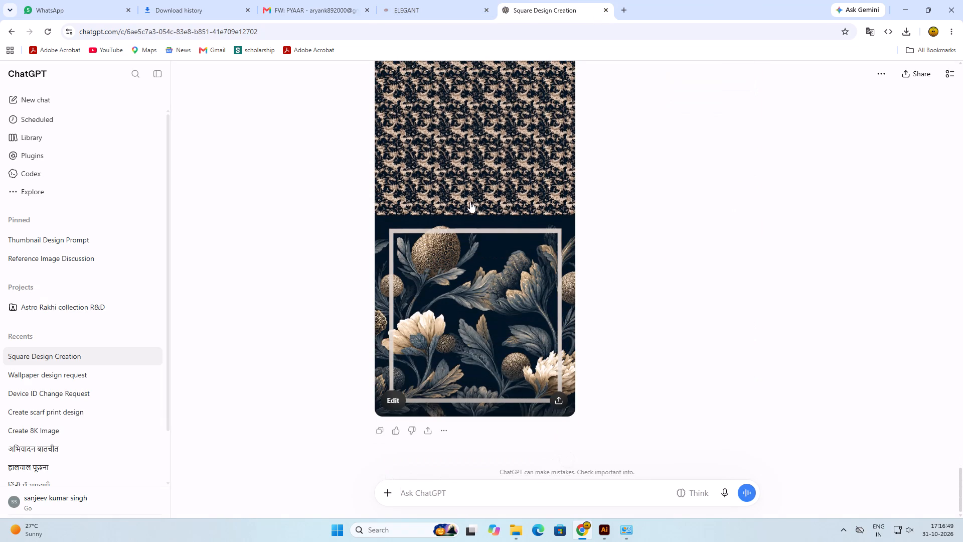
# Open the generated navy damask and floral scarf image in the ChatGPT chat and download it.
pyautogui.scroll(3, 470, 202)
pyautogui.click(470, 202)
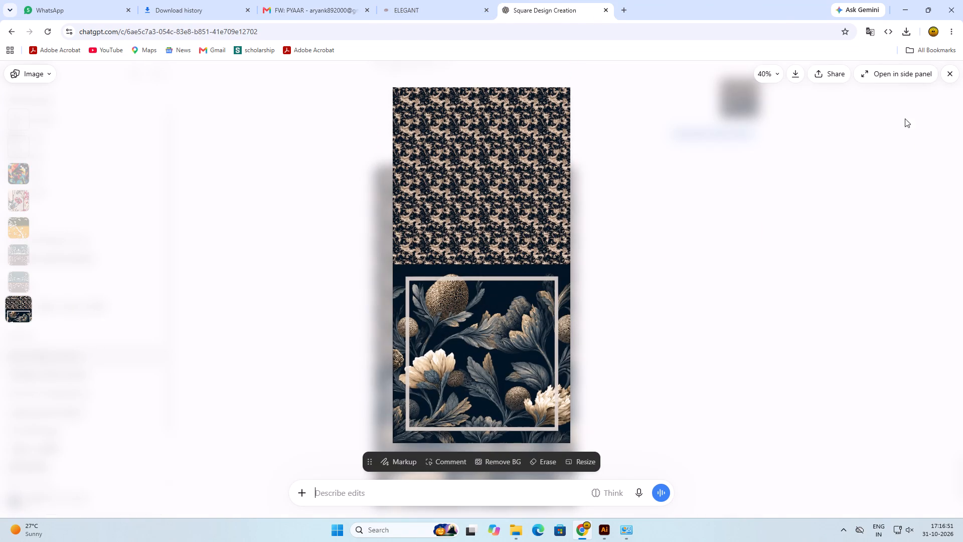
pyautogui.click(796, 76)
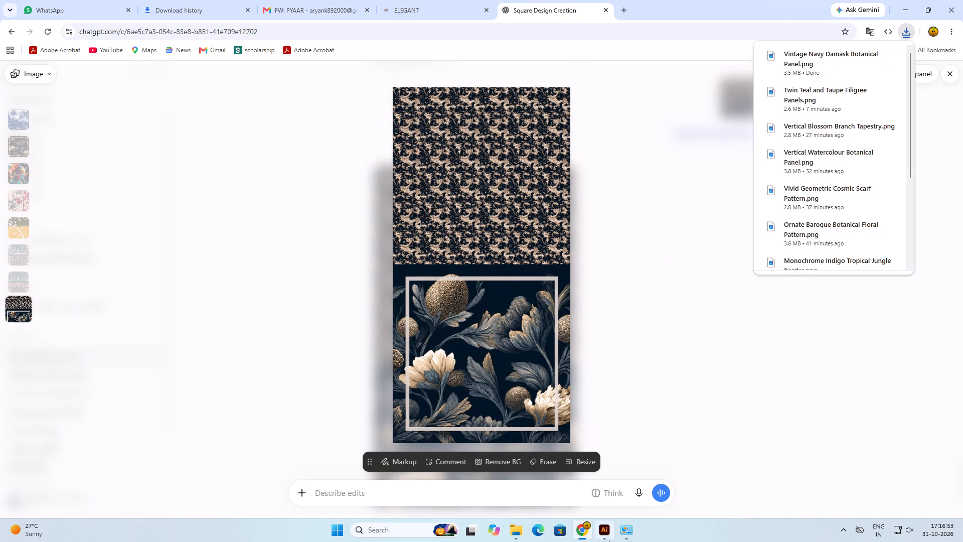
# Switch to Illustrator and place the newly downloaded Vintage Navy Damask Botanical Panel image from Downloads into the blank portrait document.
pyautogui.click(610, 531)
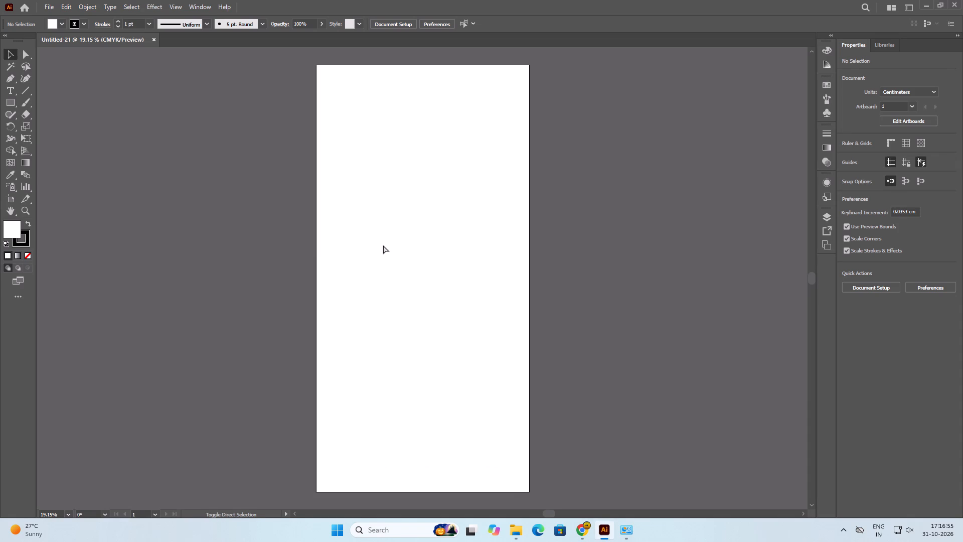
pyautogui.hotkey('ctrl', 'shift', 'p')
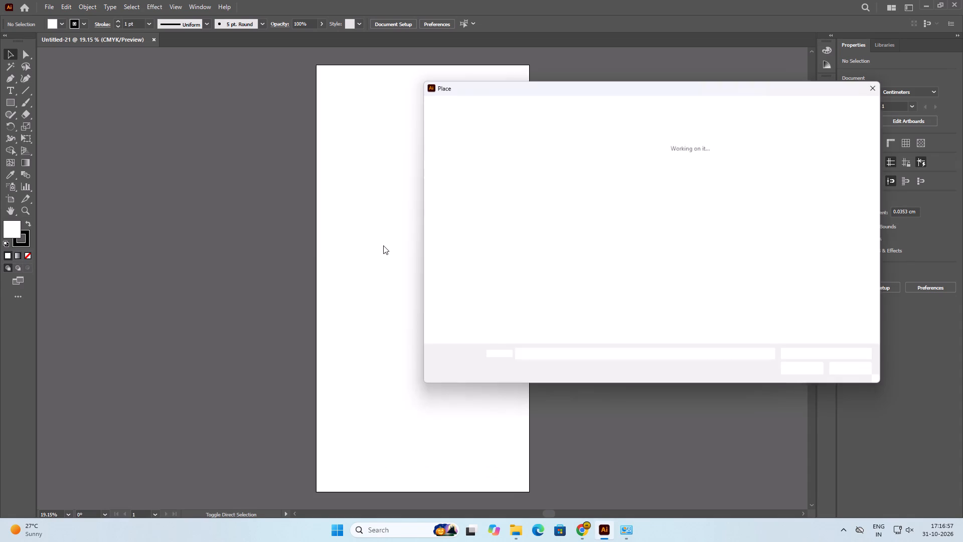
pyautogui.click(457, 230)
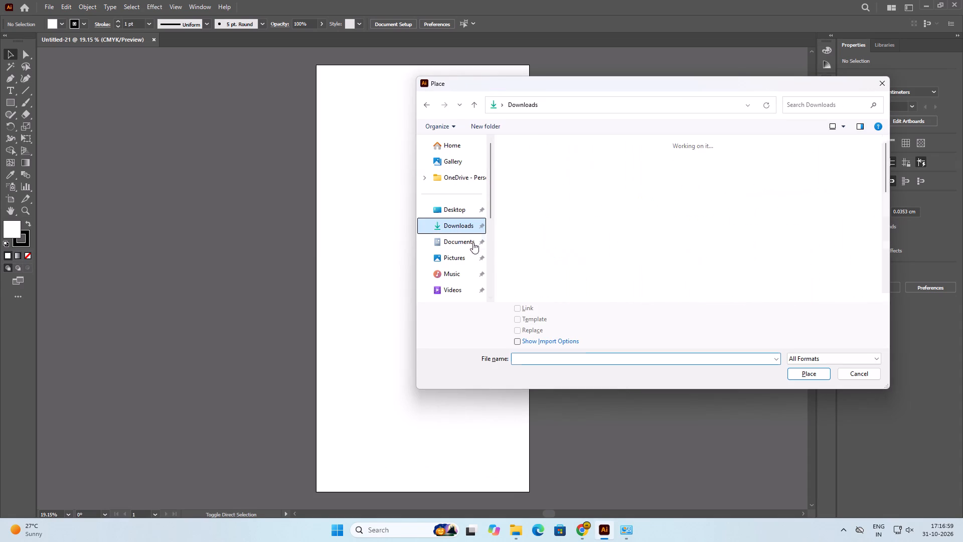
pyautogui.doubleClick(533, 174)
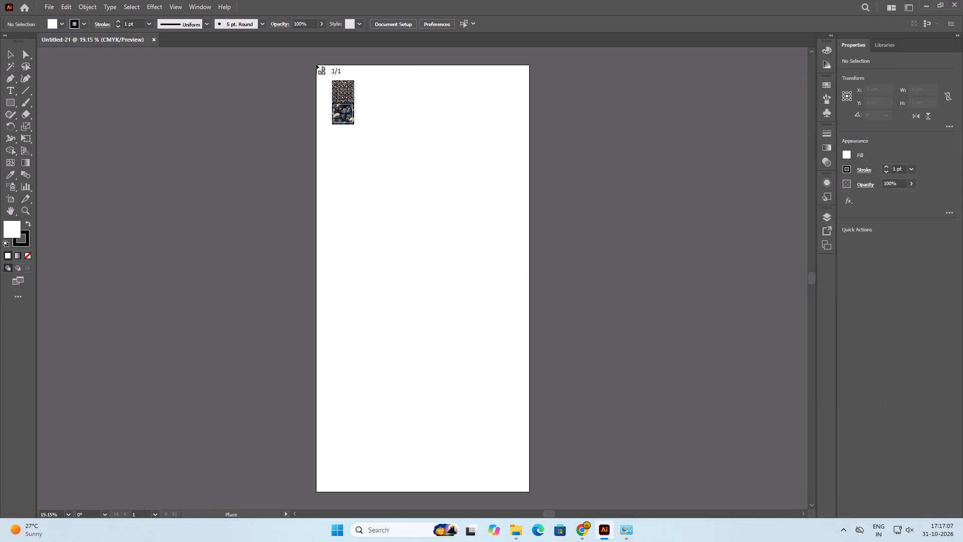
# Place the navy damask and floral scarf image at the artboard's top-left corner and align it to the left and top edges.
pyautogui.click(316, 65)
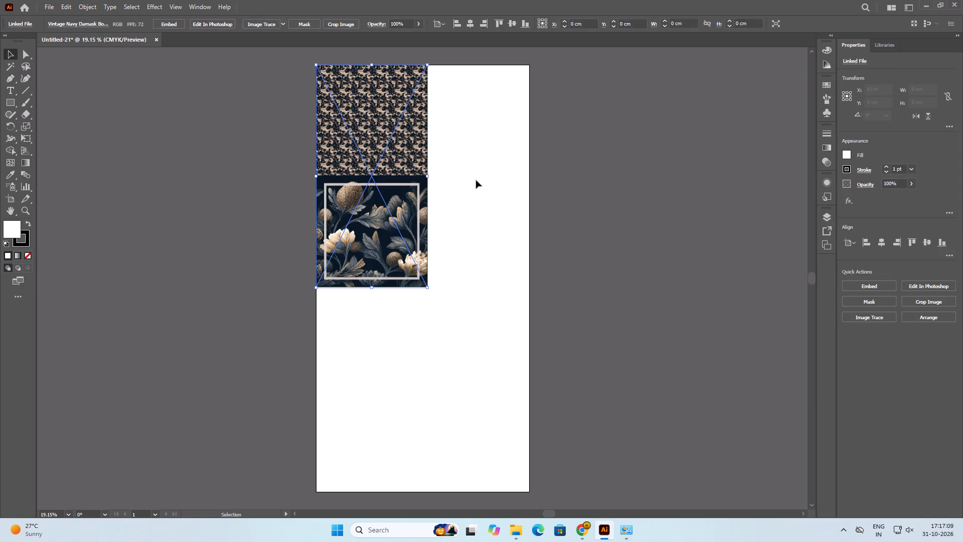
pyautogui.click(460, 24)
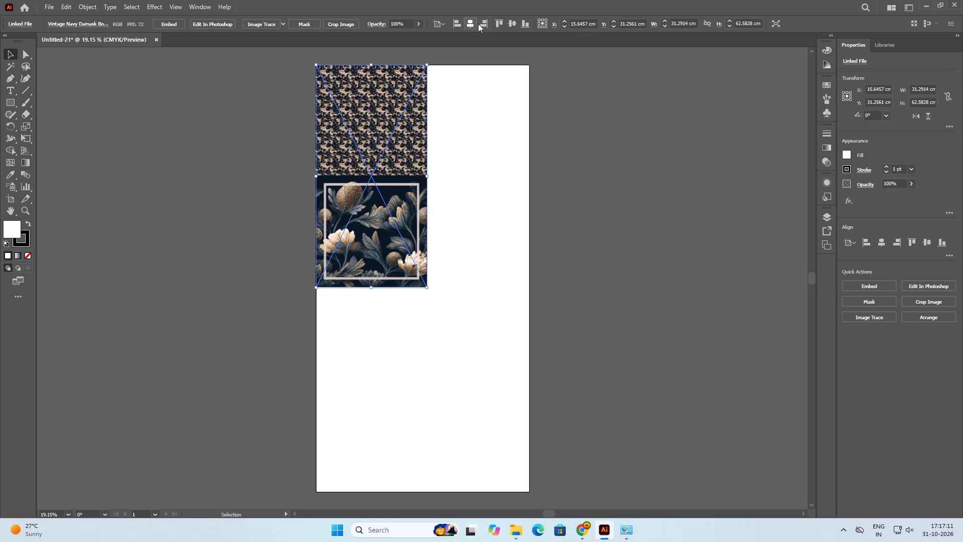
pyautogui.click(502, 23)
pyautogui.click(584, 154)
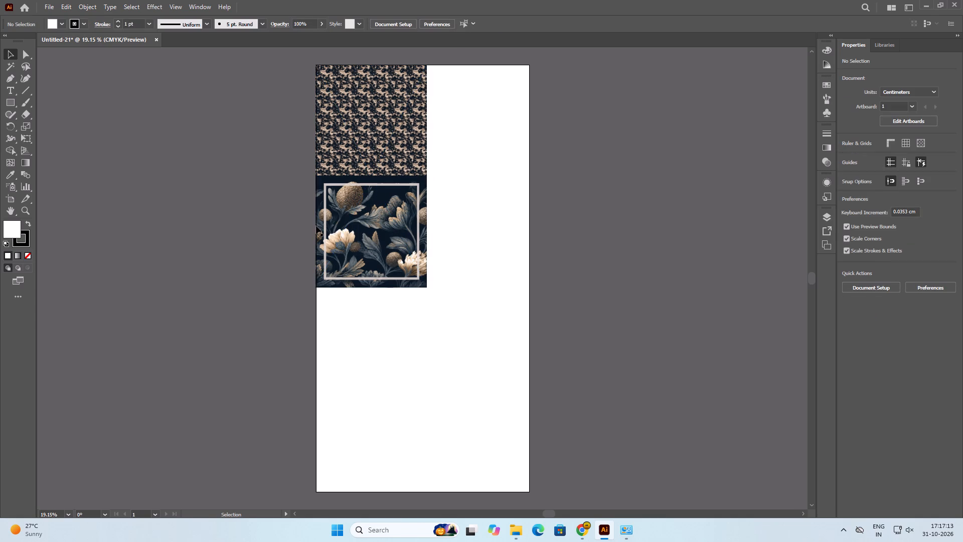
# Scale the placed scarf image proportionally to cover the whole artboard, about 60 x 120 cm, matching its corner to the artboard corner.
pyautogui.click(355, 224)
pyautogui.scroll(-4, 355, 224)
pyautogui.keyDown('shift'); pyautogui.moveTo(426, 242); pyautogui.dragTo(531, 447); pyautogui.keyUp('shift')
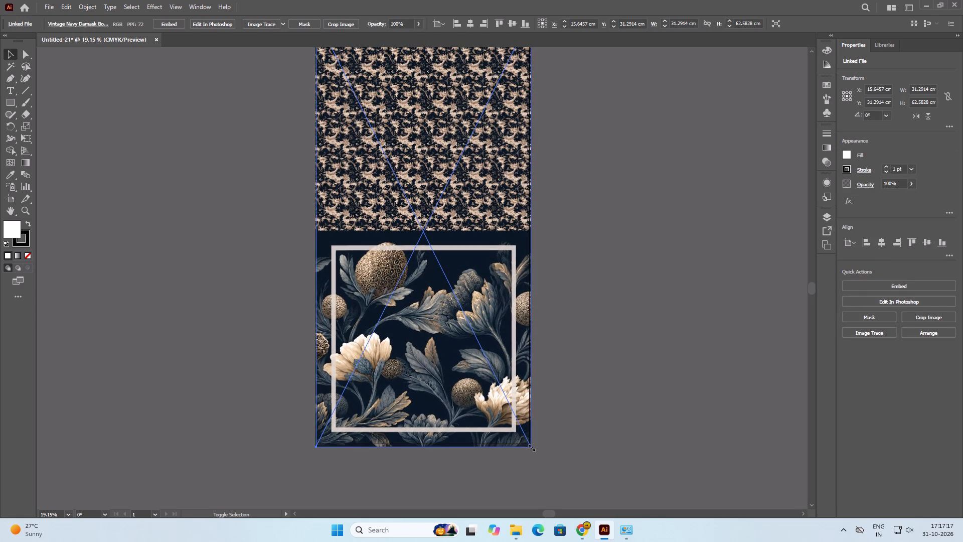
pyautogui.keyDown('shift'); pyautogui.moveTo(531, 447); pyautogui.dragTo(530, 444); pyautogui.keyUp('shift')
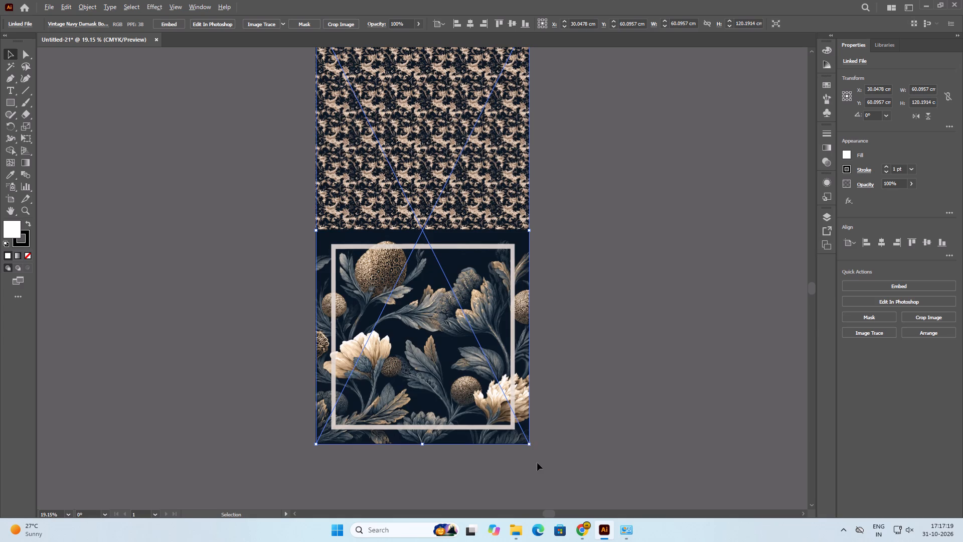
pyautogui.keyDown('alt'); pyautogui.scroll(6, 537, 463); pyautogui.keyUp('alt')
pyautogui.keyDown('alt'); pyautogui.scroll(5, 459, 297); pyautogui.keyUp('alt')
pyautogui.keyDown('alt'); pyautogui.scroll(4, 537, 395); pyautogui.keyUp('alt')
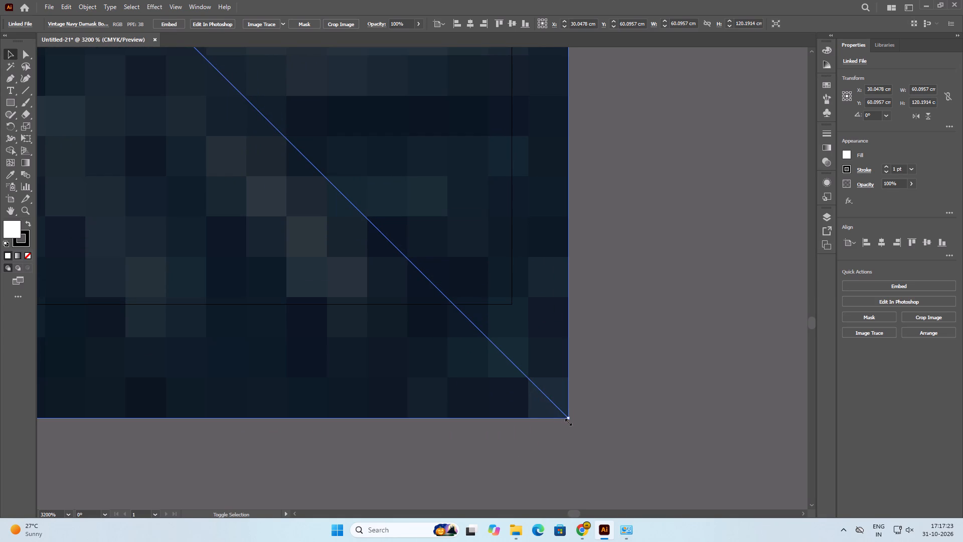
pyautogui.keyDown('shift'); pyautogui.moveTo(567, 420); pyautogui.dragTo(530, 306); pyautogui.keyUp('shift')
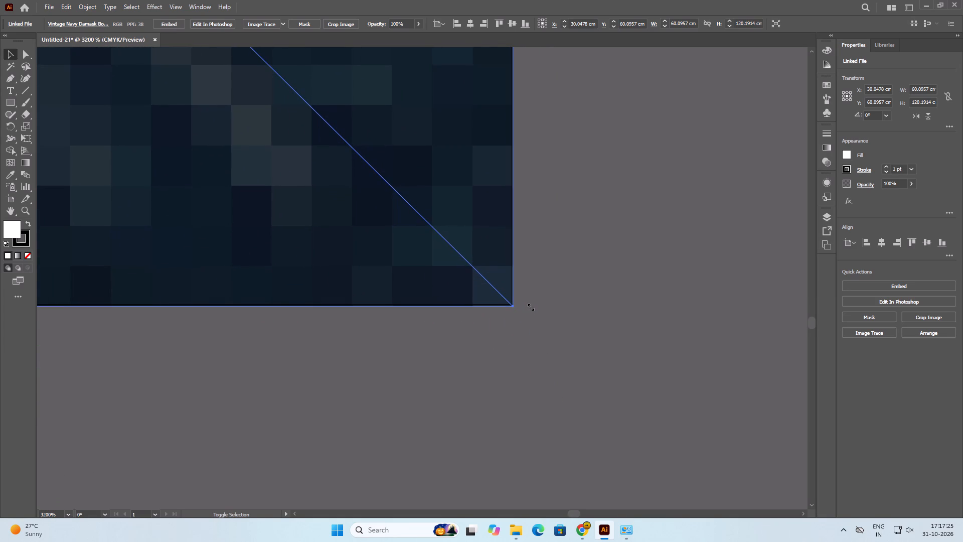
pyautogui.keyDown('shift'); pyautogui.moveTo(530, 306); pyautogui.dragTo(530, 309); pyautogui.keyUp('shift')
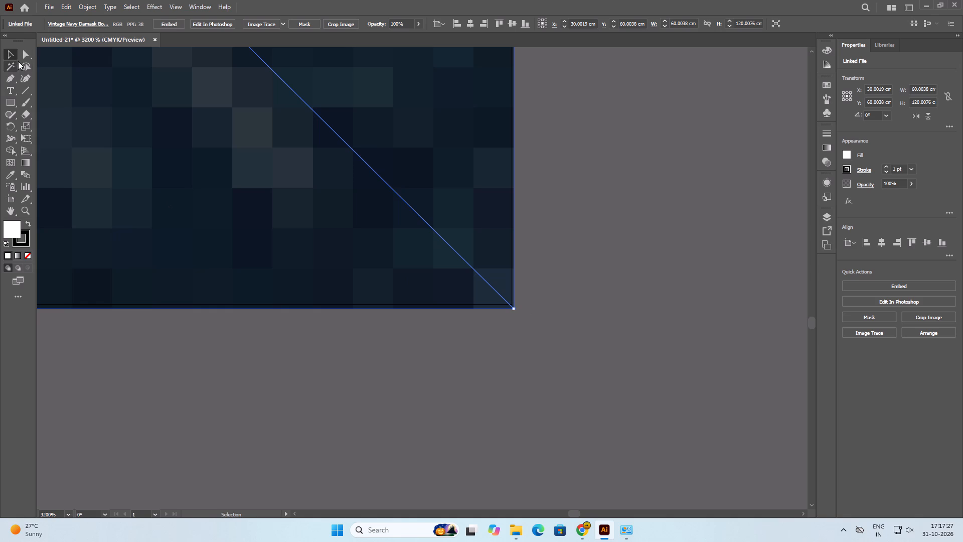
pyautogui.hotkey('ctrl', '0')
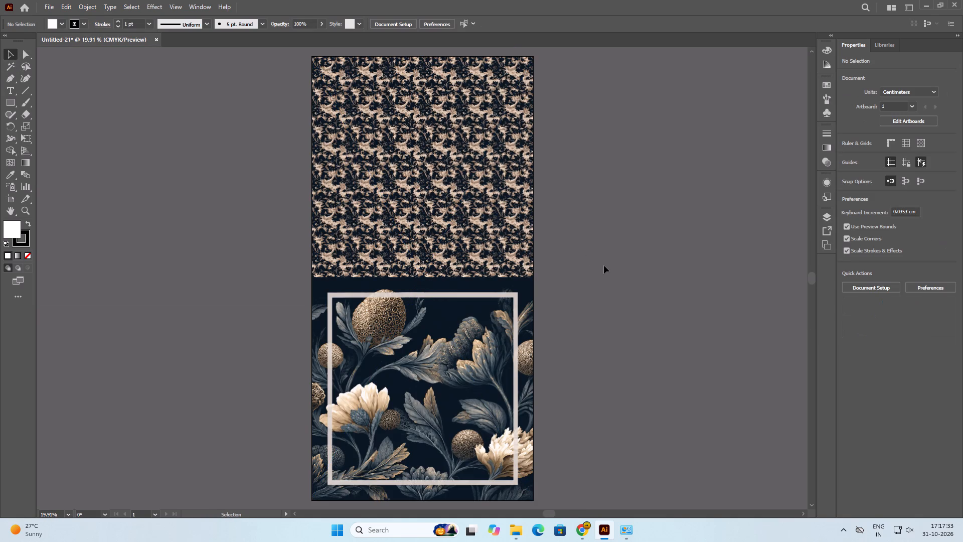
# Centre the scarf image vertically and horizontally on the artboard.
pyautogui.click(458, 389)
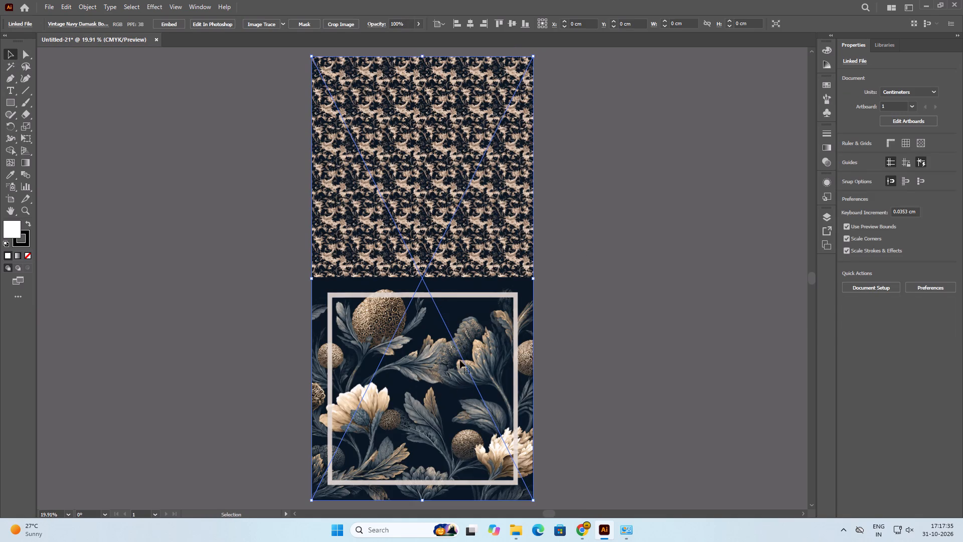
pyautogui.scroll(1, 460, 330)
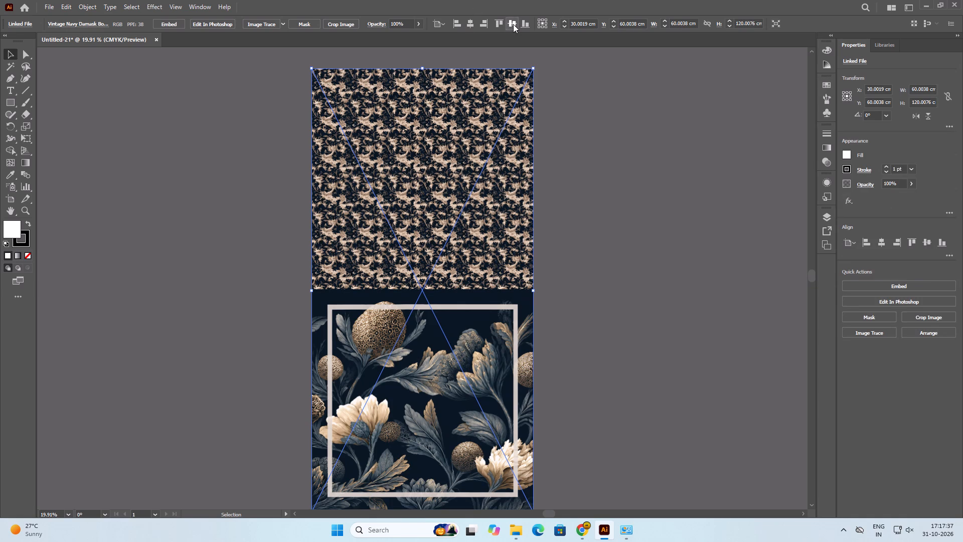
pyautogui.click(513, 24)
pyautogui.click(472, 24)
pyautogui.click(591, 208)
# Image Trace the scarf image with the High Fidelity Photo preset and deselect it.
pyautogui.click(452, 229)
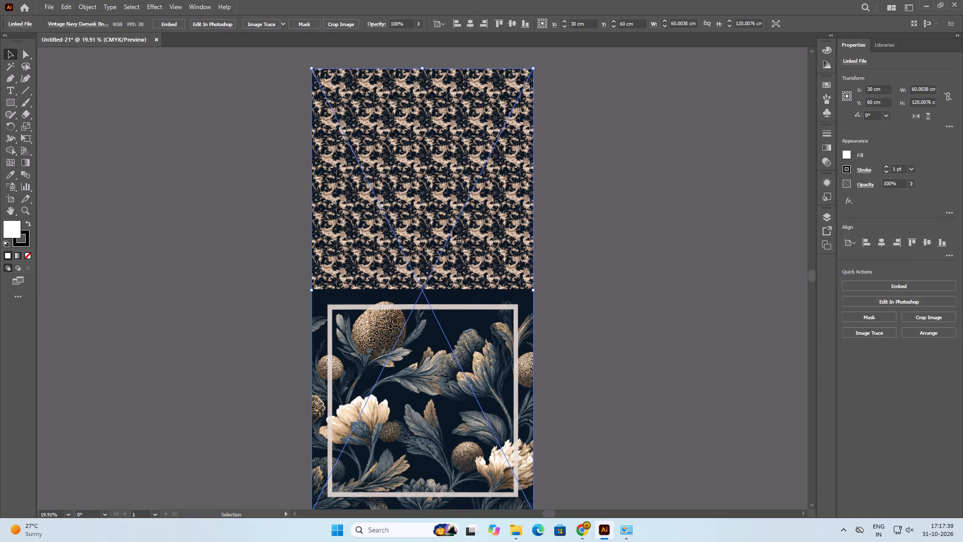
pyautogui.click(285, 25)
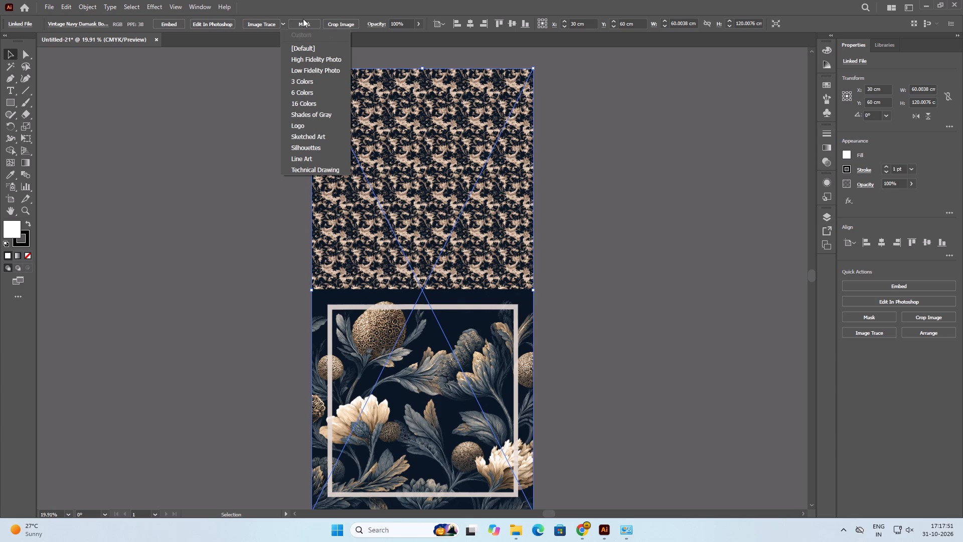
pyautogui.click(320, 63)
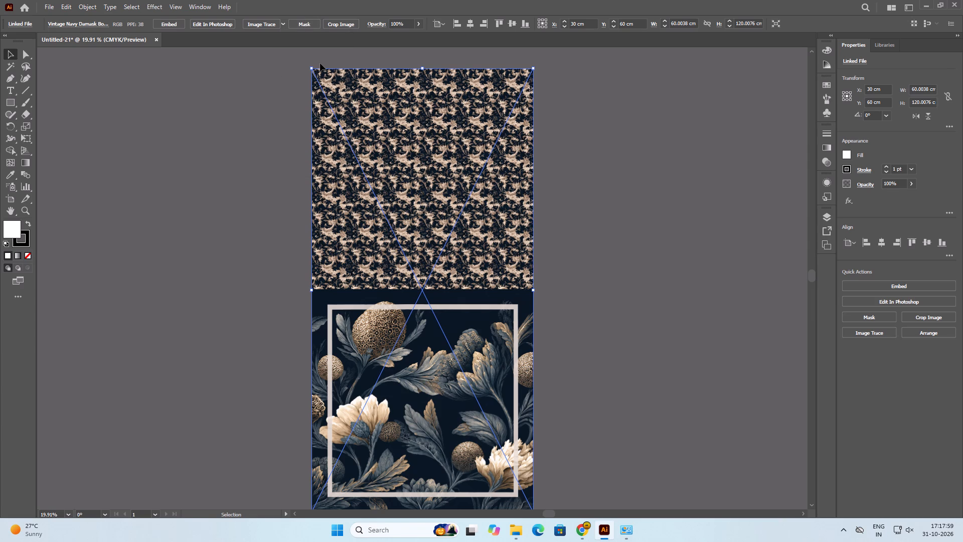
pyautogui.scroll(-4, 424, 257)
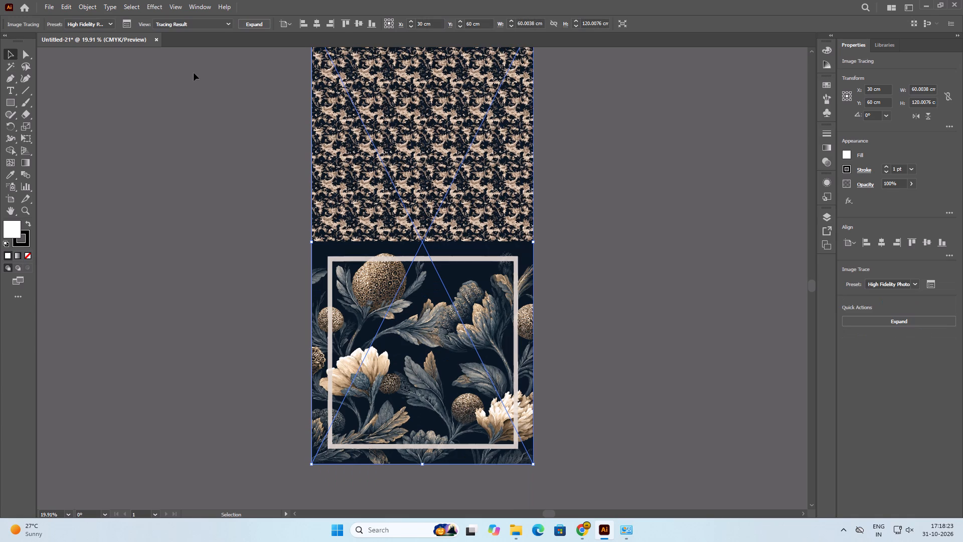
pyautogui.click(660, 261)
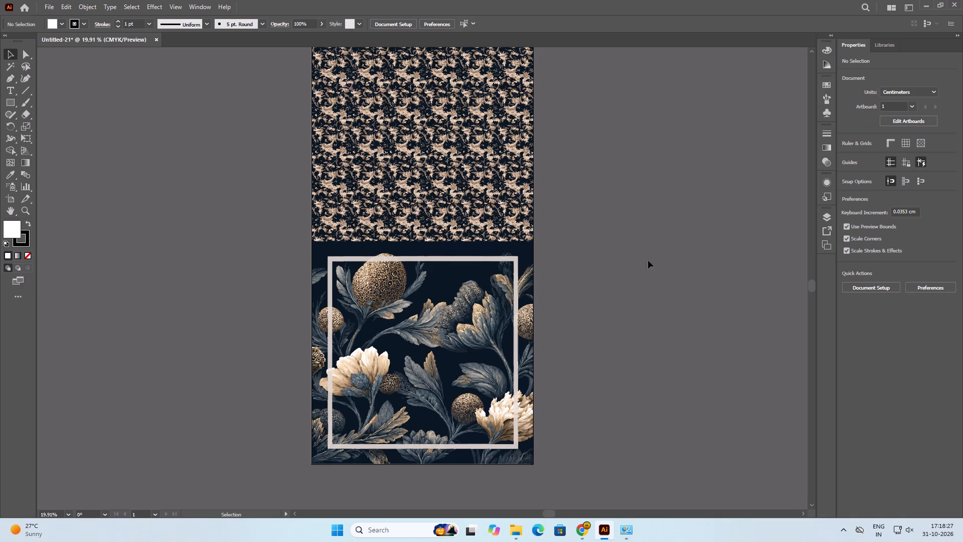
pyautogui.scroll(6, 466, 239)
pyautogui.scroll(-3, 466, 239)
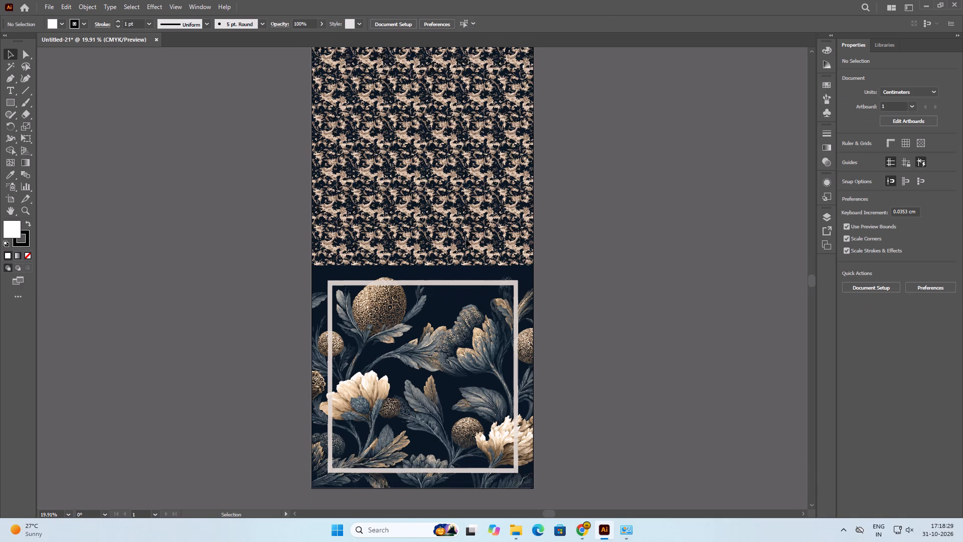
pyautogui.scroll(-2, 466, 239)
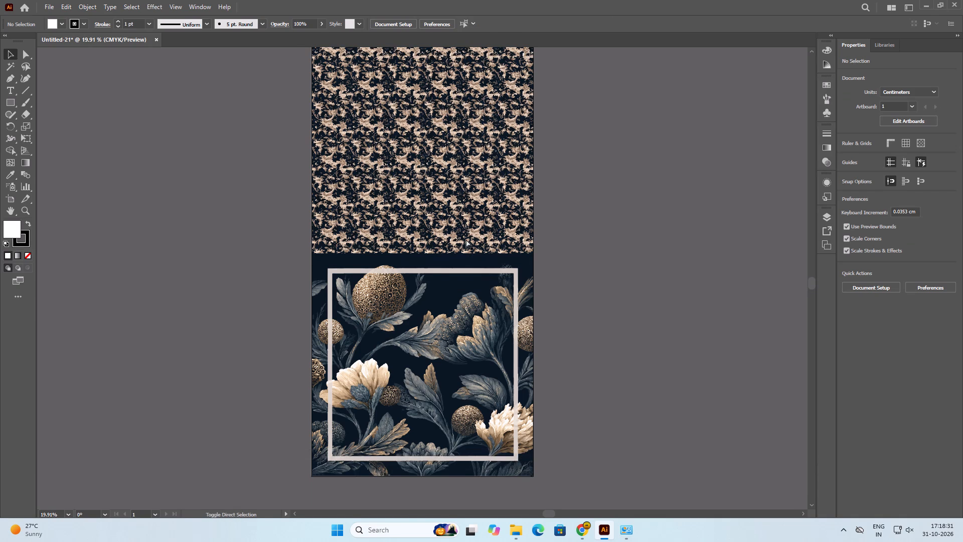
# Save the document as new 22 in the NEW CAD FILE folder in Adobe Illustrator format, accepting the offered Illustrator options.
pyautogui.hotkey('ctrl', 'shift', 's')
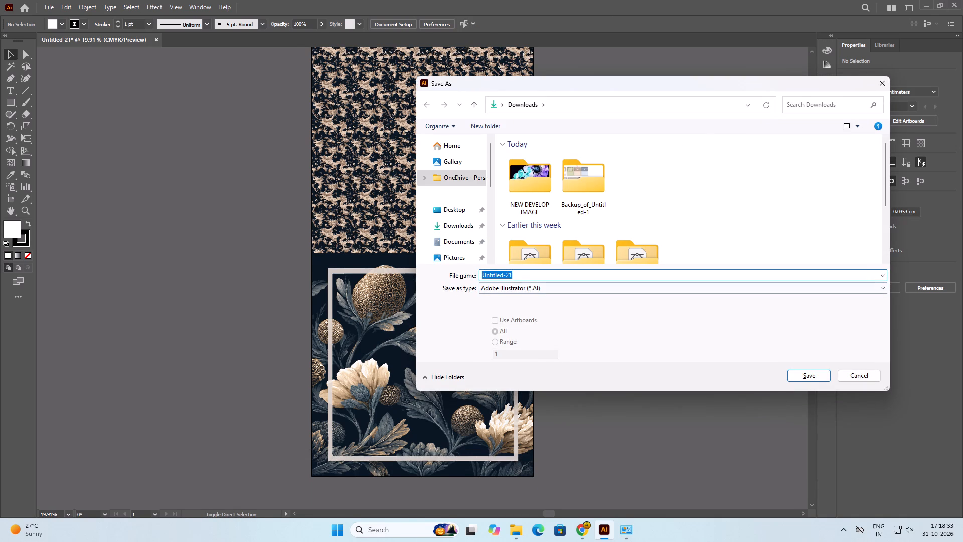
pyautogui.scroll(-5, 441, 222)
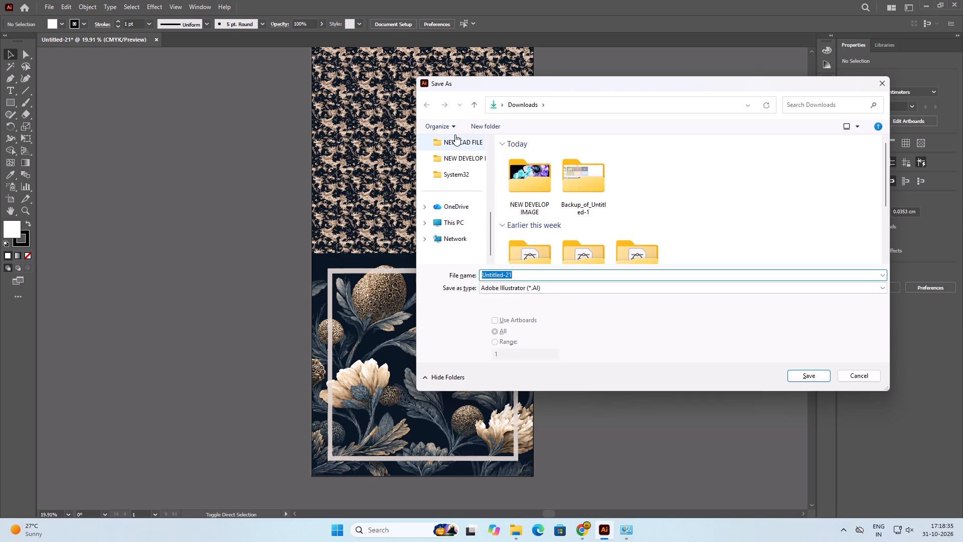
pyautogui.click(453, 145)
pyautogui.scroll(-14, 540, 229)
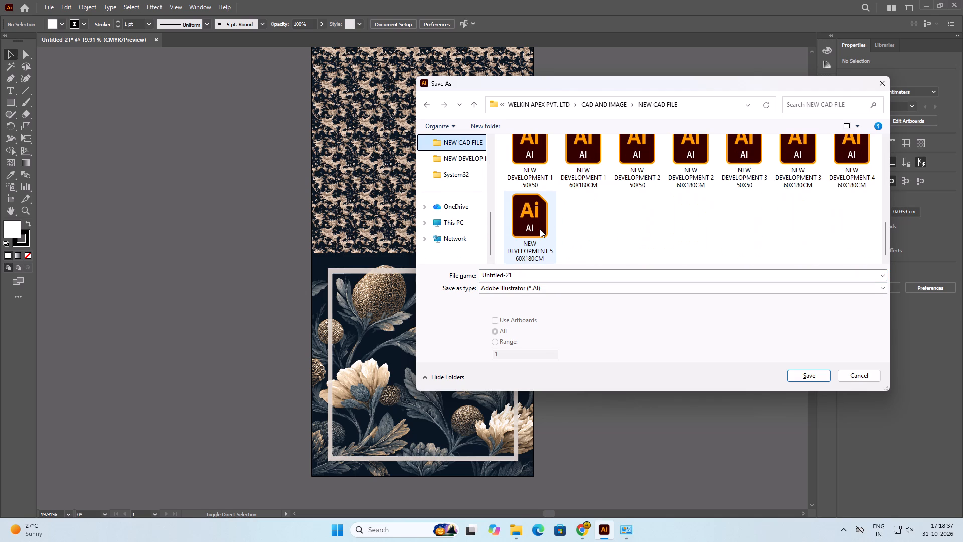
pyautogui.scroll(-1, 540, 229)
pyautogui.scroll(2, 544, 229)
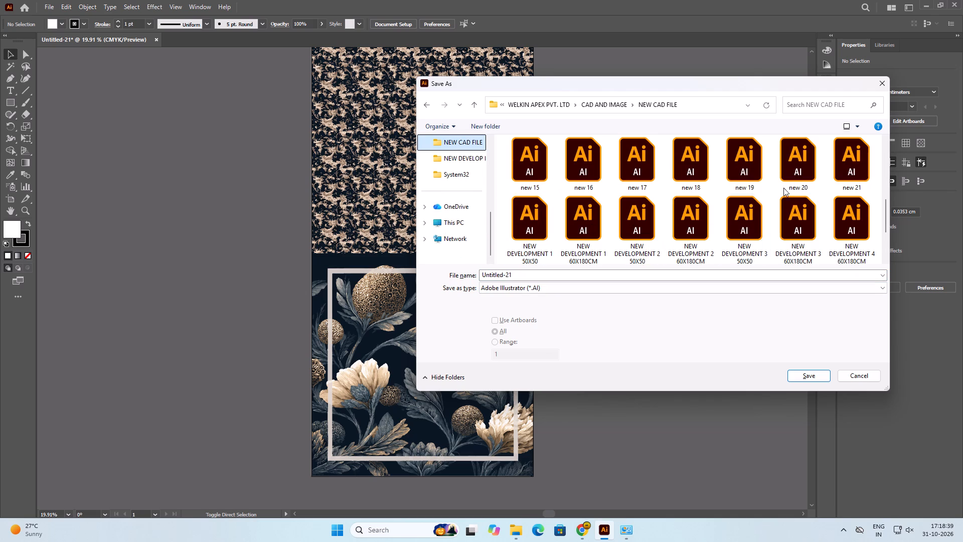
pyautogui.click(856, 172)
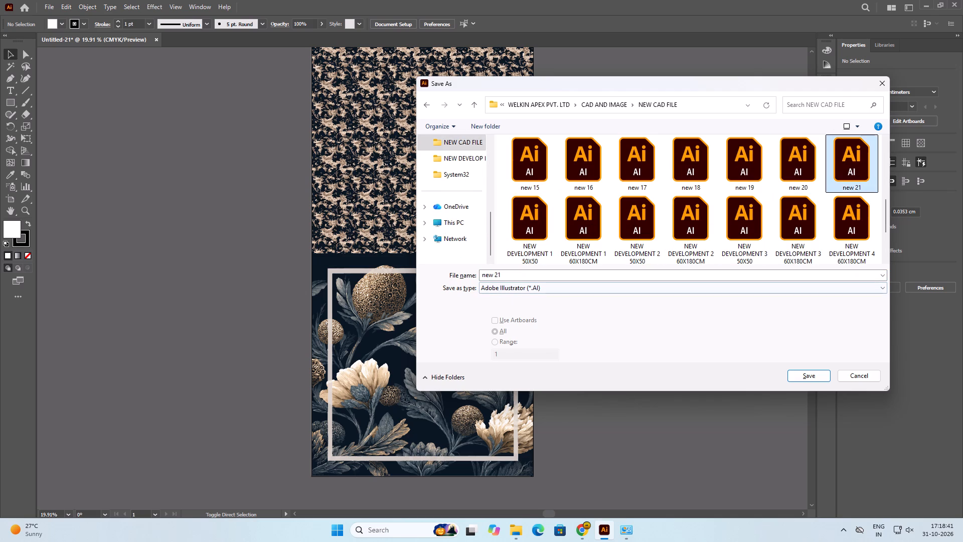
pyautogui.click(513, 275)
pyautogui.click(506, 275)
pyautogui.press('BackSpace')
pyautogui.press('2')
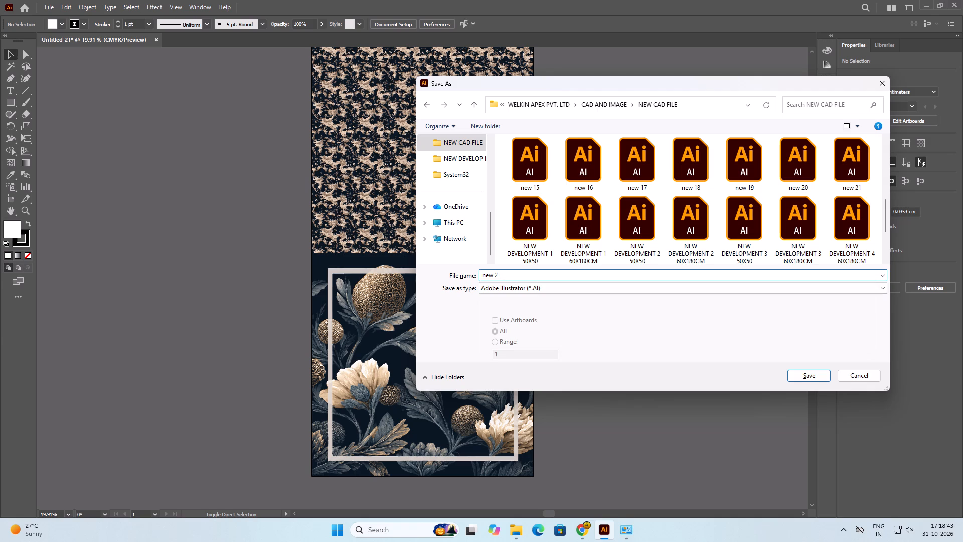
pyautogui.click(796, 379)
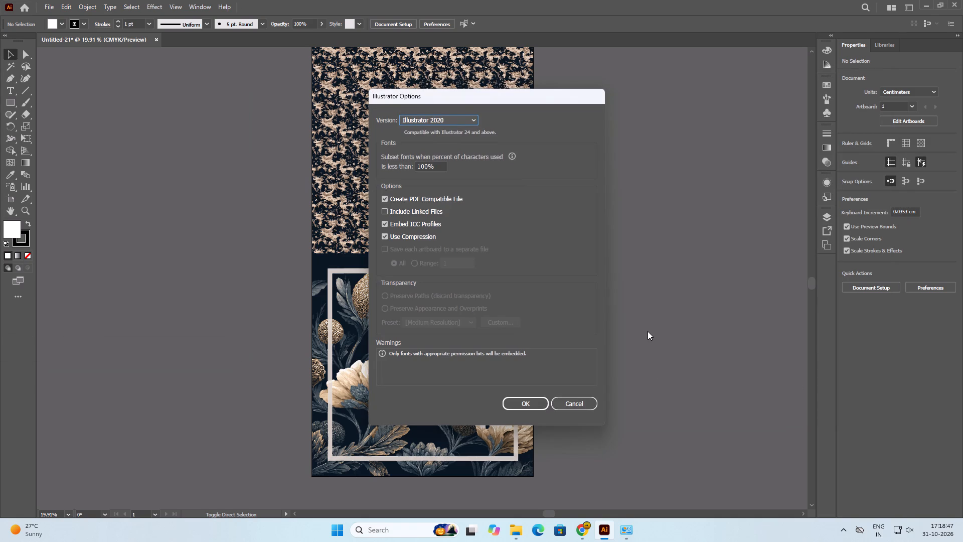
pyautogui.click(520, 404)
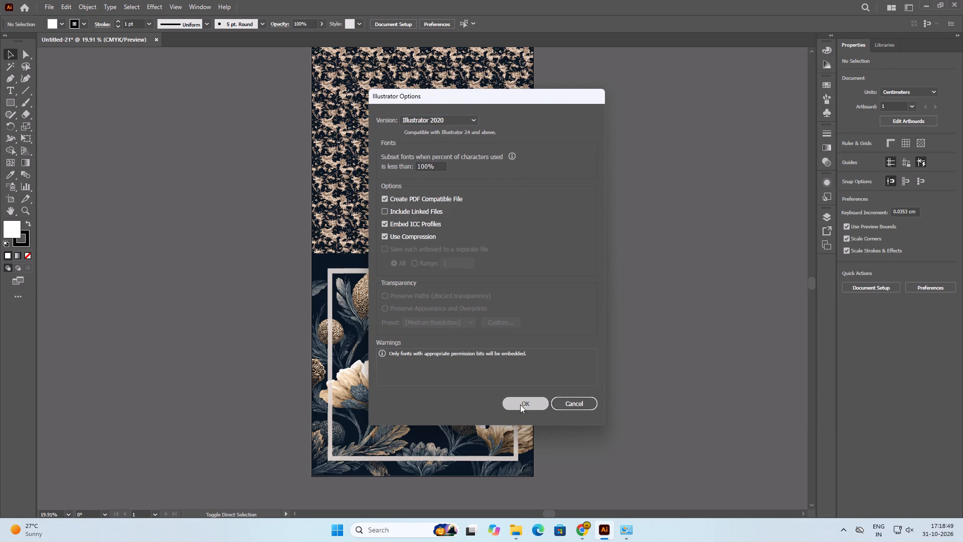
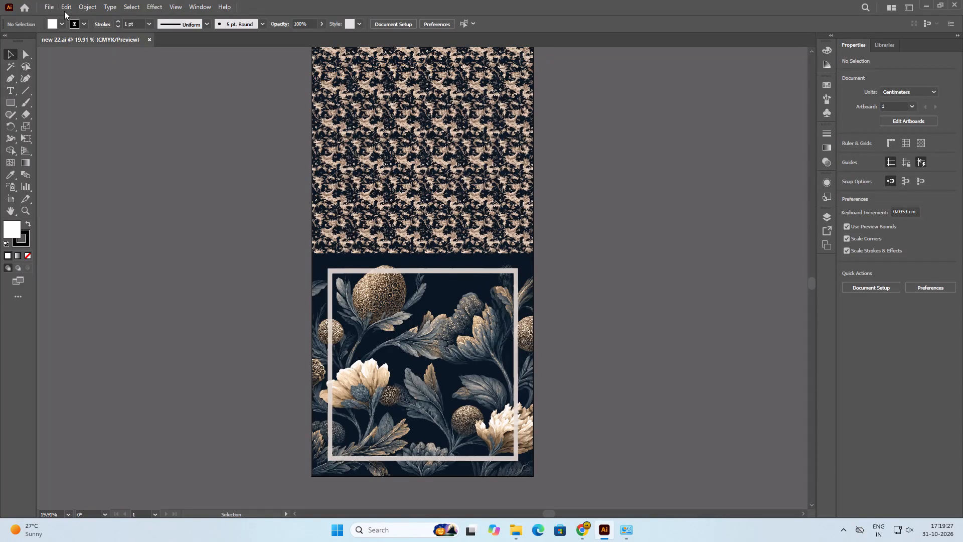
# Export the artwork as JPEG new 22 to the NEW CAD FILE folder, using CMYK, Medium quality 5 and High (300 ppi) resolution.
pyautogui.click(55, 6)
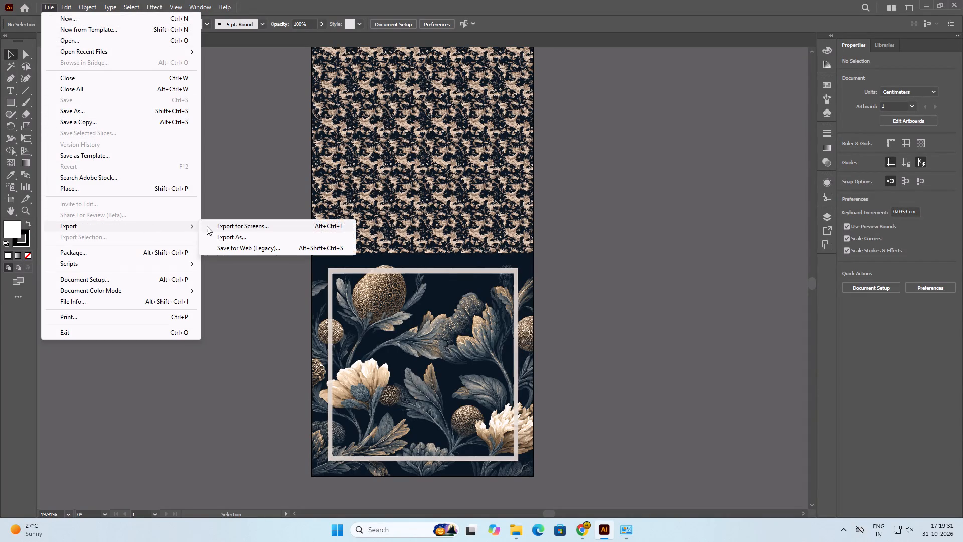
pyautogui.click(236, 238)
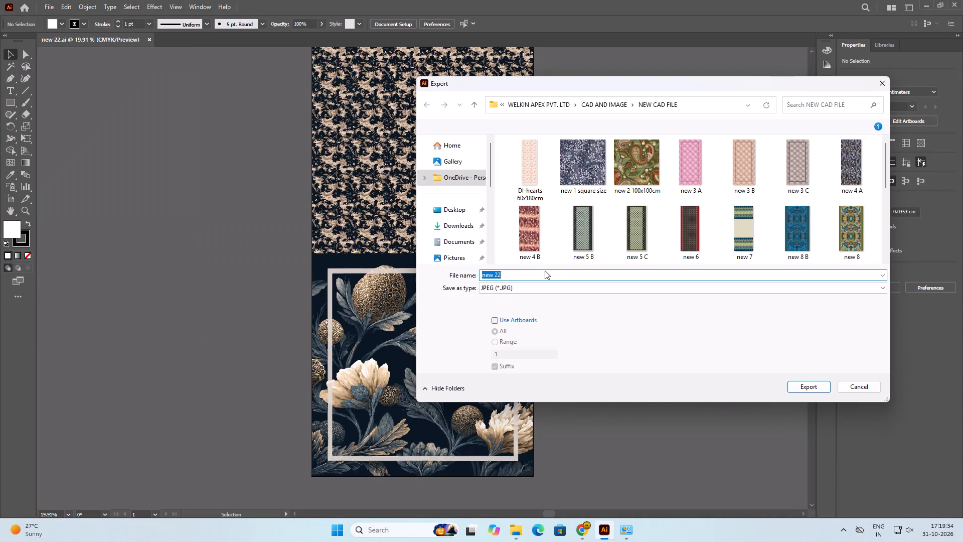
pyautogui.scroll(-7, 658, 227)
pyautogui.scroll(-7, 731, 360)
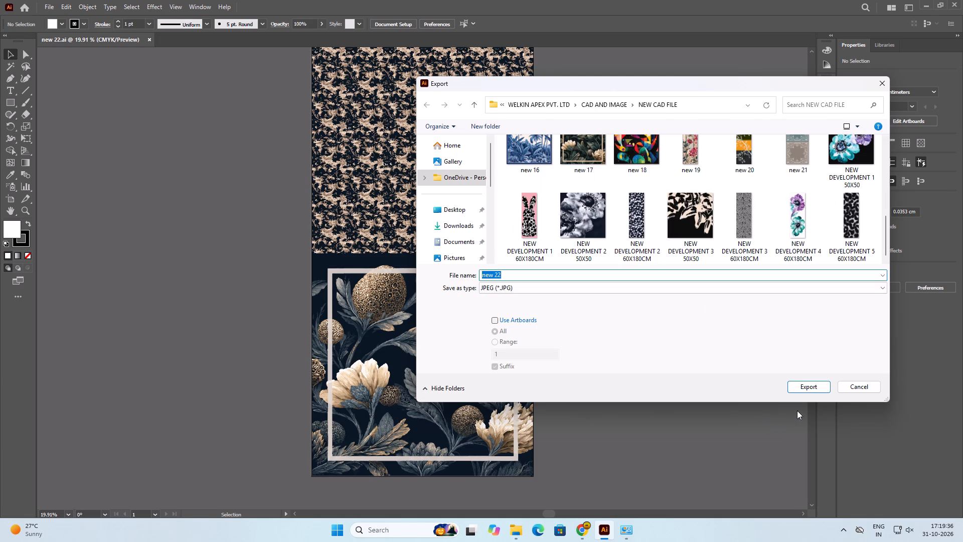
pyautogui.click(806, 388)
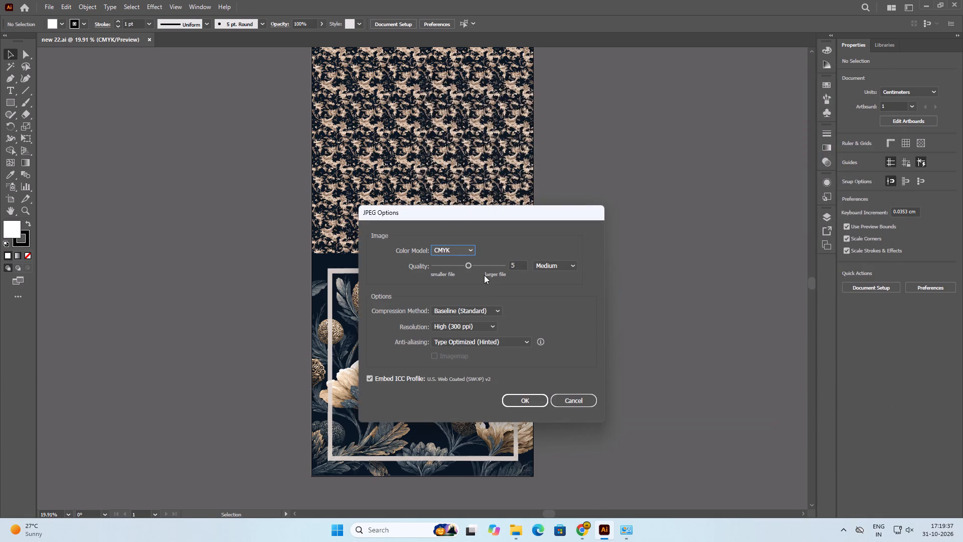
pyautogui.click(528, 402)
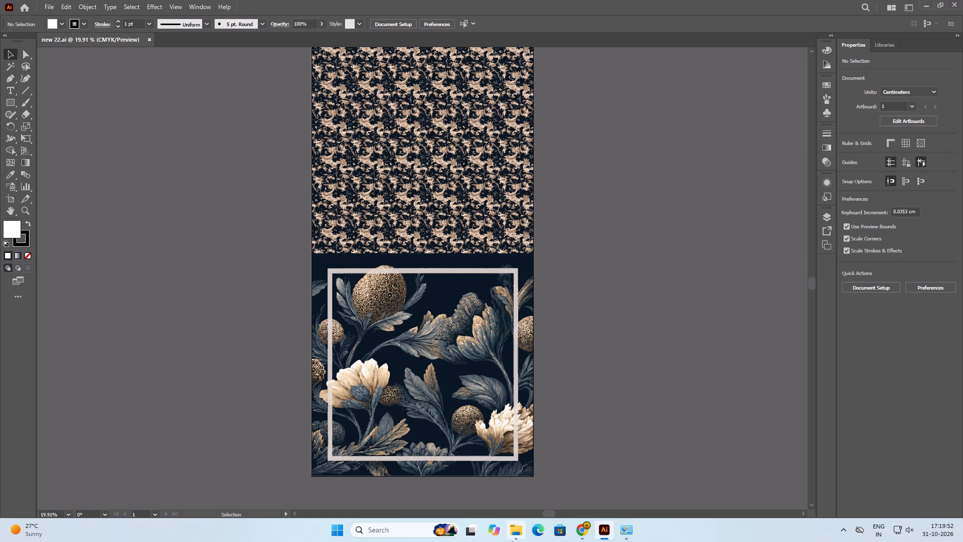
# In File Explorer, delete all NEW DEVELOPMENT PDF files, both 50X50 and 60X180CM, from the NEW CAD FILE folder.
pyautogui.click(510, 498)
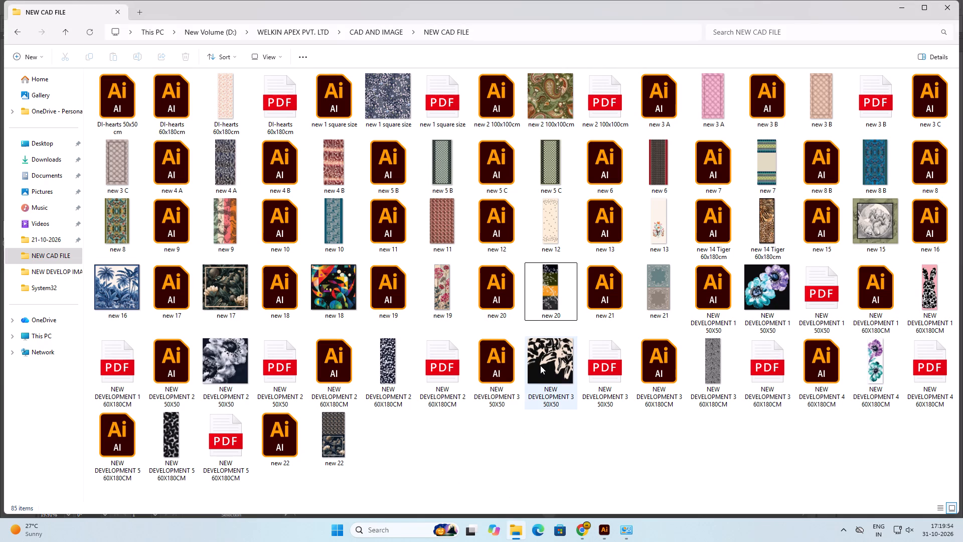
pyautogui.click(536, 470)
pyautogui.click(95, 362)
pyautogui.keyDown('ctrl'); pyautogui.click(268, 361); pyautogui.keyUp('ctrl')
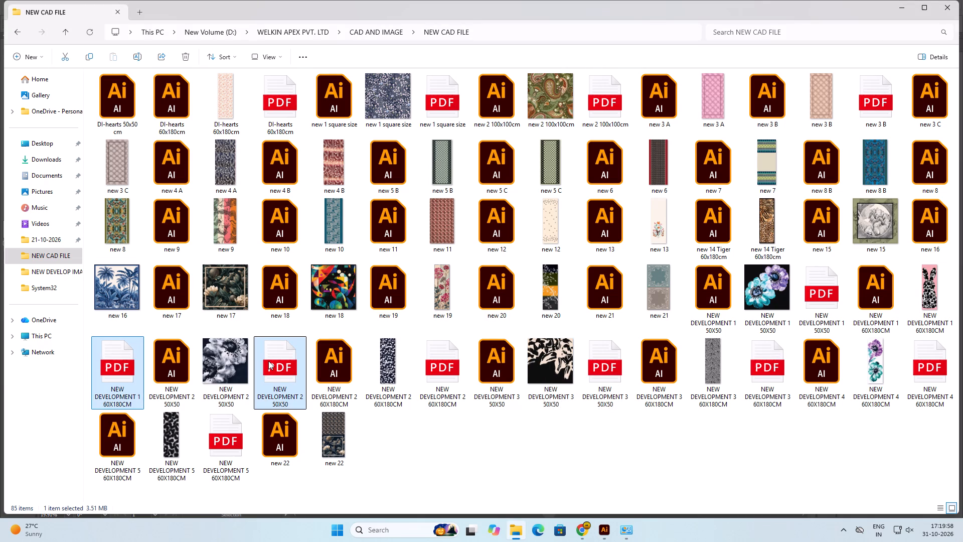
pyautogui.keyDown('ctrl'); pyautogui.click(840, 298); pyautogui.keyUp('ctrl')
pyautogui.keyDown('ctrl'); pyautogui.click(456, 385); pyautogui.keyUp('ctrl')
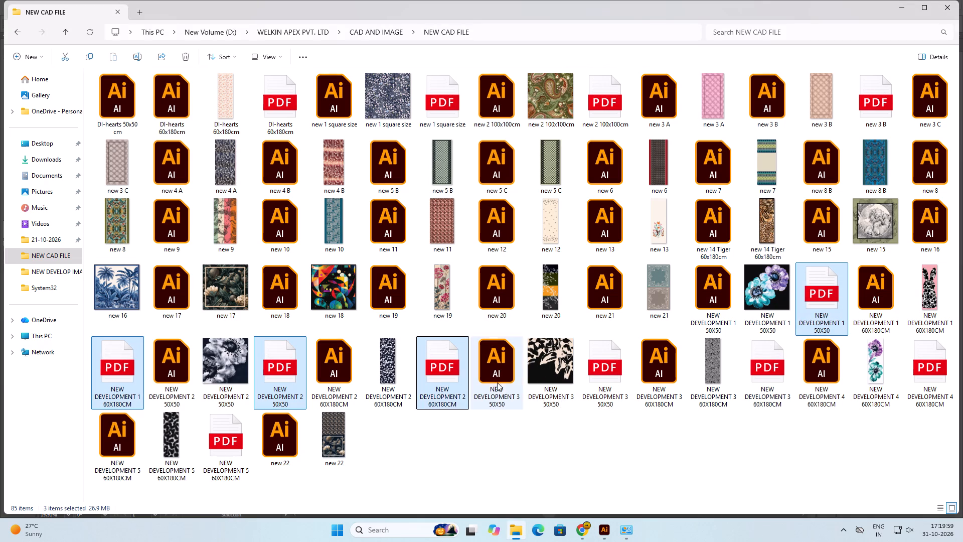
pyautogui.keyDown('ctrl'); pyautogui.click(580, 374); pyautogui.keyUp('ctrl')
pyautogui.keyDown('ctrl'); pyautogui.click(777, 370); pyautogui.keyUp('ctrl')
pyautogui.keyDown('ctrl'); pyautogui.click(913, 366); pyautogui.keyUp('ctrl')
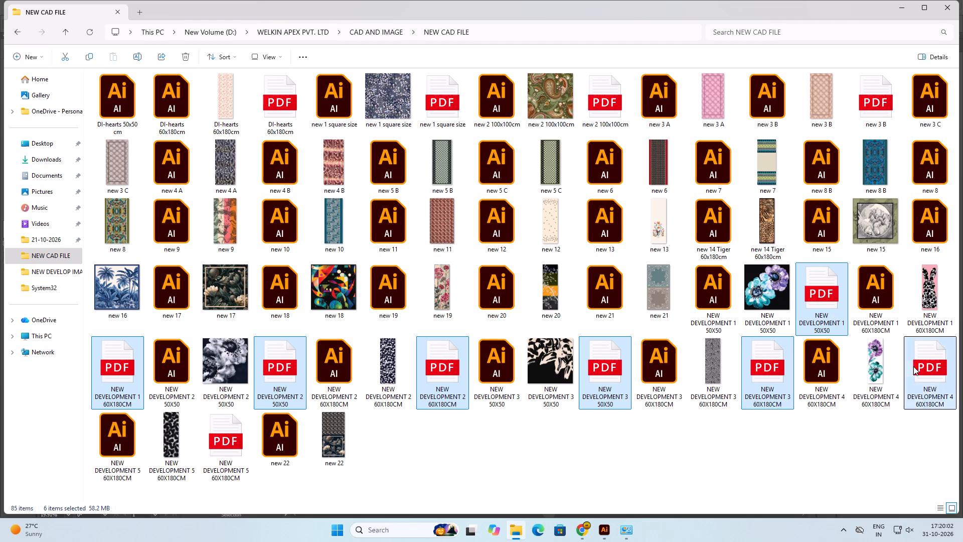
pyautogui.keyDown('ctrl'); pyautogui.click(234, 445); pyautogui.keyUp('ctrl')
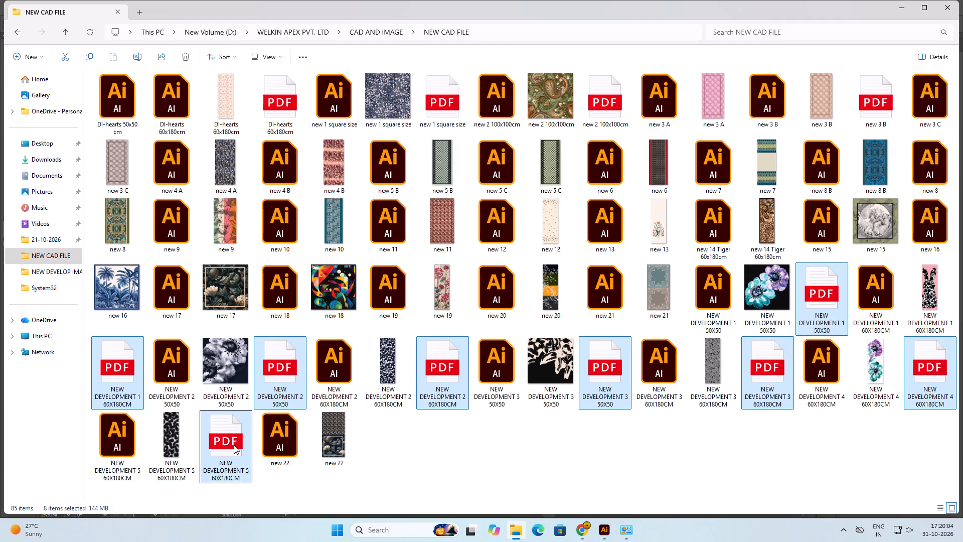
pyautogui.press('Delete')
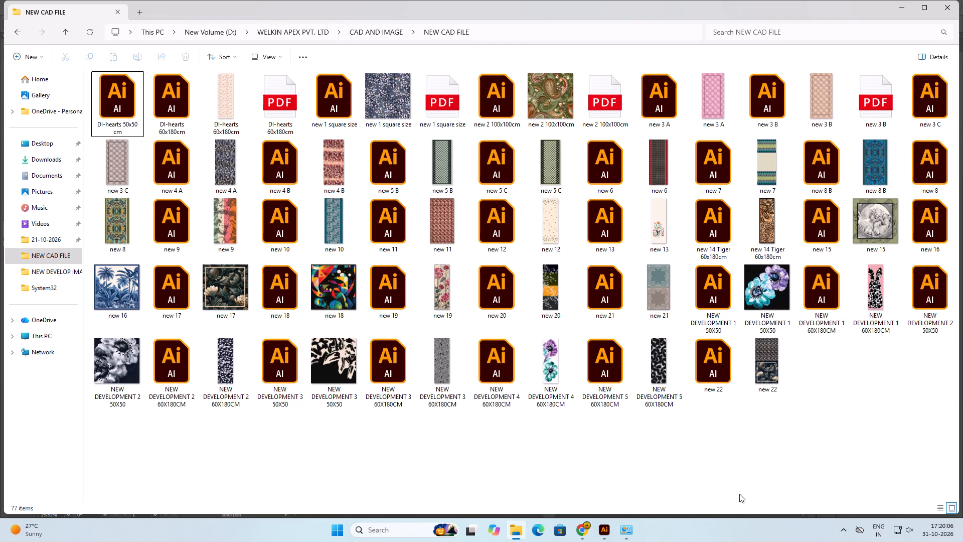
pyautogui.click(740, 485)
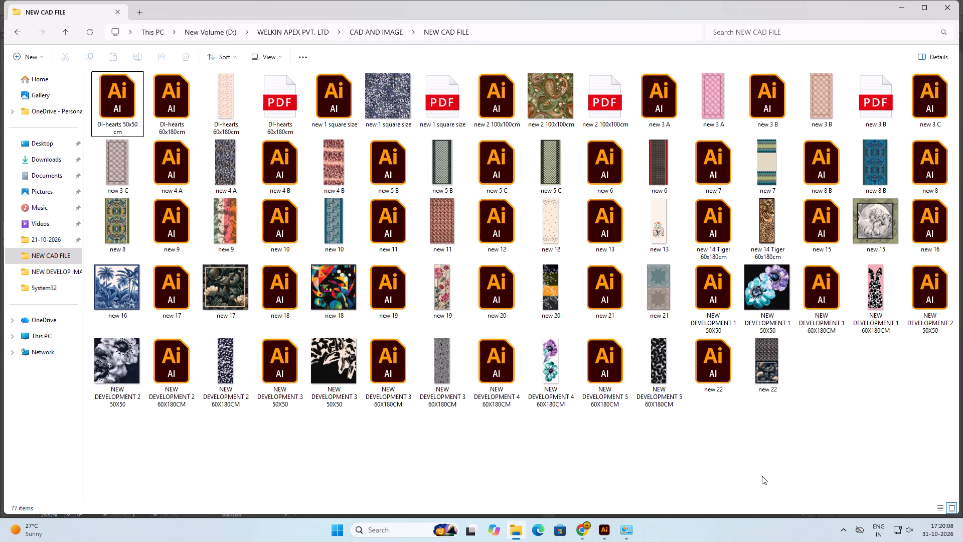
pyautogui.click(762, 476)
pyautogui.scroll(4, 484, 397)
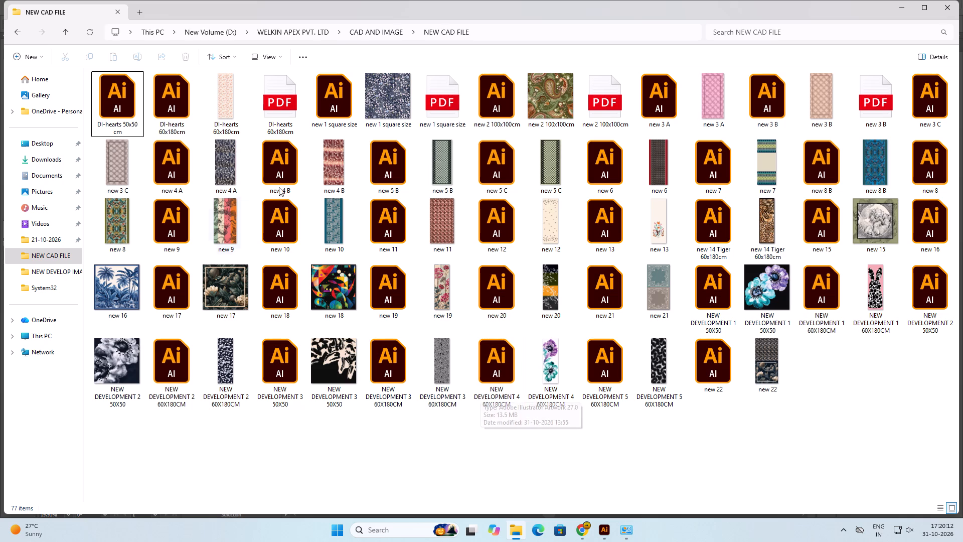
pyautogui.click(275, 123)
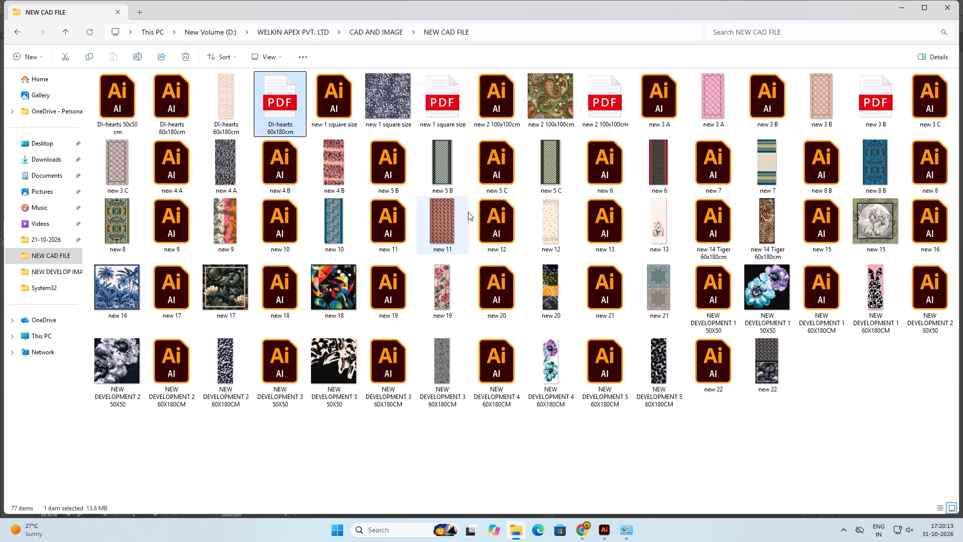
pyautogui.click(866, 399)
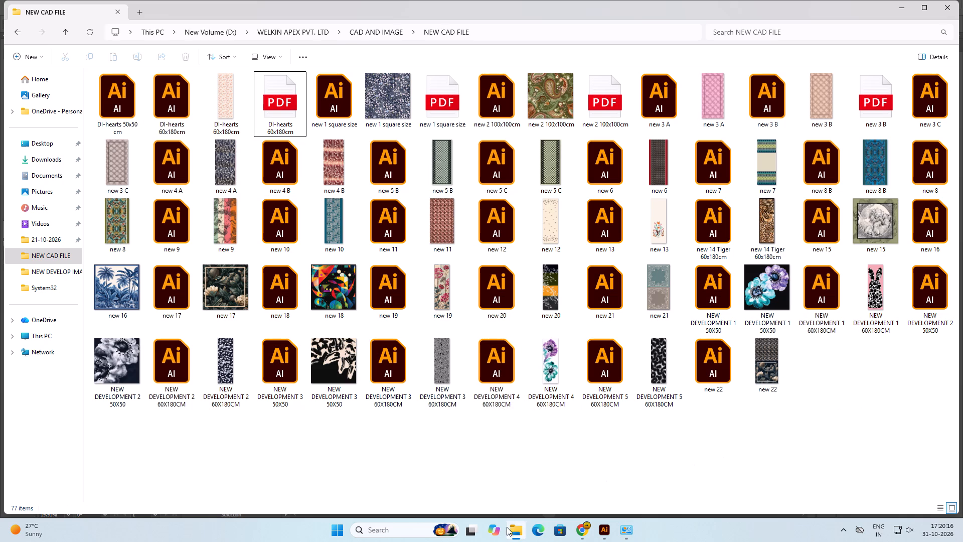
# Check the Recycle Bin's contents from the desktop and empty it permanently.
pyautogui.click(962, 541)
pyautogui.click(196, 163)
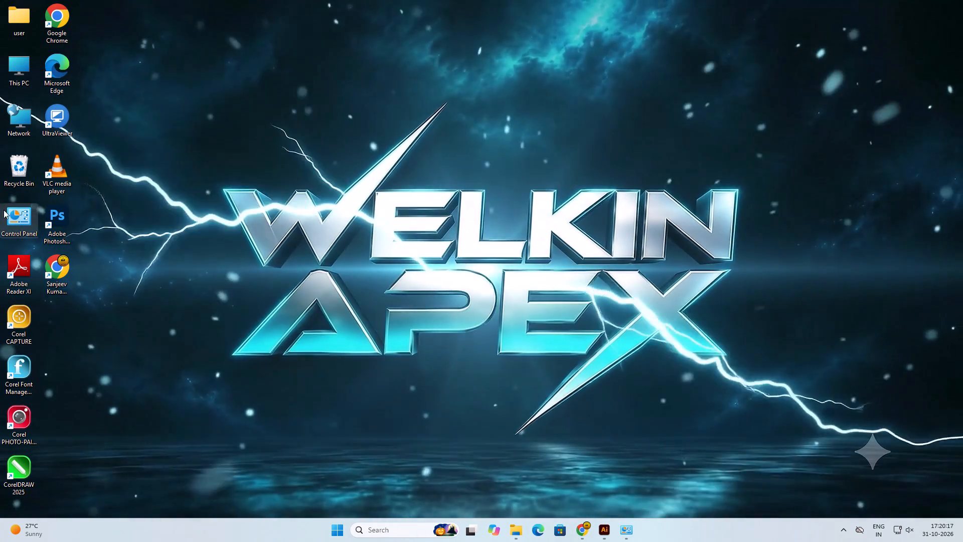
pyautogui.click(19, 160)
pyautogui.rightClick(19, 160)
pyautogui.click(276, 123)
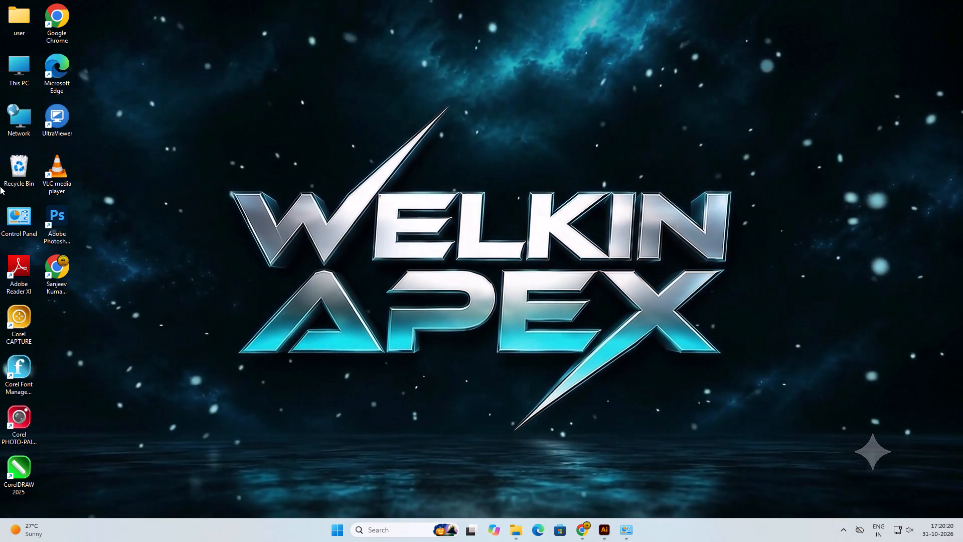
pyautogui.doubleClick(9, 172)
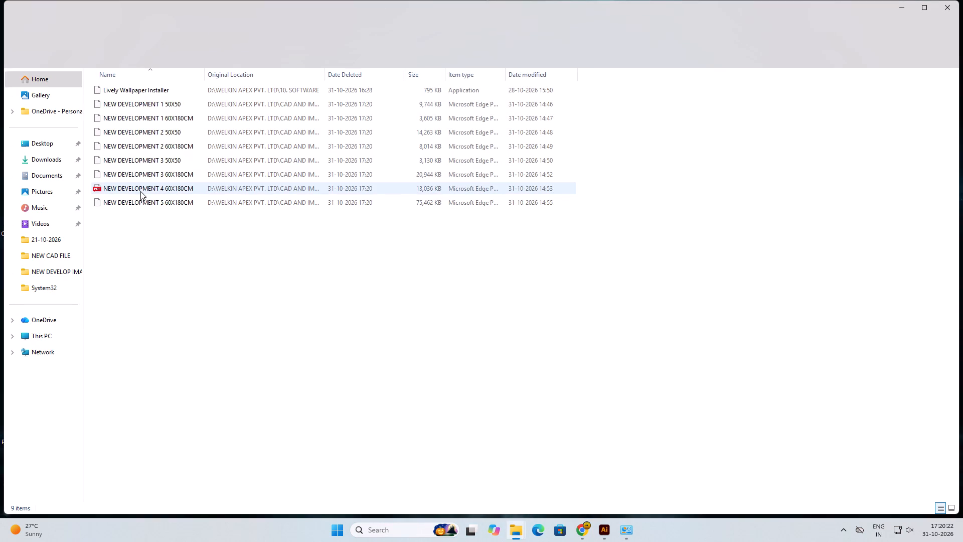
pyautogui.click(902, 0)
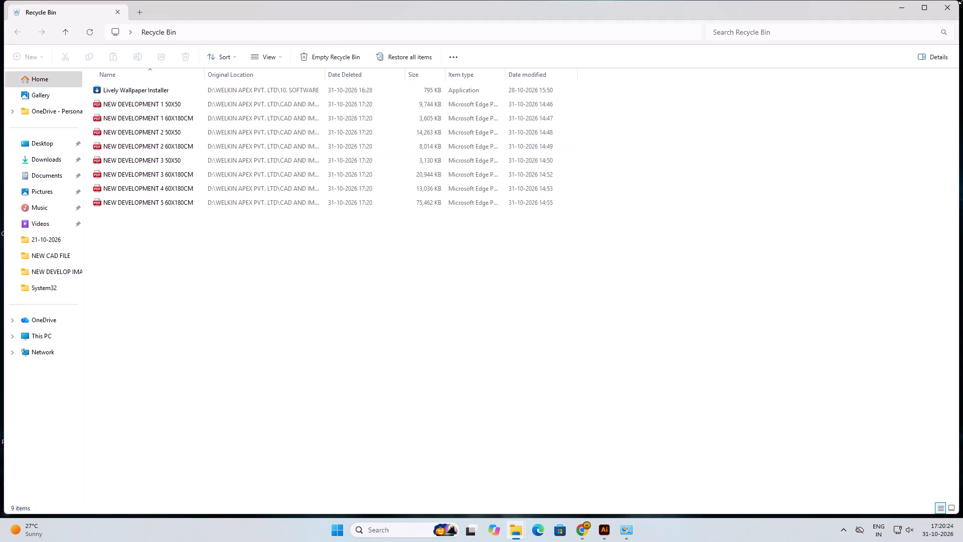
pyautogui.click(962, 0)
pyautogui.click(949, 11)
pyautogui.rightClick(17, 159)
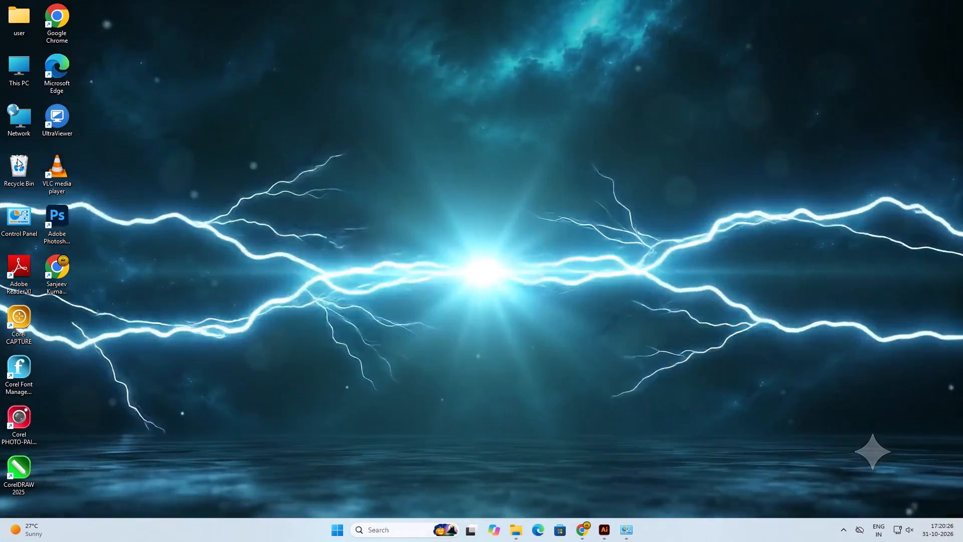
pyautogui.click(50, 219)
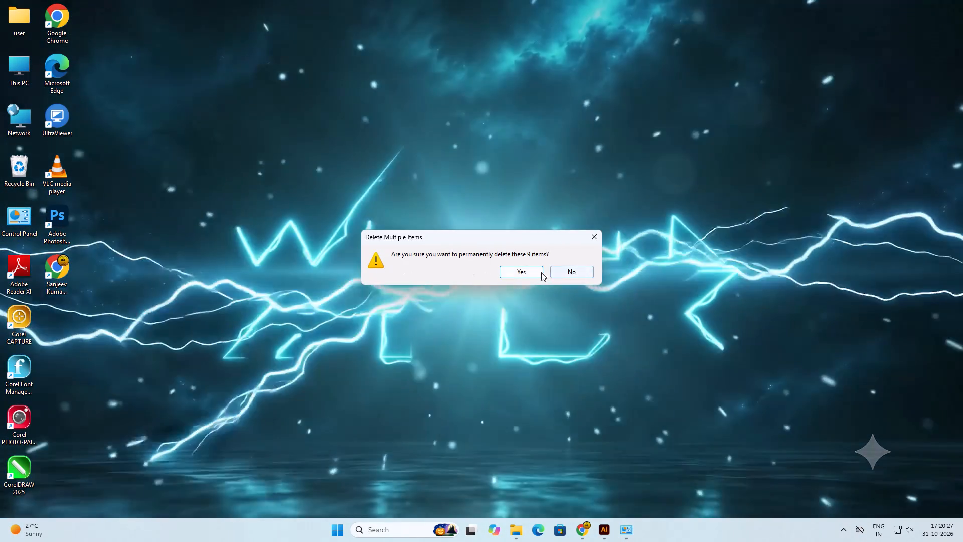
pyautogui.click(534, 273)
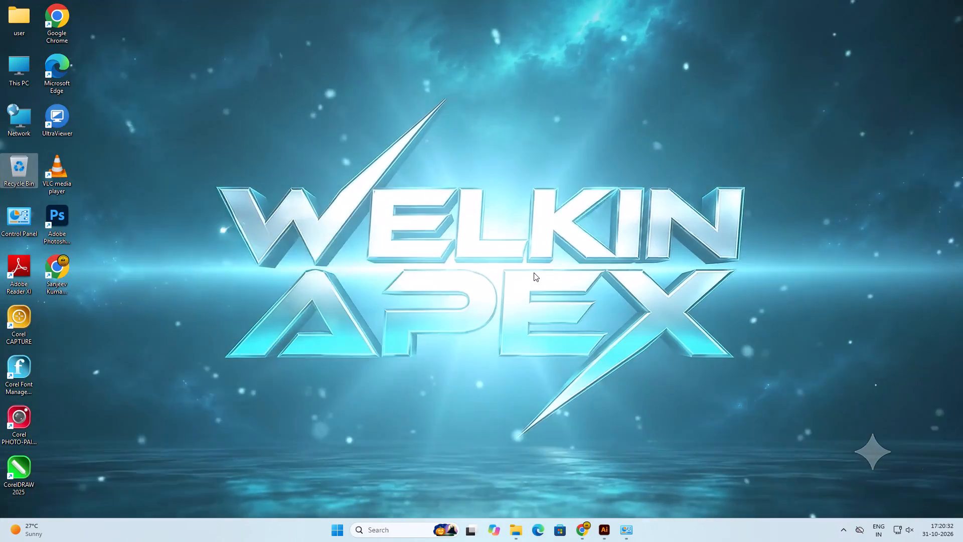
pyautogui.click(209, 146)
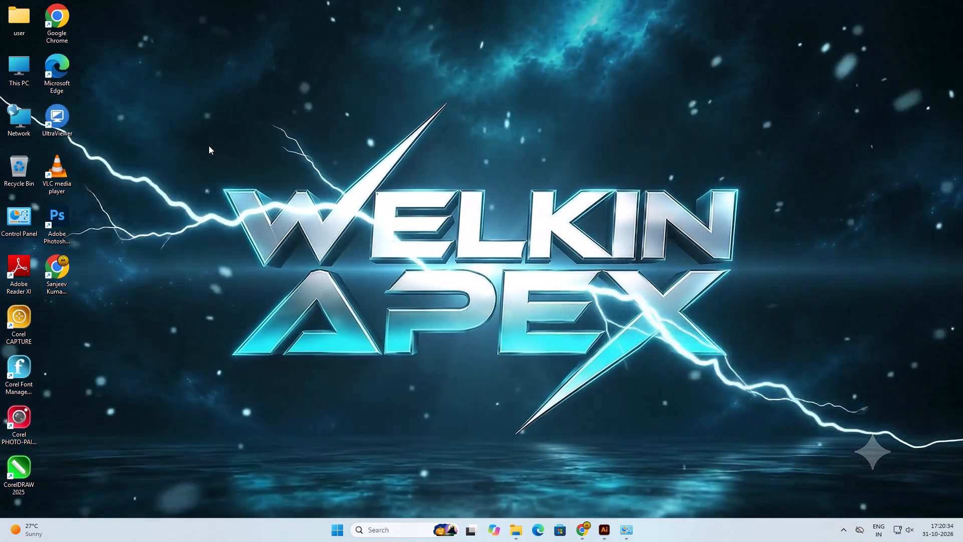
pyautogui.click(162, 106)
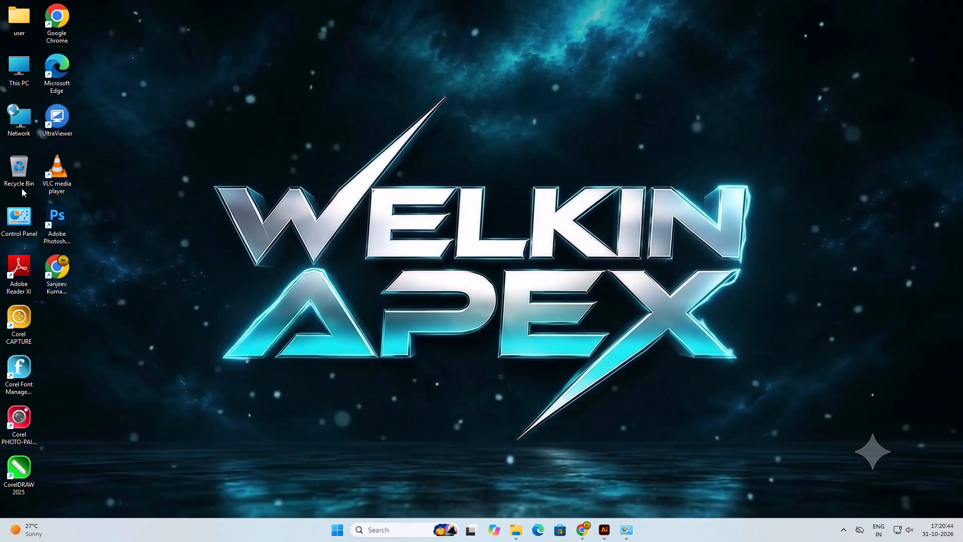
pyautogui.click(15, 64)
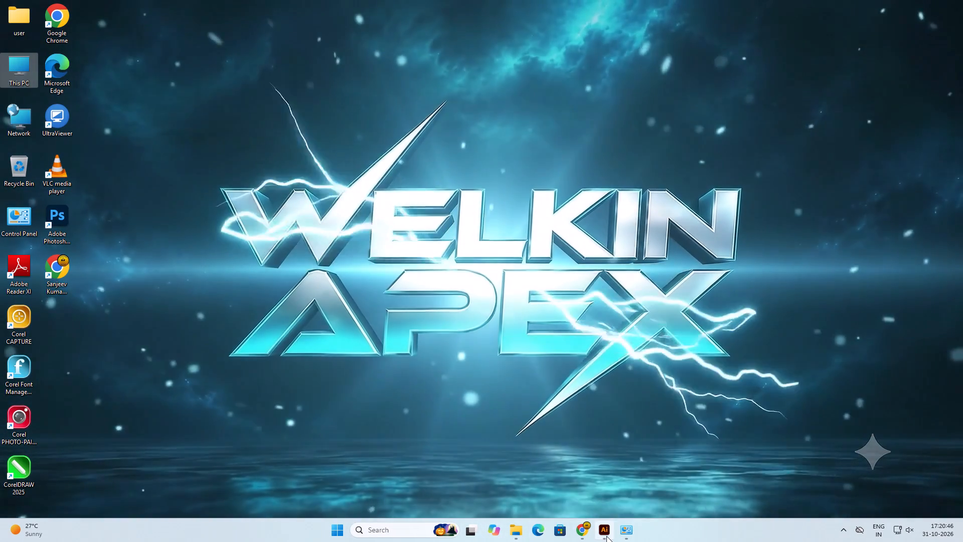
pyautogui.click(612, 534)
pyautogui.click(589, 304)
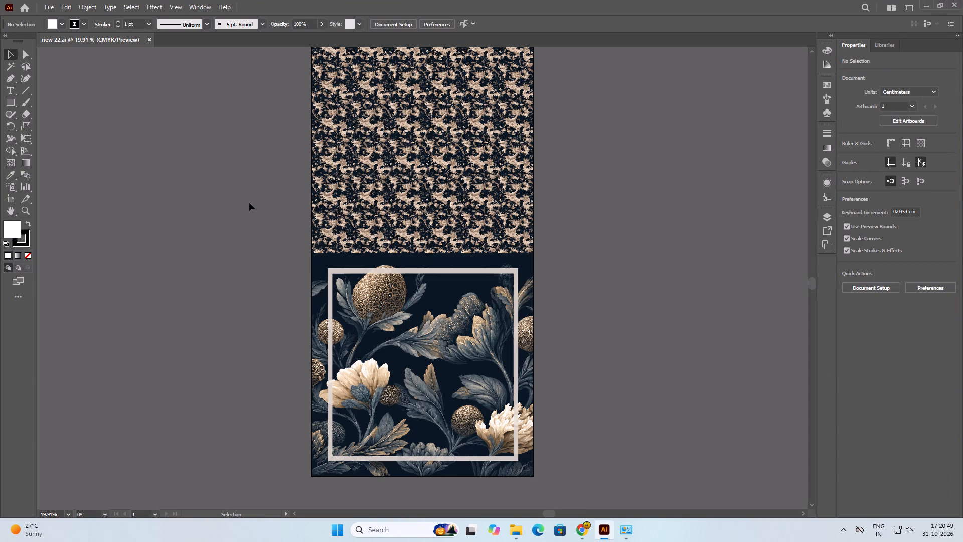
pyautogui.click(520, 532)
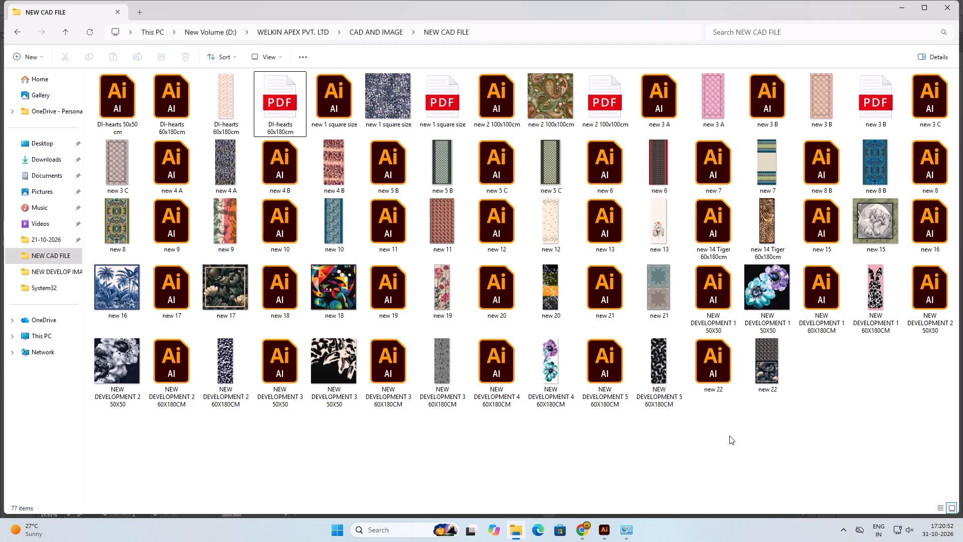
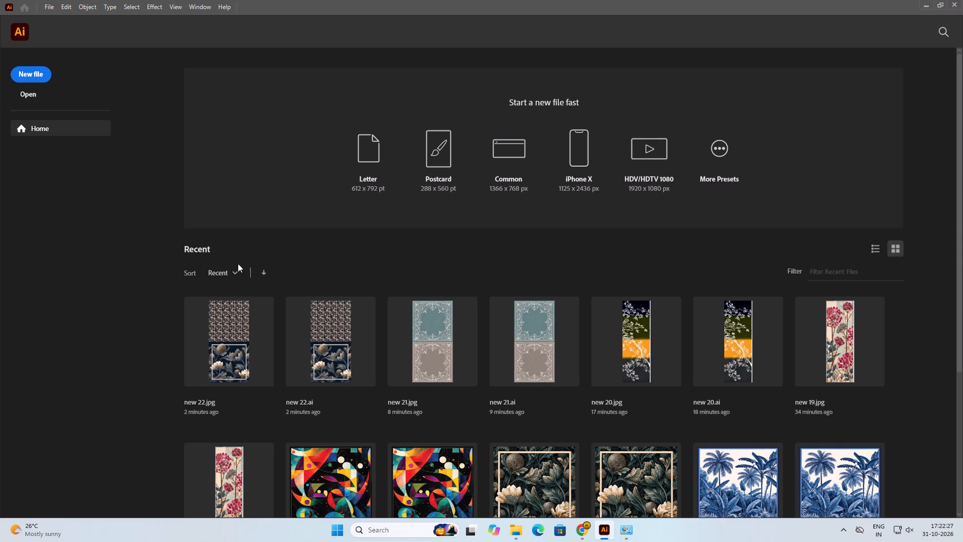
pyautogui.click(31, 79)
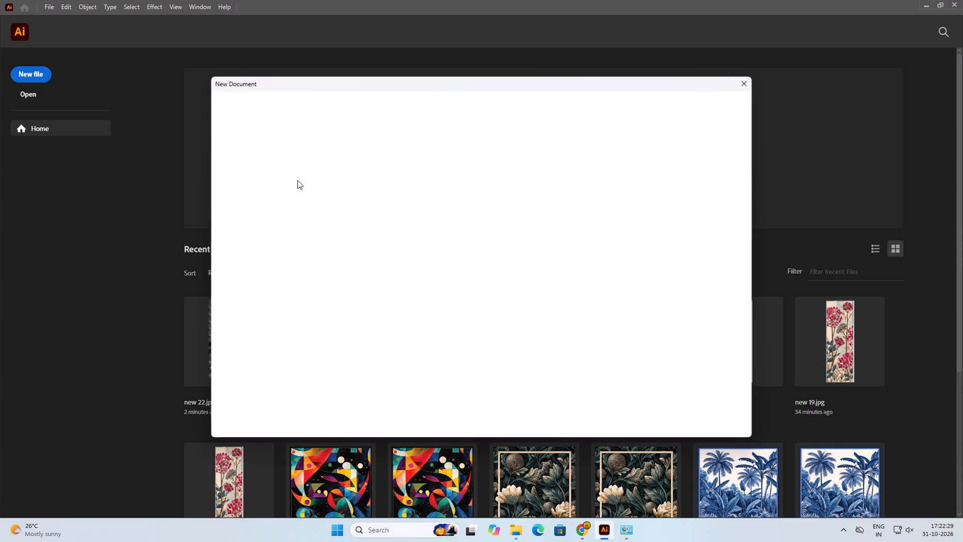
pyautogui.click(686, 414)
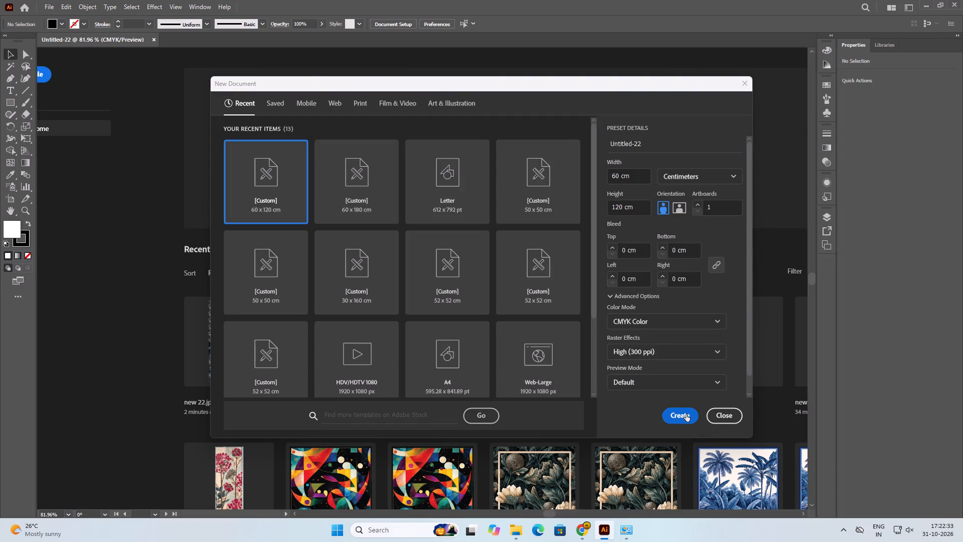
# Place the downloaded Ornate Ivory Botanical Textile Panel image from Downloads and align it to the artboard's top-left corner.
pyautogui.hotkey('ctrl', 'shift', 'p')
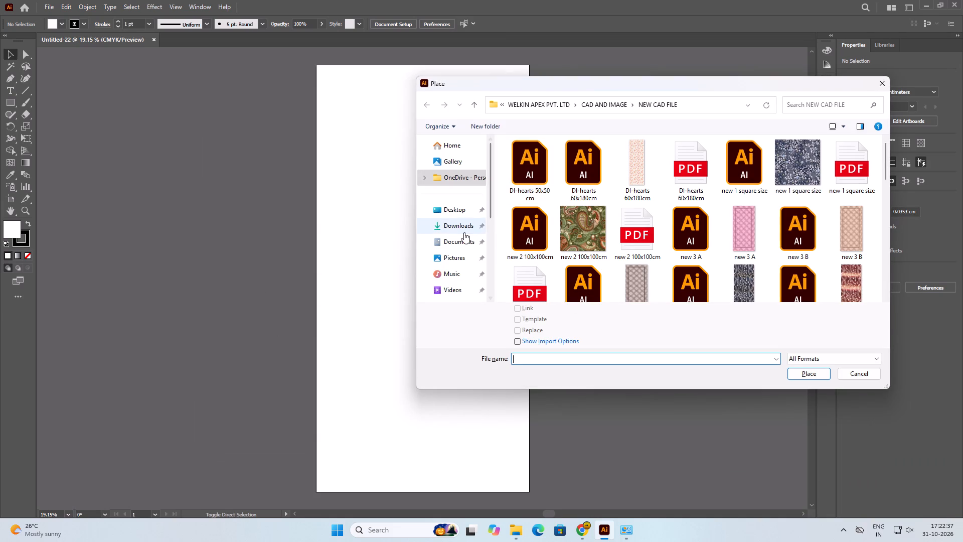
pyautogui.click(464, 232)
pyautogui.doubleClick(527, 175)
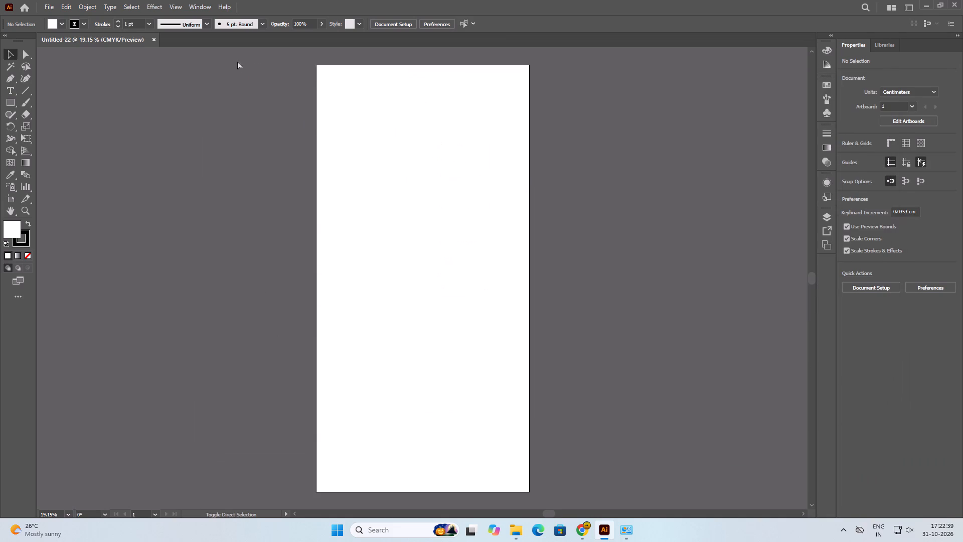
pyautogui.click(316, 65)
pyautogui.click(451, 19)
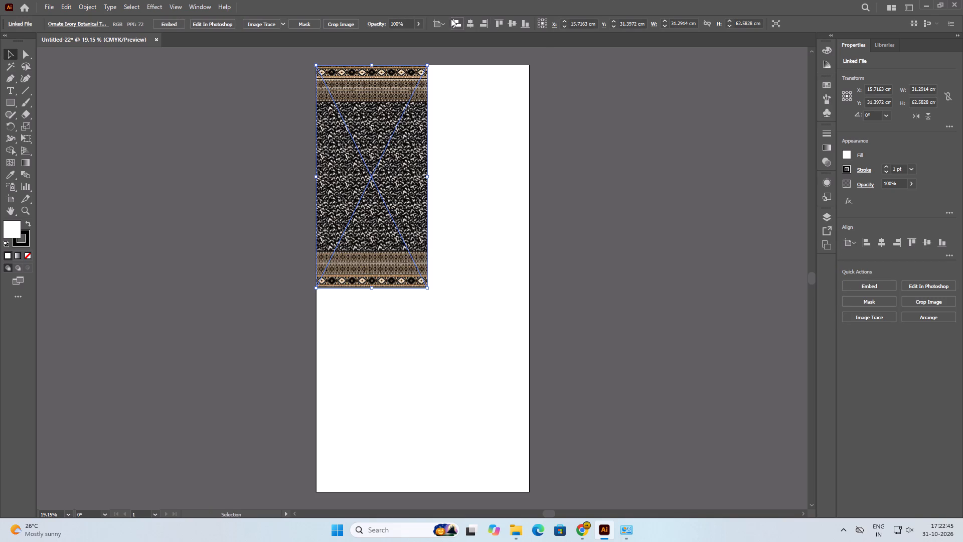
pyautogui.click(494, 24)
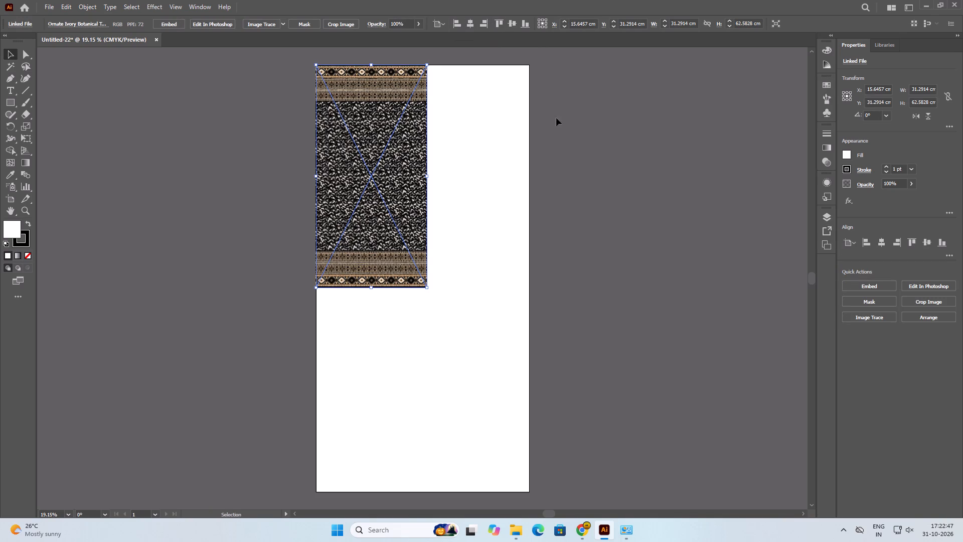
# Scale the placed scarf image proportionally to about 60 x 120 cm, matching its bottom-right corner to the artboard's corner.
pyautogui.click(589, 144)
pyautogui.click(383, 146)
pyautogui.scroll(-7, 404, 109)
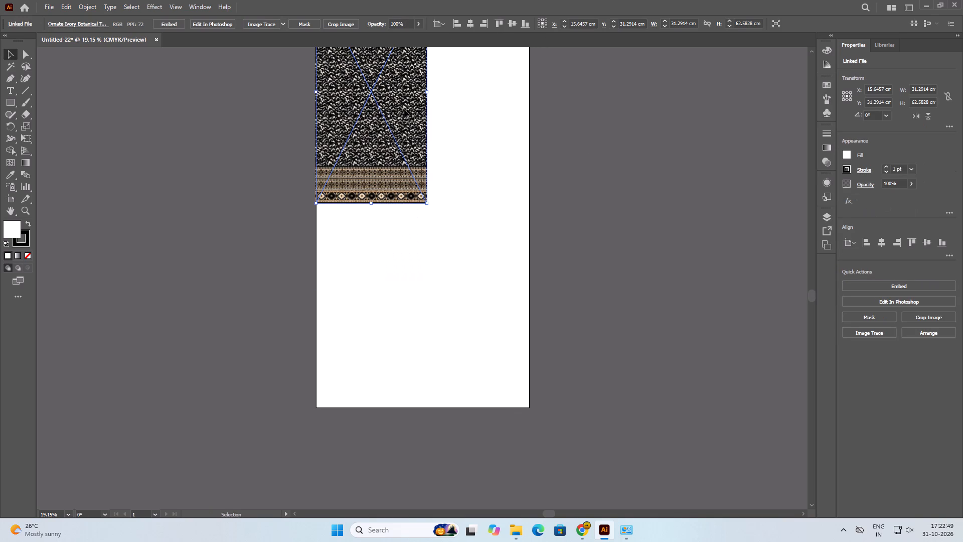
pyautogui.keyDown('alt'); pyautogui.moveTo(425, 204); pyautogui.dragTo(468, 320); pyautogui.keyUp('alt')
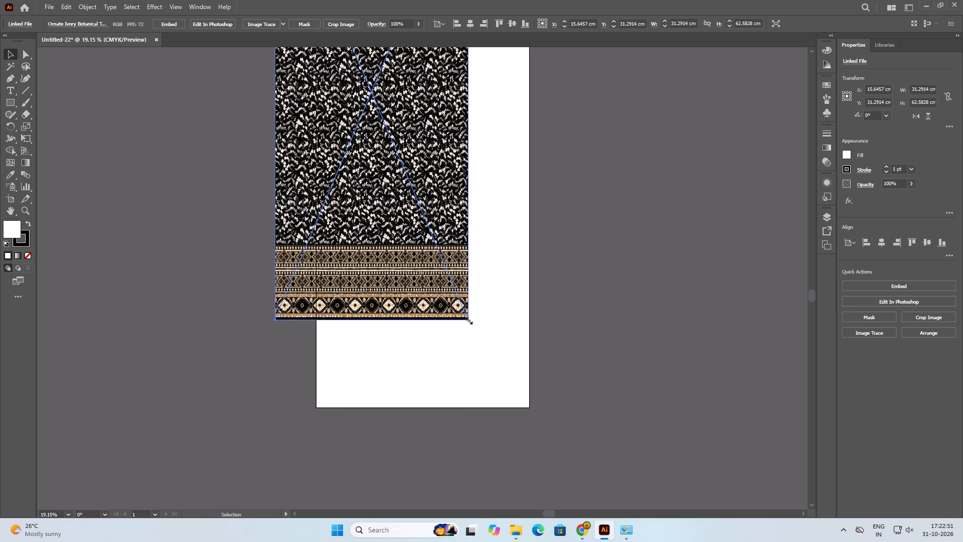
pyautogui.keyDown('alt'); pyautogui.moveTo(468, 320); pyautogui.dragTo(524, 405); pyautogui.keyUp('alt')
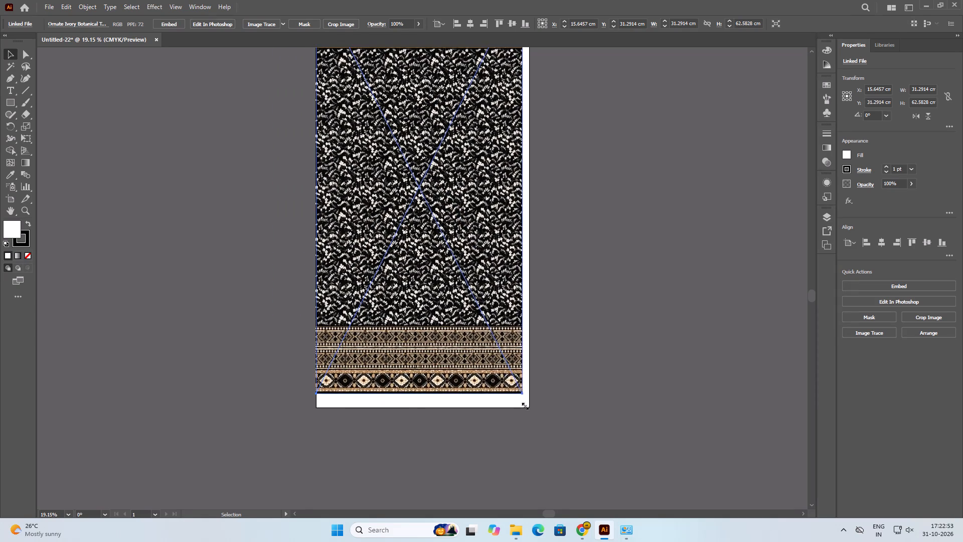
pyautogui.keyDown('alt'); pyautogui.moveTo(524, 405); pyautogui.dragTo(533, 408); pyautogui.keyUp('alt')
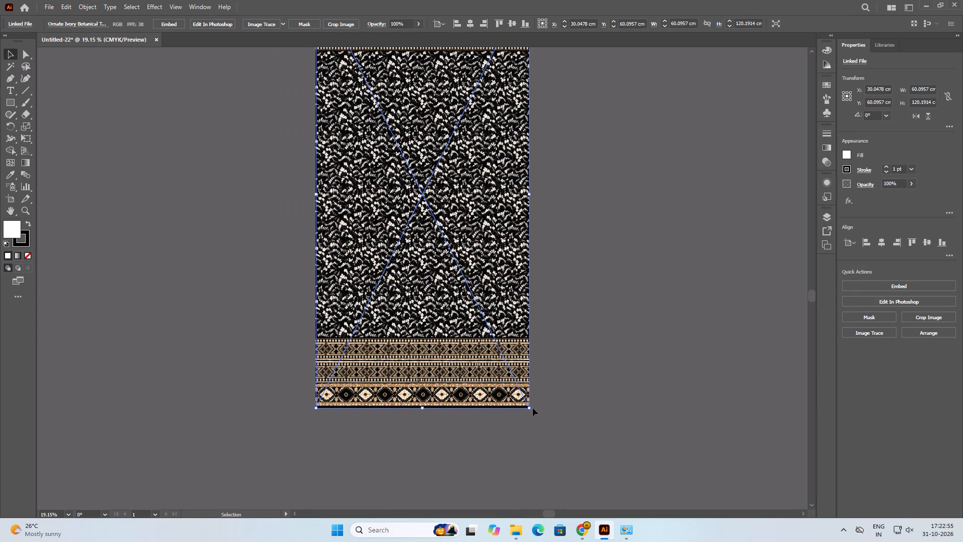
pyautogui.keyDown('alt'); pyautogui.scroll(13, 531, 410); pyautogui.keyUp('alt')
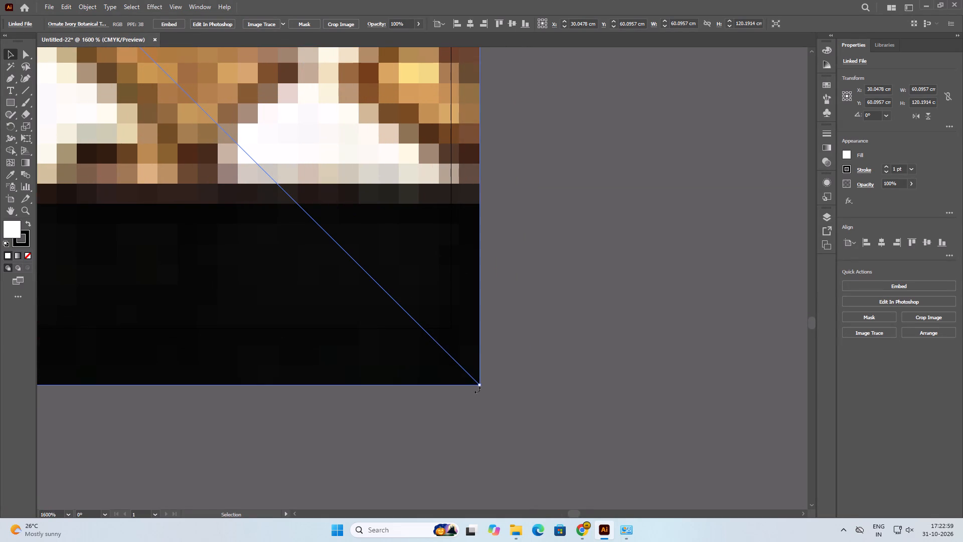
pyautogui.keyDown('shift'); pyautogui.moveTo(480, 385); pyautogui.dragTo(450, 328); pyautogui.keyUp('shift')
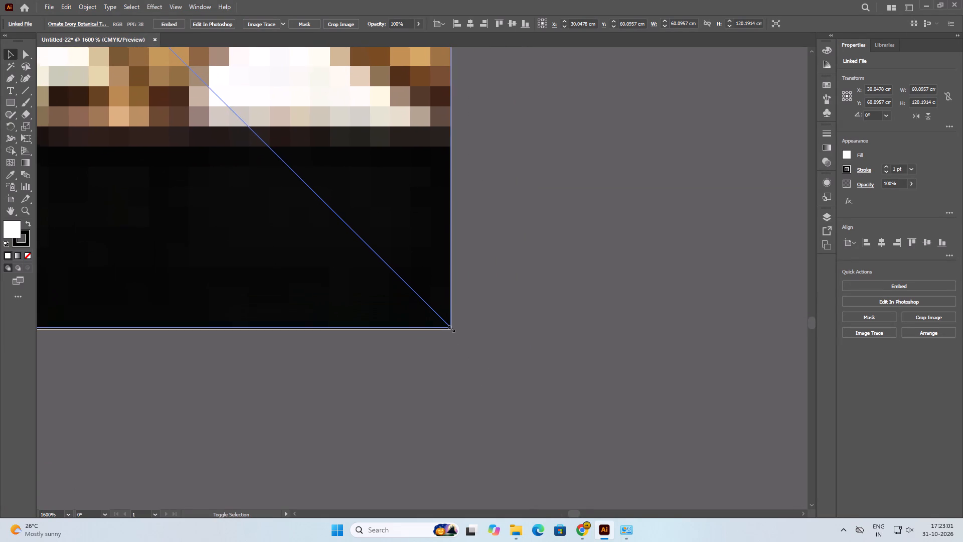
pyautogui.keyDown('shift'); pyautogui.moveTo(450, 328); pyautogui.dragTo(455, 332); pyautogui.keyUp('shift')
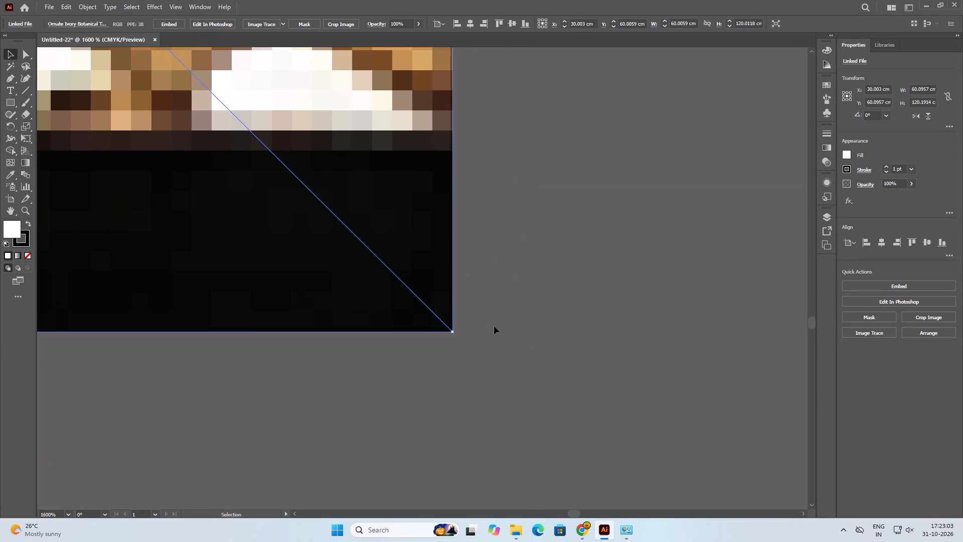
pyautogui.keyDown('alt'); pyautogui.scroll(-10, 498, 331); pyautogui.keyUp('alt')
pyautogui.keyDown('alt'); pyautogui.scroll(5, 350, 275); pyautogui.keyUp('alt')
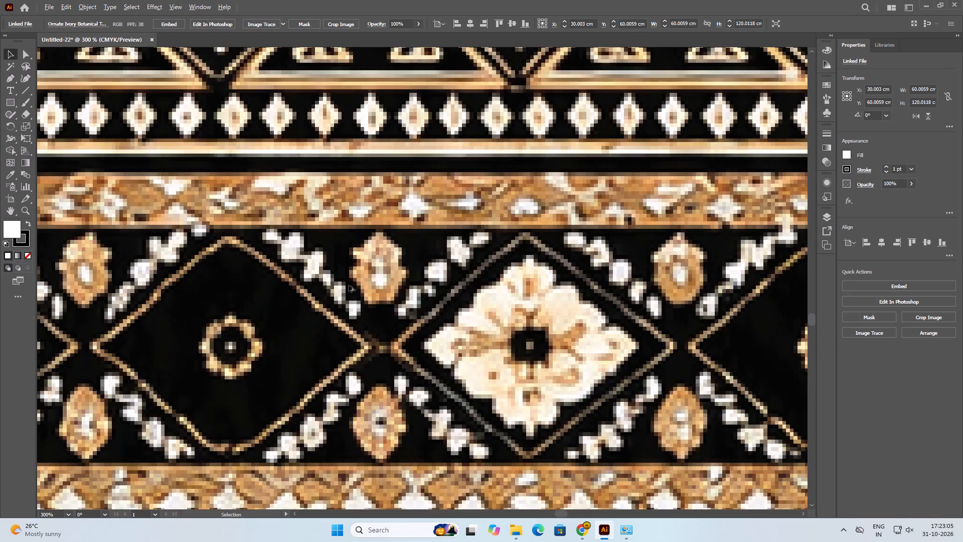
pyautogui.keyDown('alt'); pyautogui.scroll(-7, 443, 285); pyautogui.keyUp('alt')
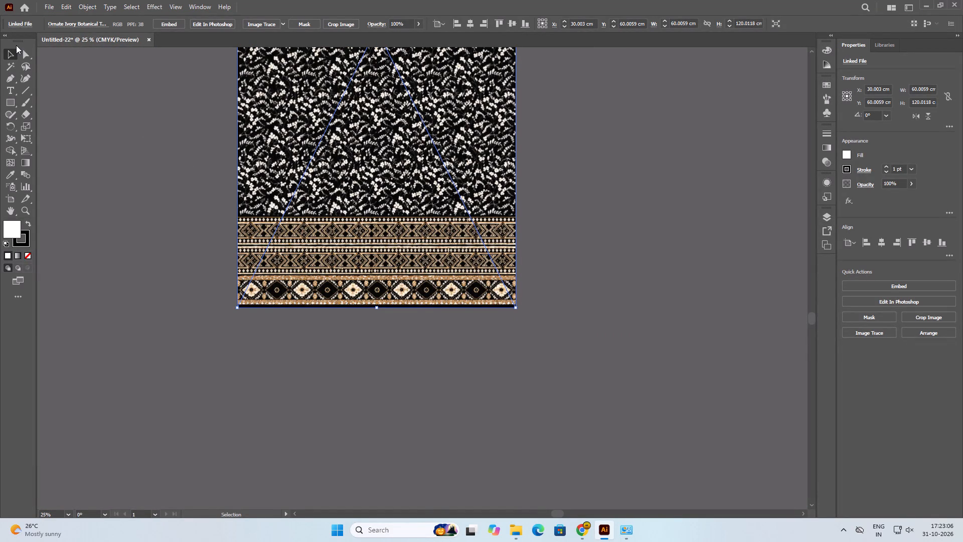
pyautogui.click(16, 52)
pyautogui.click(191, 129)
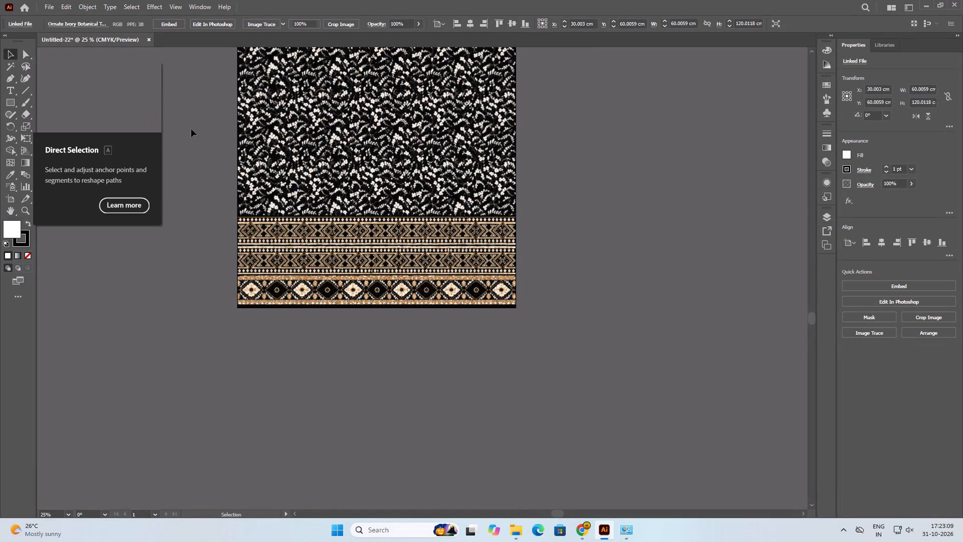
# Image Trace the scarf image with the High Fidelity Photo preset.
pyautogui.keyDown('alt'); pyautogui.scroll(-4, 339, 333); pyautogui.keyUp('alt')
pyautogui.keyDown('alt'); pyautogui.scroll(2, 424, 243); pyautogui.keyUp('alt')
pyautogui.keyDown('alt'); pyautogui.scroll(4, 550, 268); pyautogui.keyUp('alt')
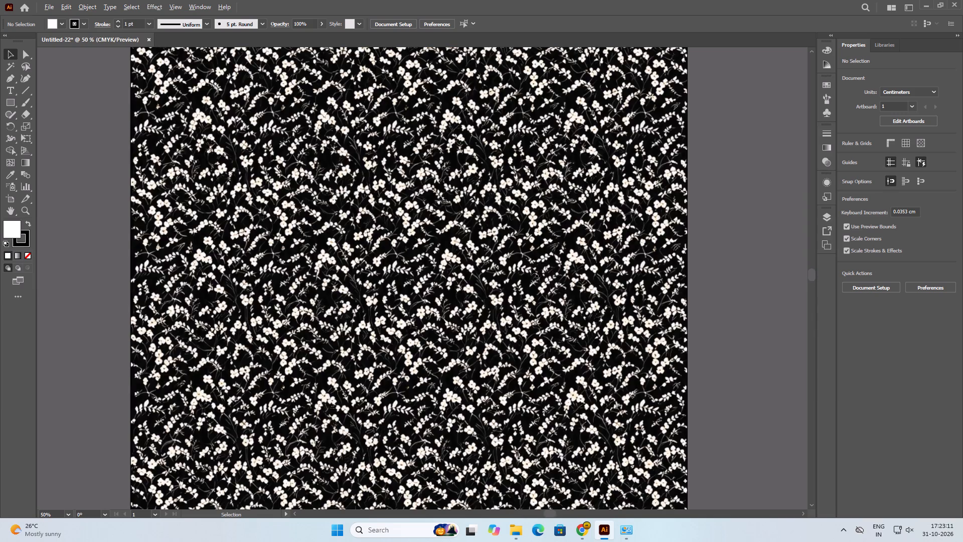
pyautogui.keyDown('alt'); pyautogui.scroll(4, 484, 255); pyautogui.keyUp('alt')
pyautogui.keyDown('alt'); pyautogui.scroll(-6, 484, 255); pyautogui.keyUp('alt')
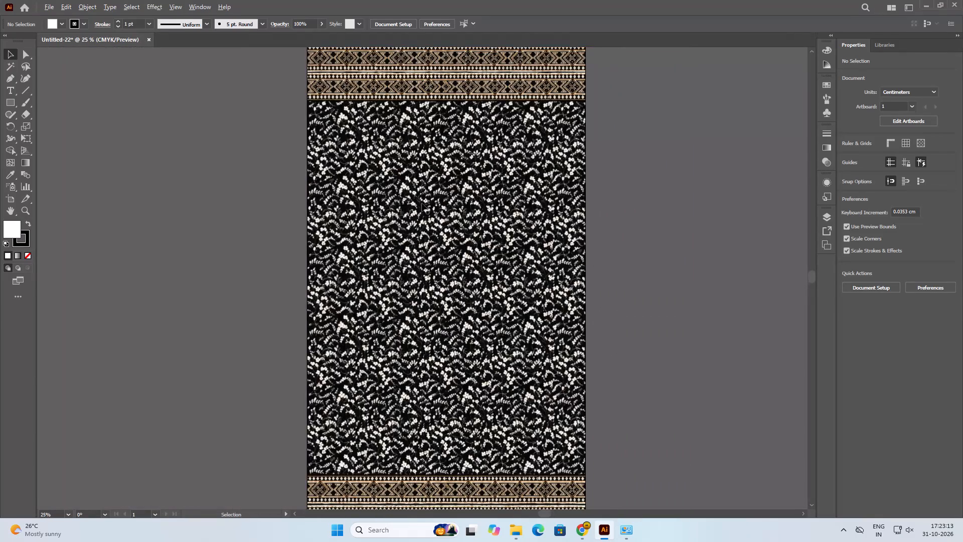
pyautogui.keyDown('alt'); pyautogui.scroll(-1, 422, 203); pyautogui.keyUp('alt')
pyautogui.click(403, 105)
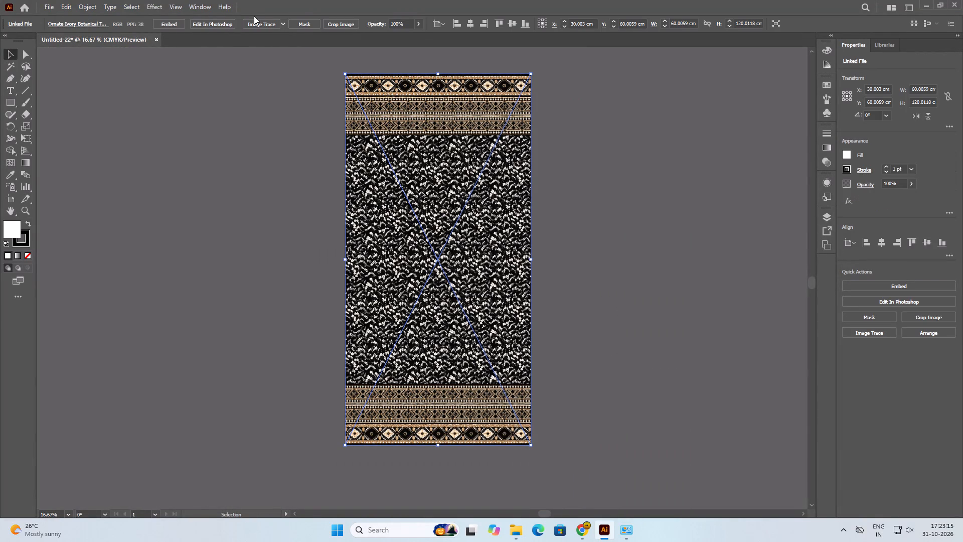
pyautogui.click(280, 22)
pyautogui.click(305, 56)
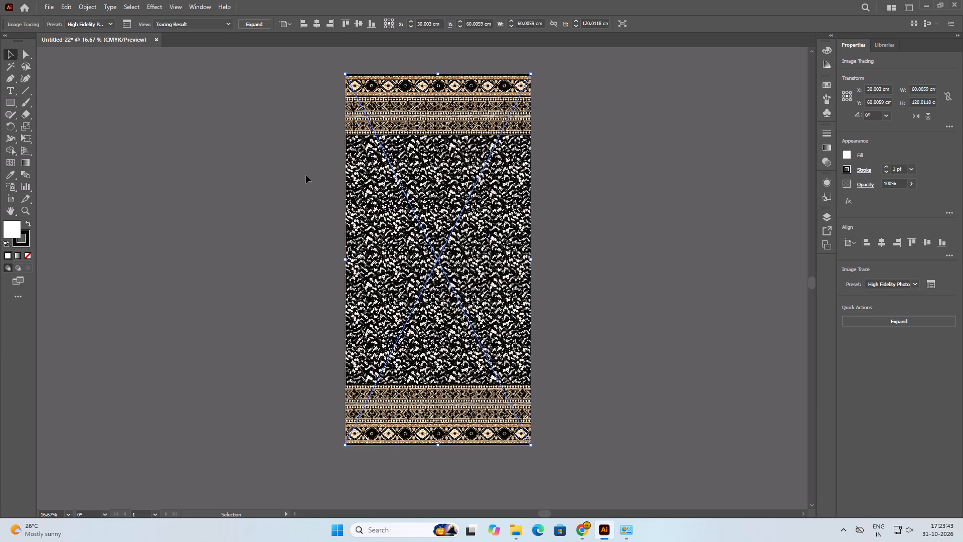
# Examine the traced scarf up close, checking the patterned borders, floral field and bottom edge and corners against the artboard.
pyautogui.keyDown('alt'); pyautogui.scroll(5, 503, 96); pyautogui.keyUp('alt')
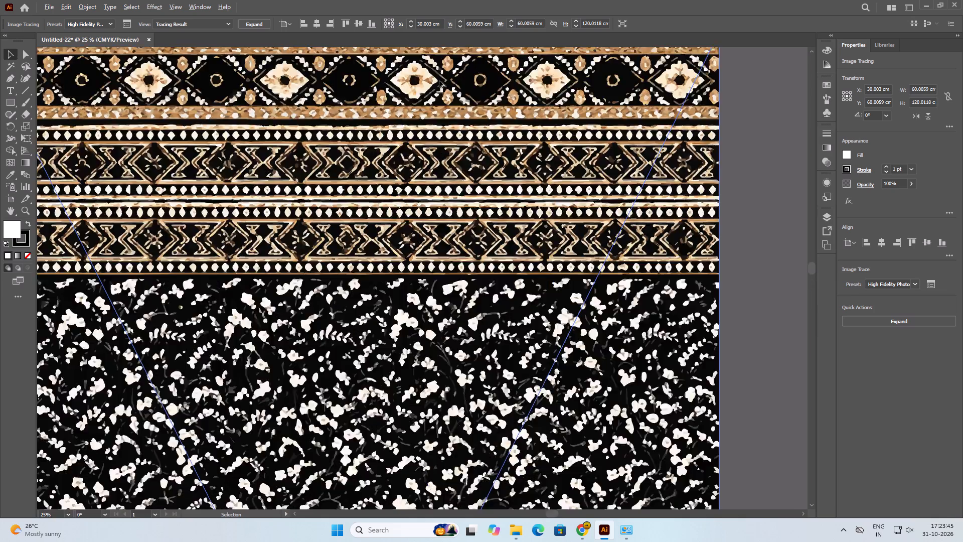
pyautogui.keyDown('alt'); pyautogui.scroll(1, 439, 81); pyautogui.keyUp('alt')
pyautogui.keyDown('alt'); pyautogui.scroll(-4, 445, 105); pyautogui.keyUp('alt')
pyautogui.keyDown('alt'); pyautogui.scroll(4, 415, 102); pyautogui.keyUp('alt')
pyautogui.keyDown('alt'); pyautogui.scroll(-3, 415, 102); pyautogui.keyUp('alt')
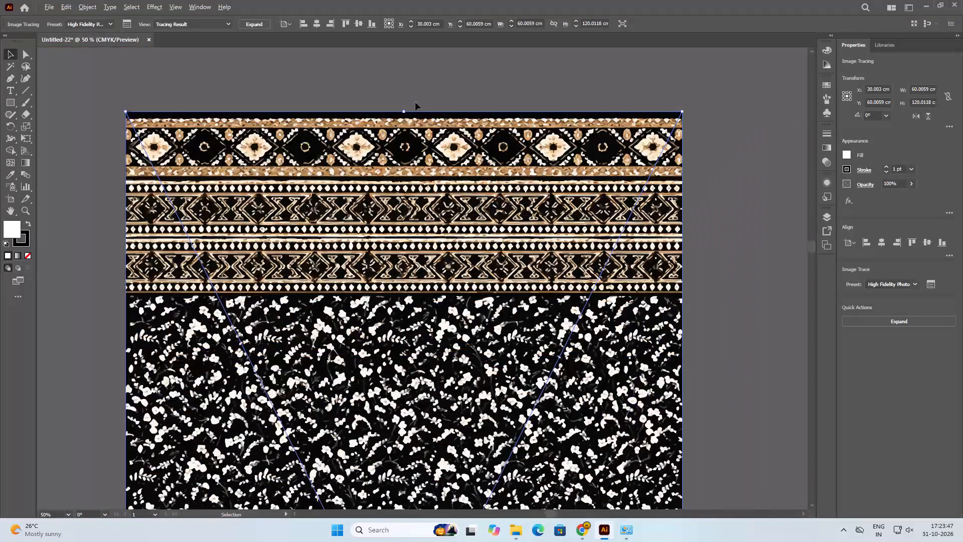
pyautogui.keyDown('alt'); pyautogui.scroll(2, 354, 134); pyautogui.keyUp('alt')
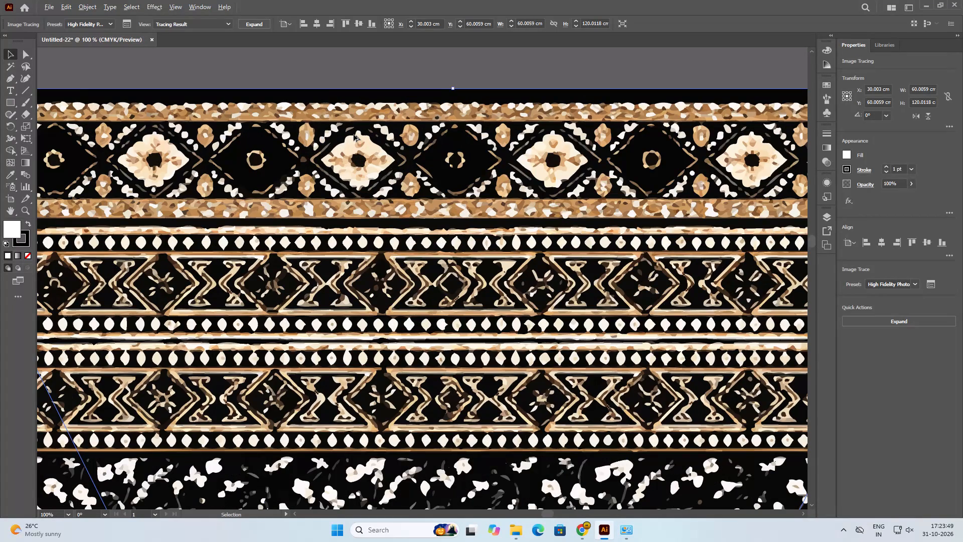
pyautogui.keyDown('alt'); pyautogui.scroll(-3, 354, 134); pyautogui.keyUp('alt')
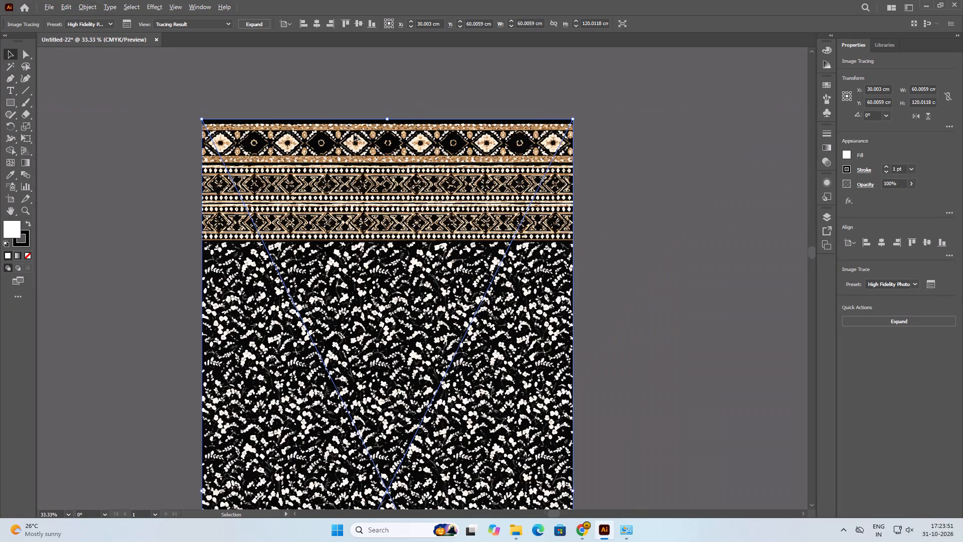
pyautogui.scroll(-15, 363, 130)
pyautogui.scroll(-14, 363, 130)
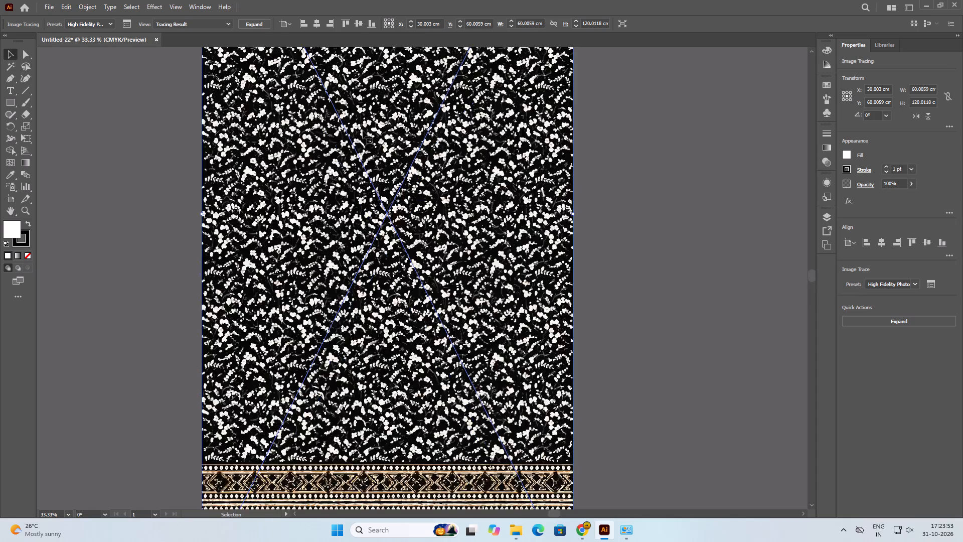
pyautogui.scroll(-6, 363, 130)
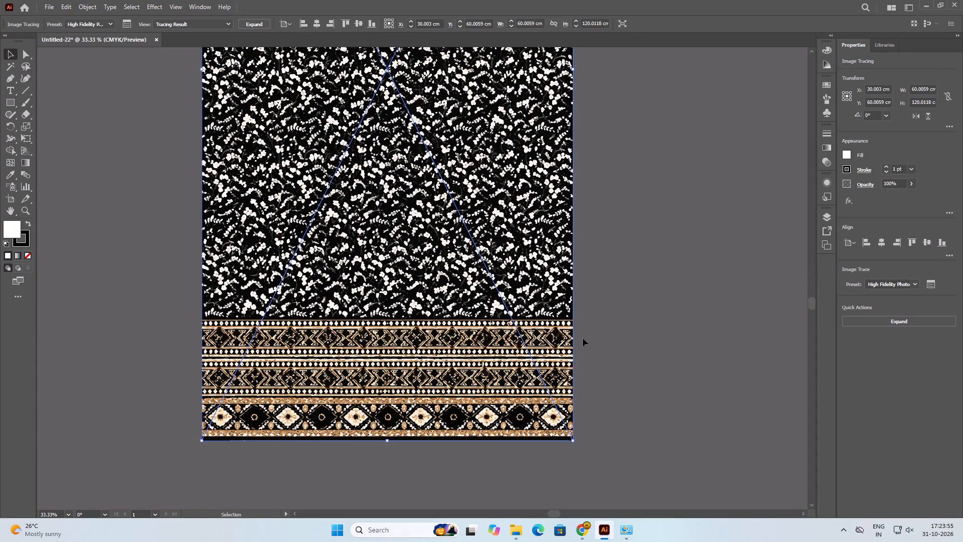
pyautogui.keyDown('alt'); pyautogui.scroll(1, 568, 362); pyautogui.keyUp('alt')
pyautogui.keyDown('alt'); pyautogui.scroll(-1, 486, 325); pyautogui.keyUp('alt')
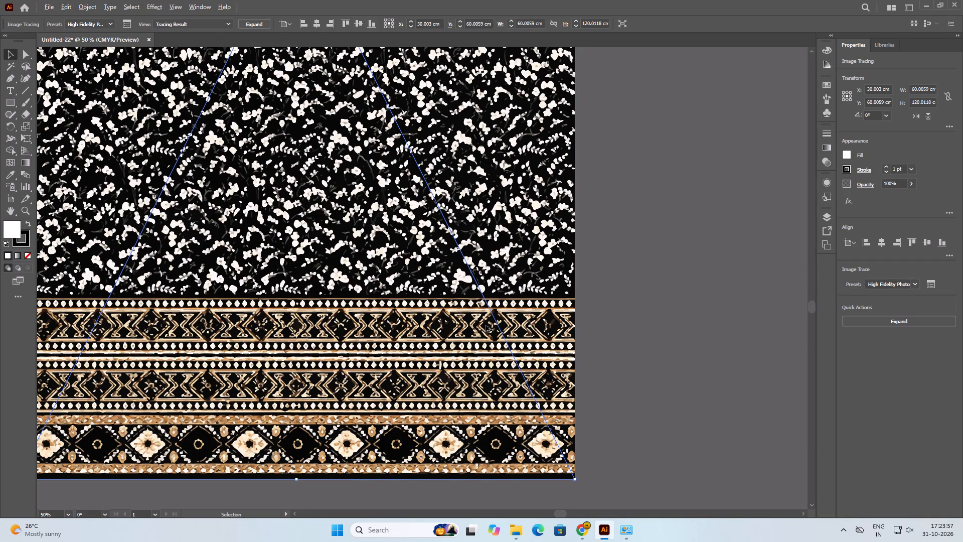
pyautogui.click(632, 321)
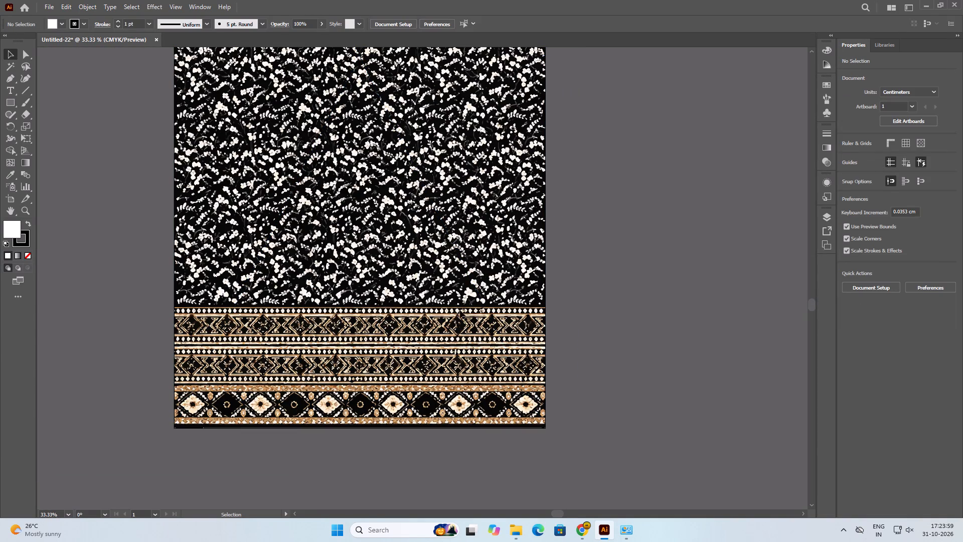
pyautogui.keyDown('alt'); pyautogui.scroll(4, 180, 443); pyautogui.keyUp('alt')
pyautogui.keyDown('alt'); pyautogui.scroll(1, 183, 386); pyautogui.keyUp('alt')
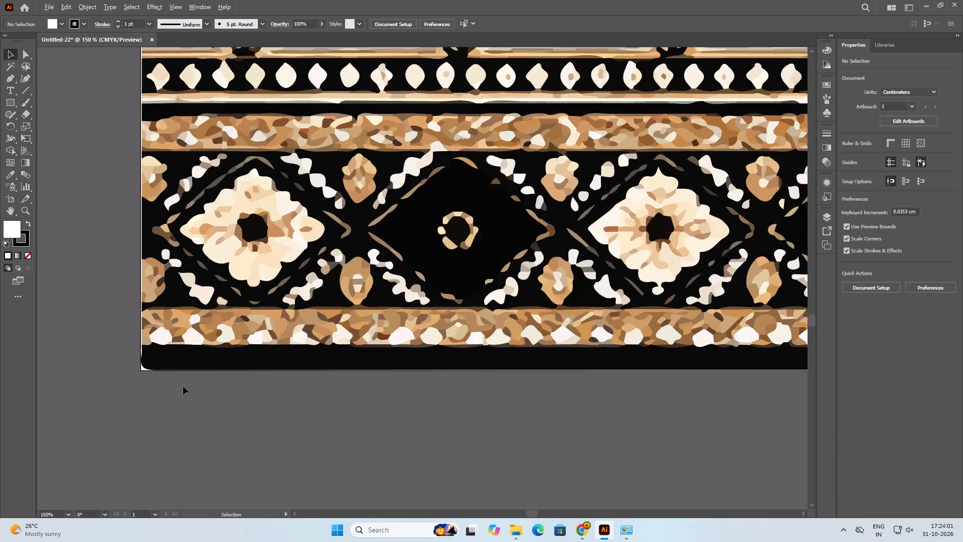
# Save the traced artwork as an Illustrator 2020 file named new 23 in the NEW CAD FILE folder.
pyautogui.keyDown('alt'); pyautogui.scroll(2, 183, 386); pyautogui.keyUp('alt')
pyautogui.keyDown('alt'); pyautogui.scroll(-13, 183, 386); pyautogui.keyUp('alt')
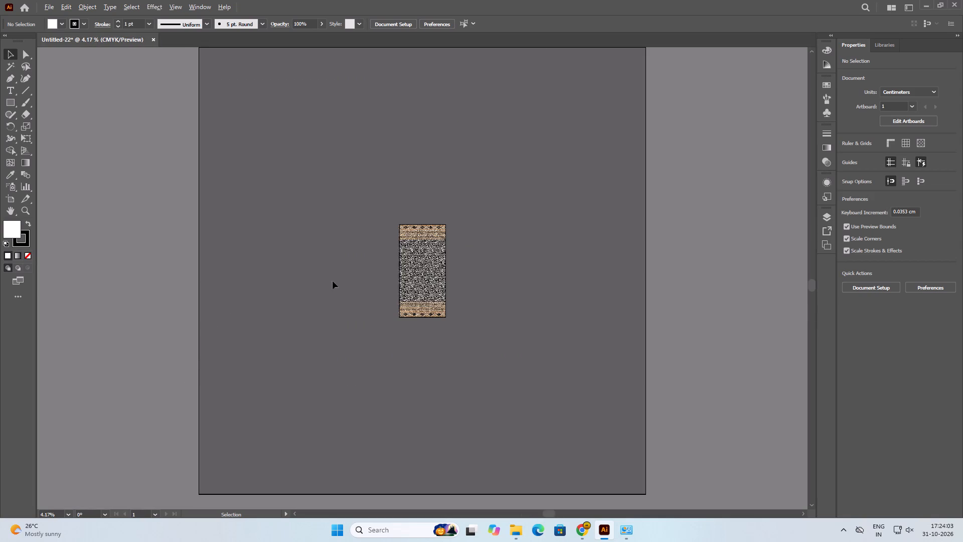
pyautogui.keyDown('alt'); pyautogui.scroll(1, 349, 275); pyautogui.keyUp('alt')
pyautogui.keyDown('alt'); pyautogui.scroll(2, 445, 279); pyautogui.keyUp('alt')
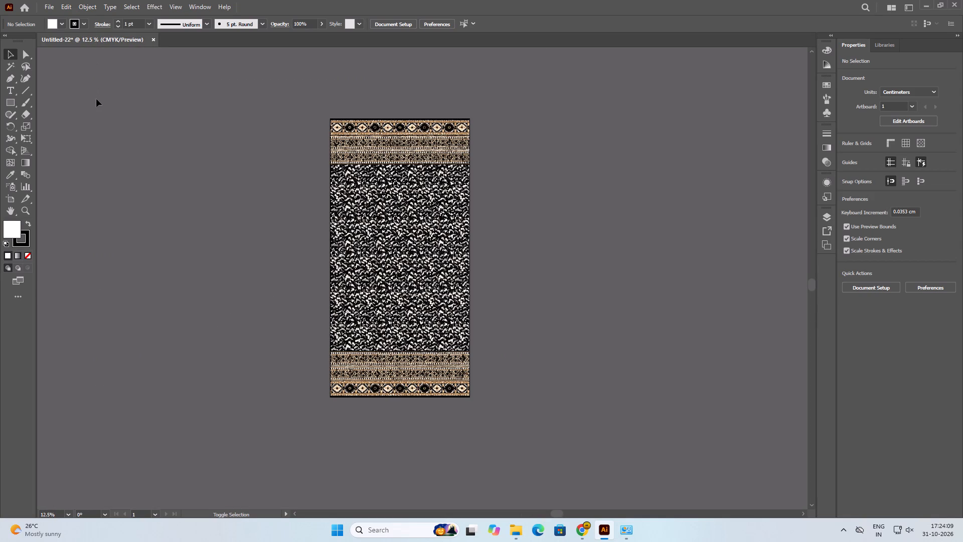
pyautogui.hotkey('ctrl', 'shift', 's')
pyautogui.scroll(-5, 541, 232)
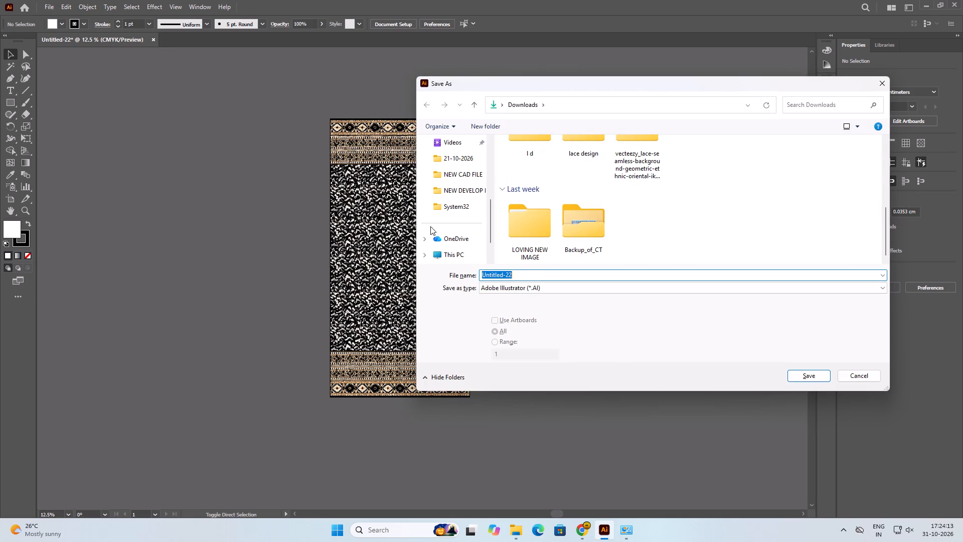
pyautogui.click(444, 174)
pyautogui.scroll(-12, 697, 198)
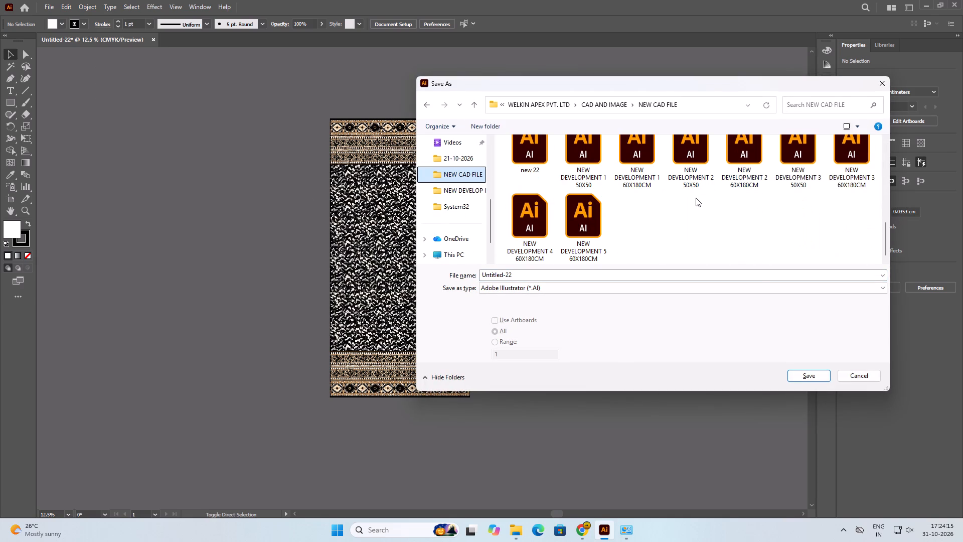
pyautogui.click(549, 163)
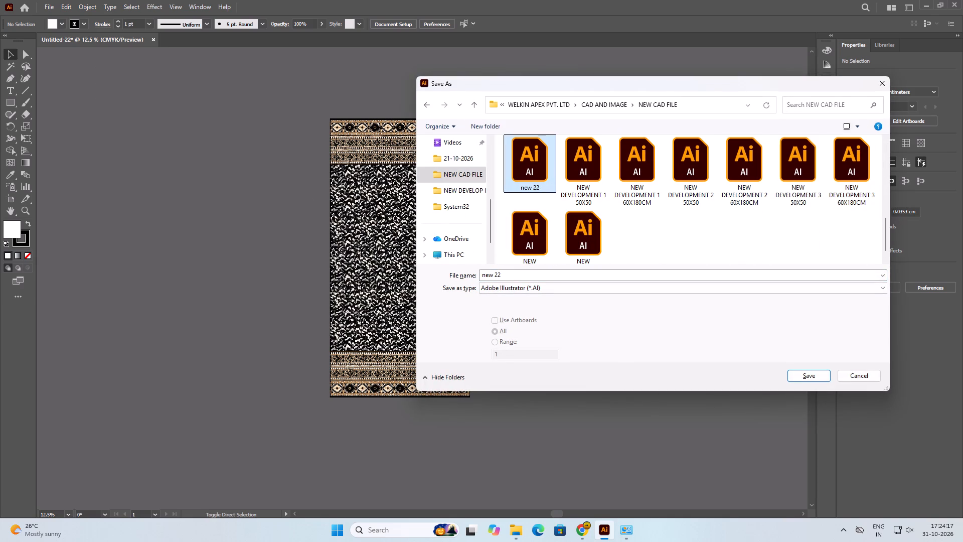
pyautogui.click(509, 276)
pyautogui.click(509, 276)
pyautogui.click(509, 276)
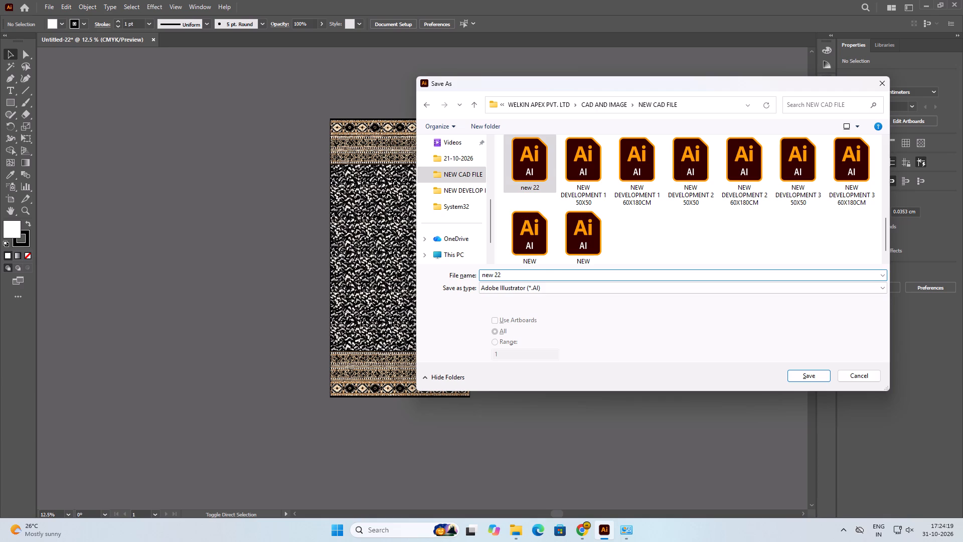
pyautogui.press('BackSpace')
pyautogui.press('3')
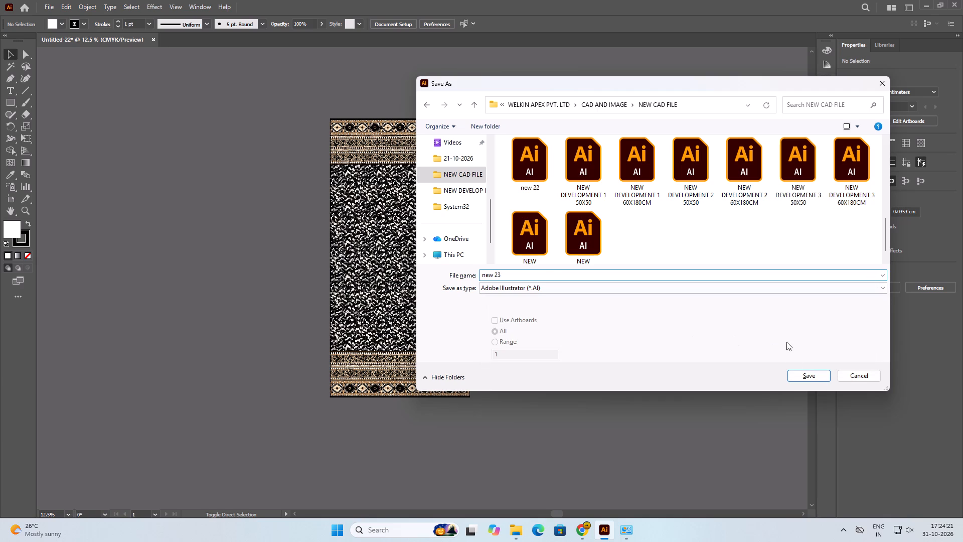
pyautogui.click(813, 379)
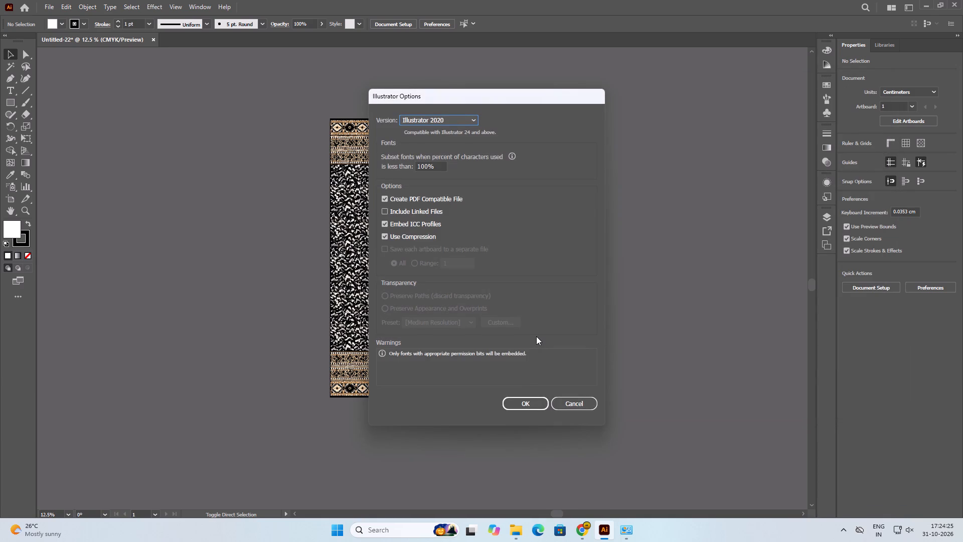
pyautogui.click(537, 406)
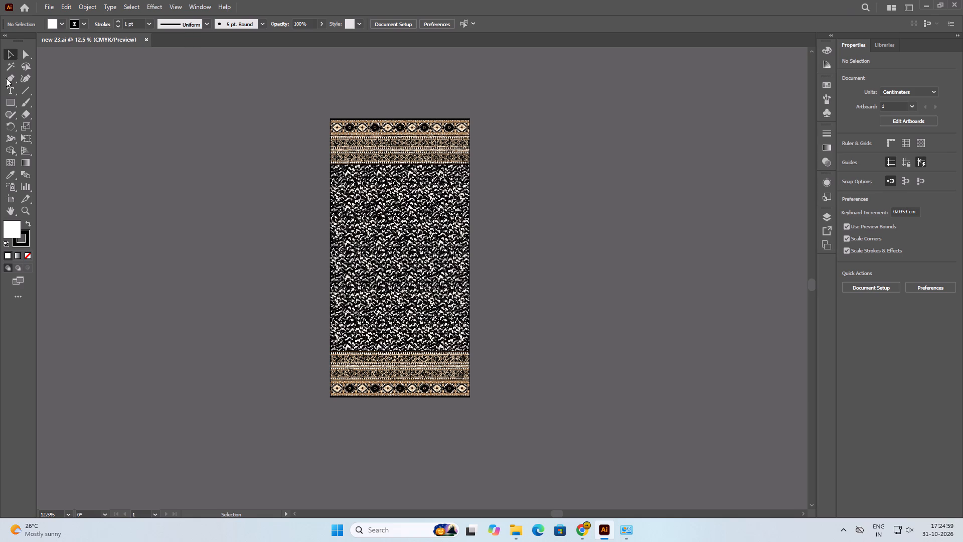
# Export the artwork to the NEW CAD FILE folder as JPEG new 23, in CMYK at quality 5 and 300 ppi.
pyautogui.click(45, 0)
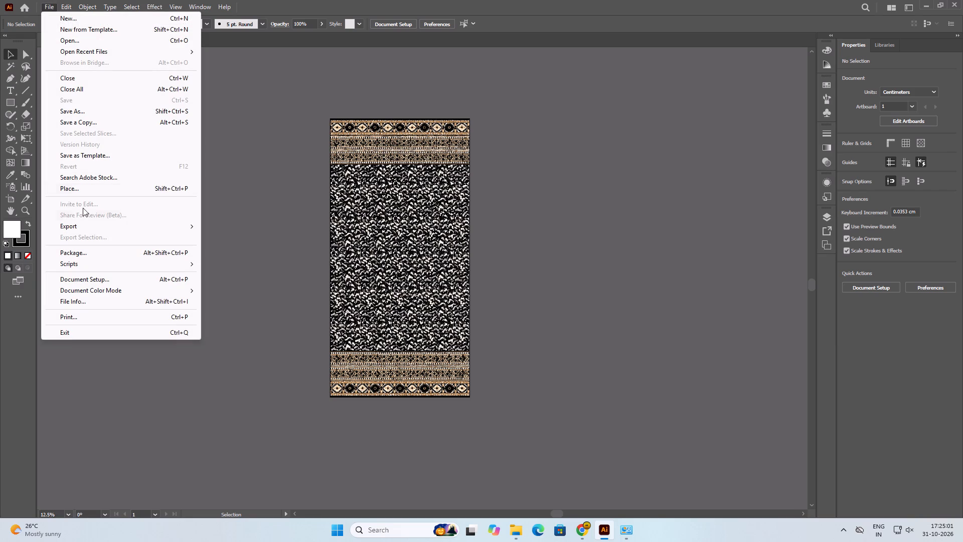
pyautogui.click(86, 228)
pyautogui.click(248, 235)
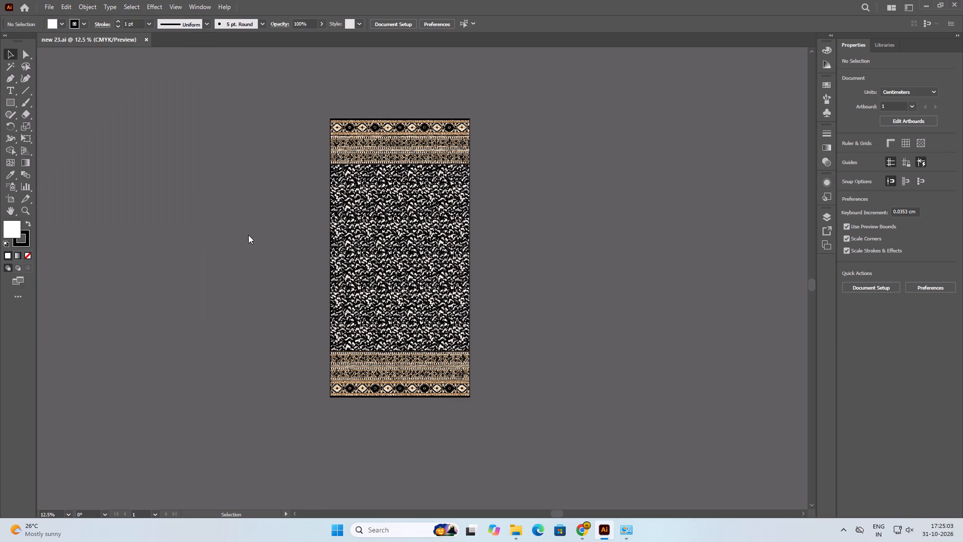
pyautogui.scroll(-2, 573, 193)
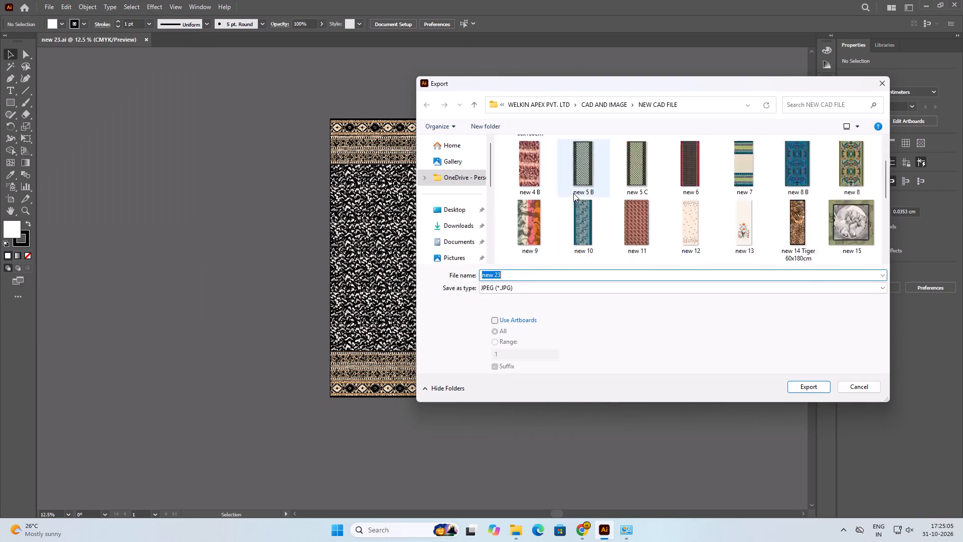
pyautogui.scroll(-7, 573, 193)
pyautogui.click(803, 386)
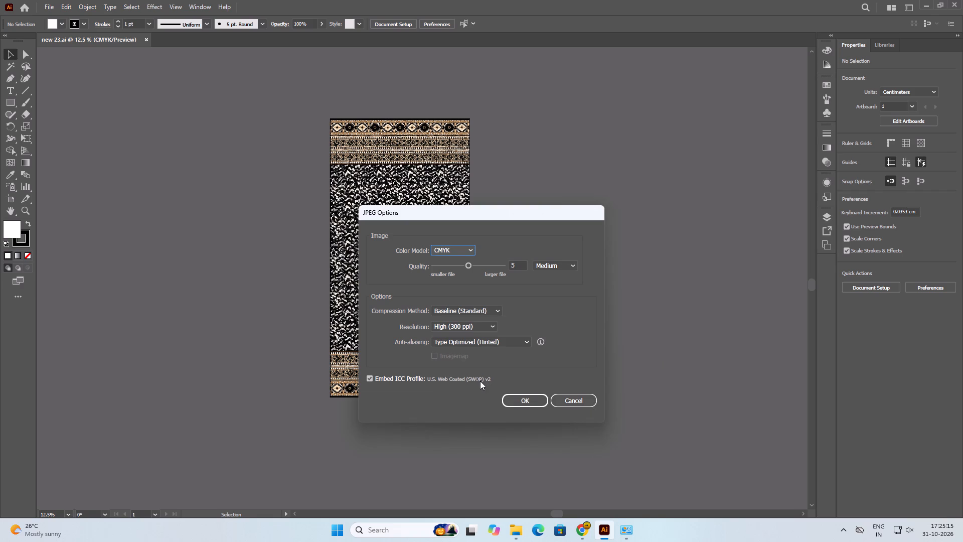
pyautogui.click(529, 398)
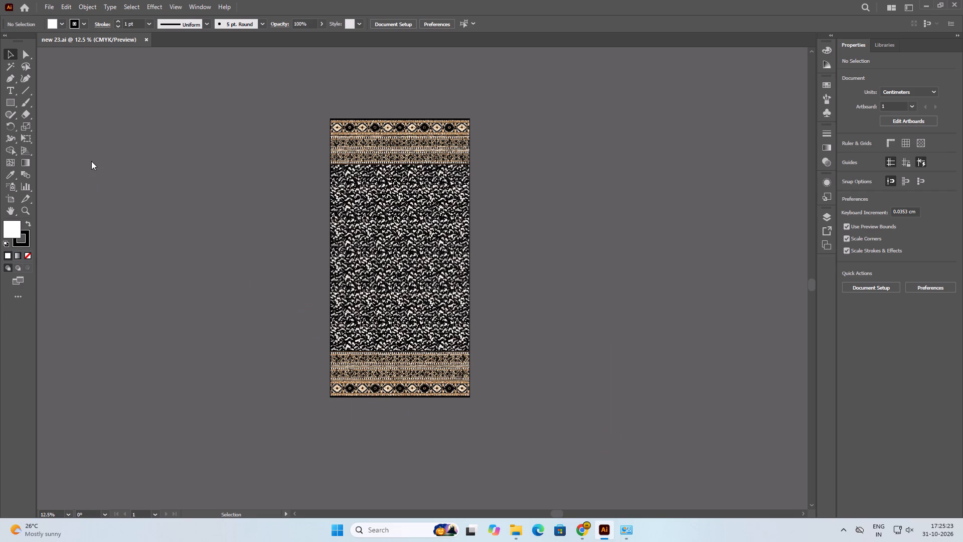
# Close the new 23 document.
pyautogui.click(149, 38)
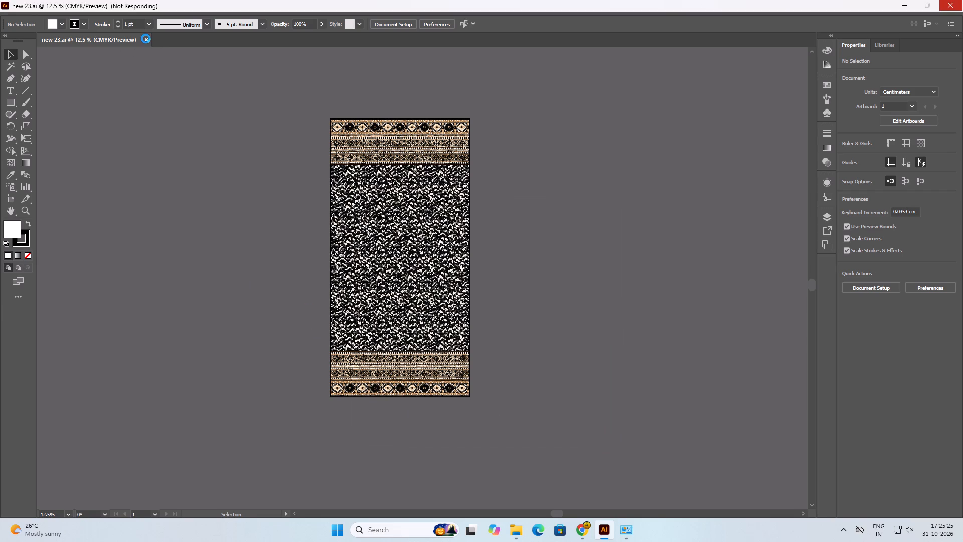
# Switch to Chrome and open the PENDENTI scarf's product page from Pyaar's FW 26-27 collection.
pyautogui.click(574, 528)
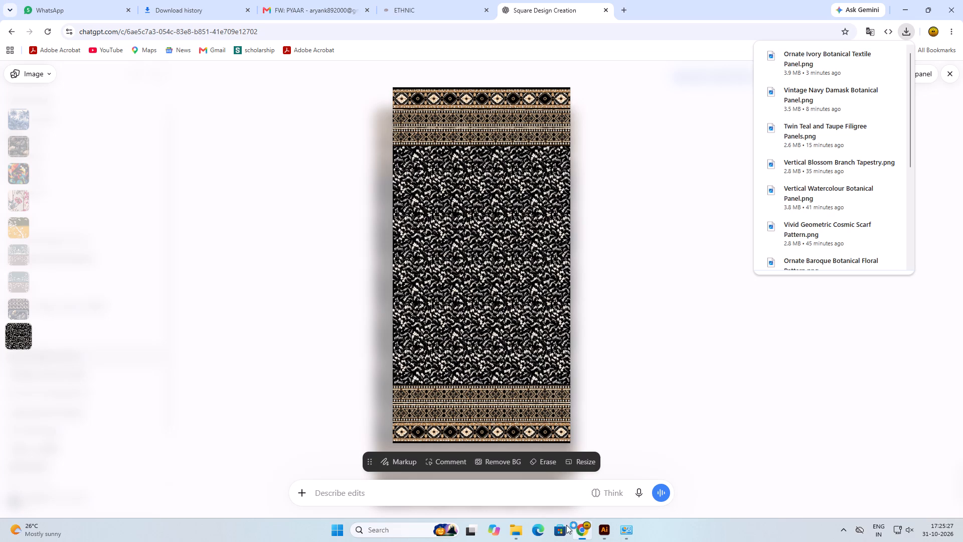
pyautogui.click(426, 0)
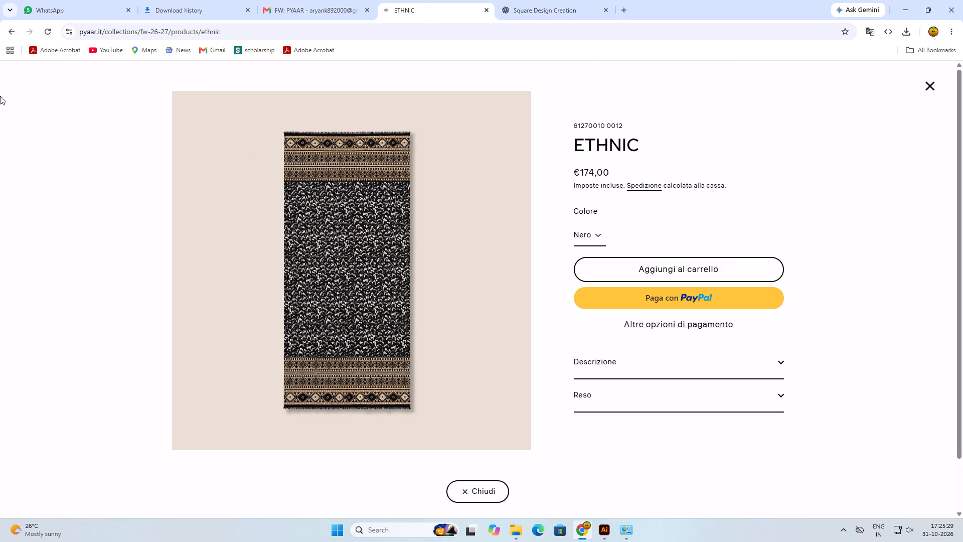
pyautogui.click(15, 33)
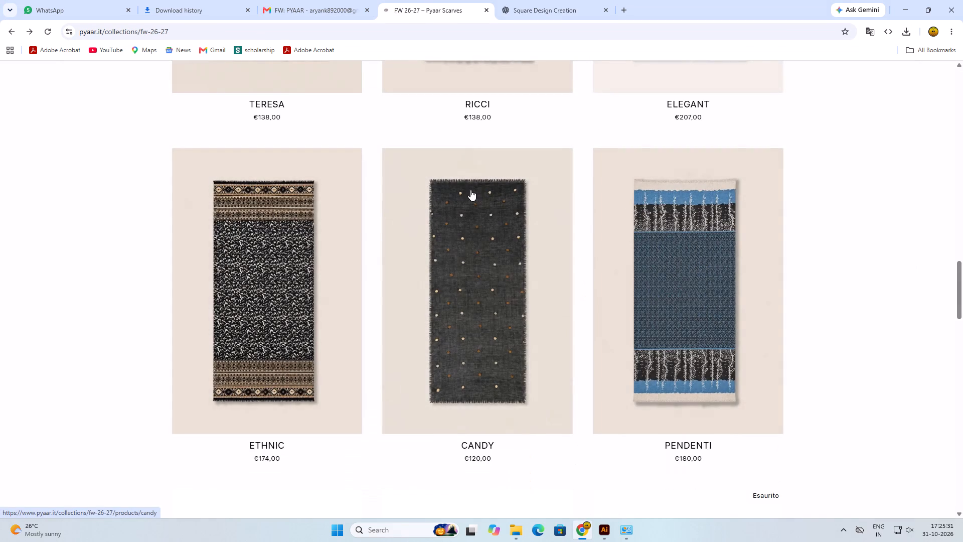
pyautogui.scroll(-1, 470, 190)
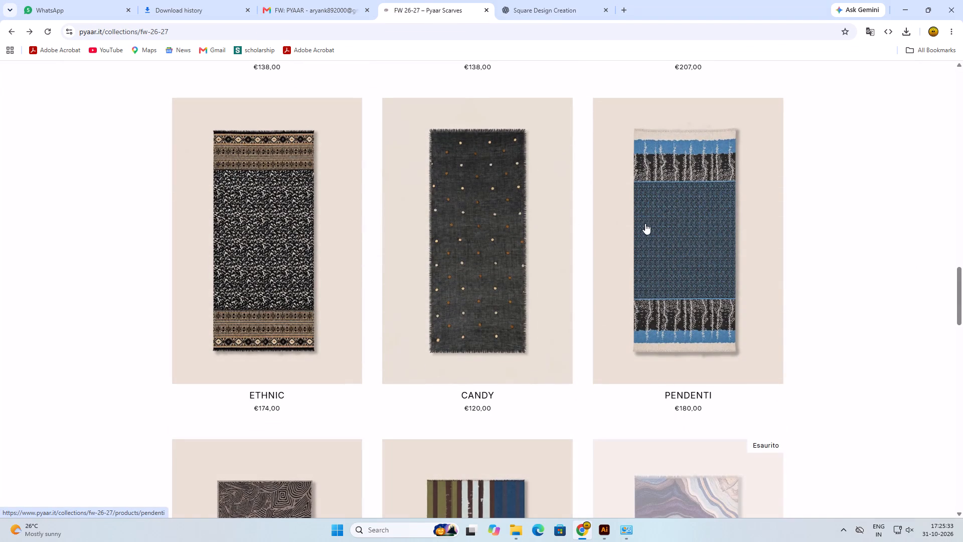
pyautogui.click(645, 223)
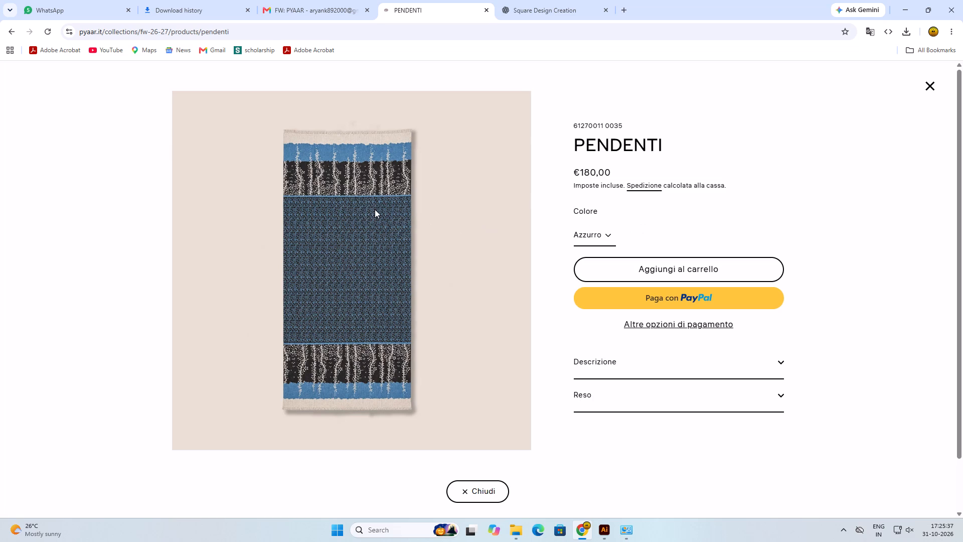
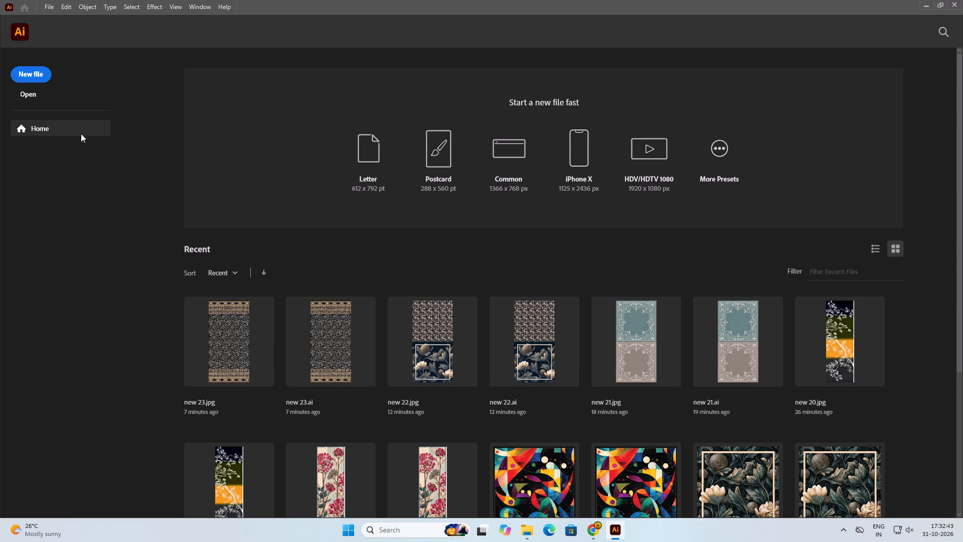
# Create a new portrait document 60 cm wide and 180 cm high in CMYK at 300 ppi.
pyautogui.click(38, 73)
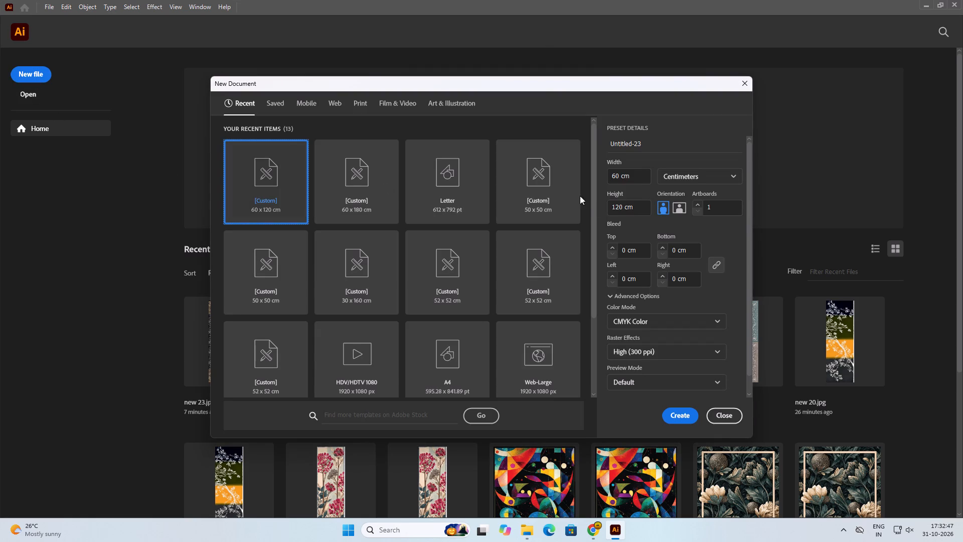
pyautogui.moveTo(620, 210); pyautogui.dragTo(614, 210)
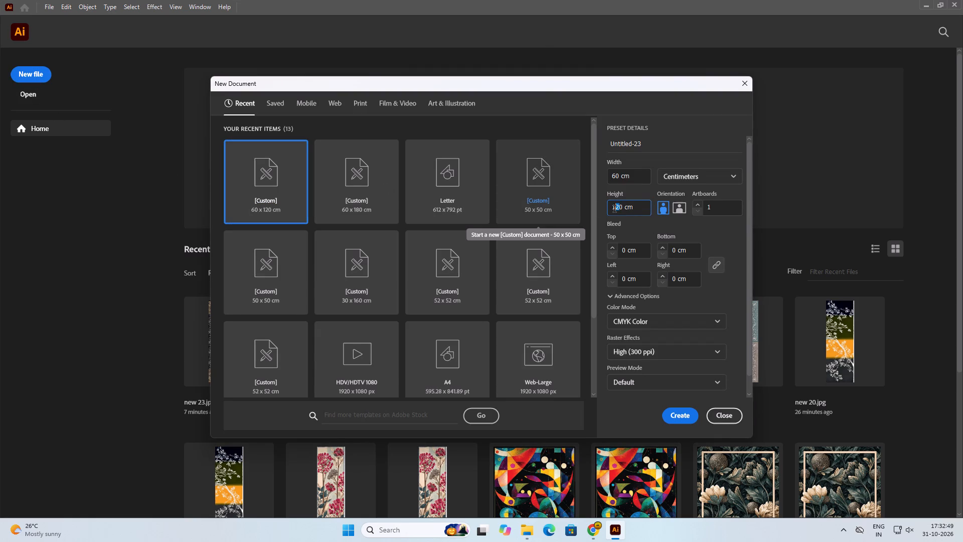
pyautogui.press('8')
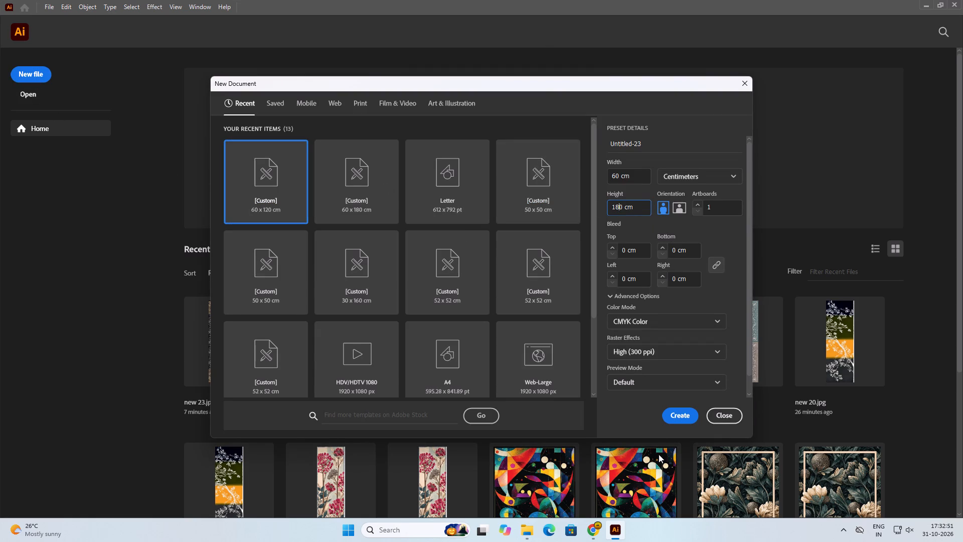
pyautogui.click(669, 415)
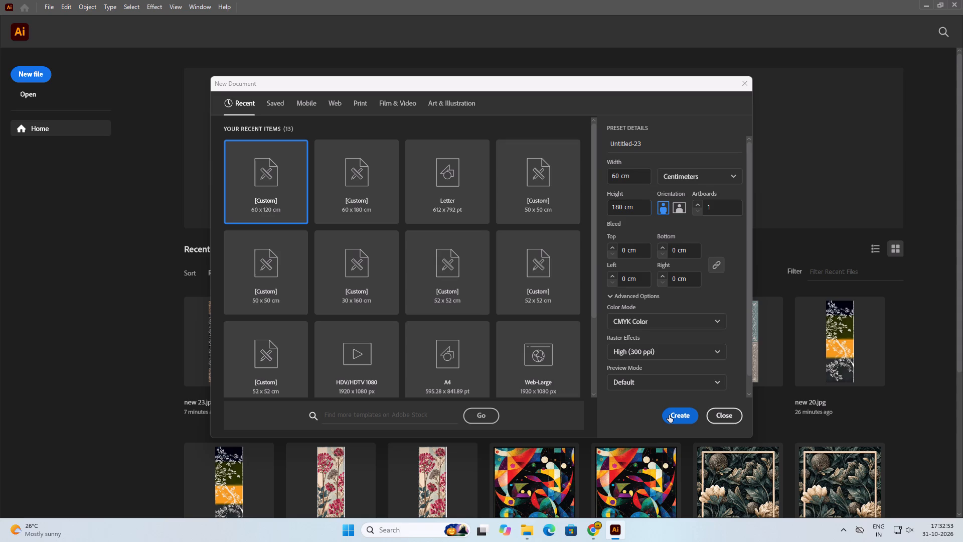
pyautogui.click(556, 343)
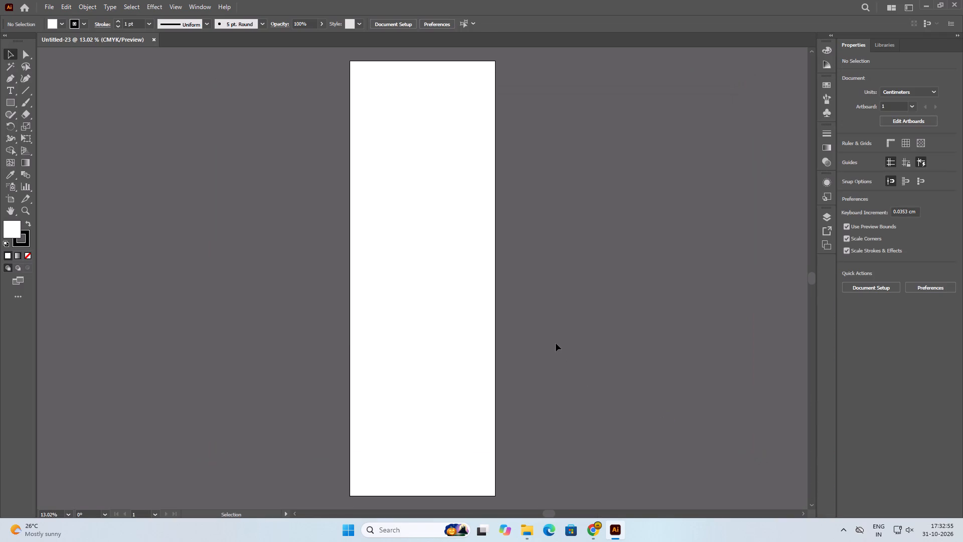
# Place the Symmetrical Blue Vine Floral Textile Pattern image from Downloads at the artboard's top-left corner.
pyautogui.hotkey('ctrl', 'shift', 'p')
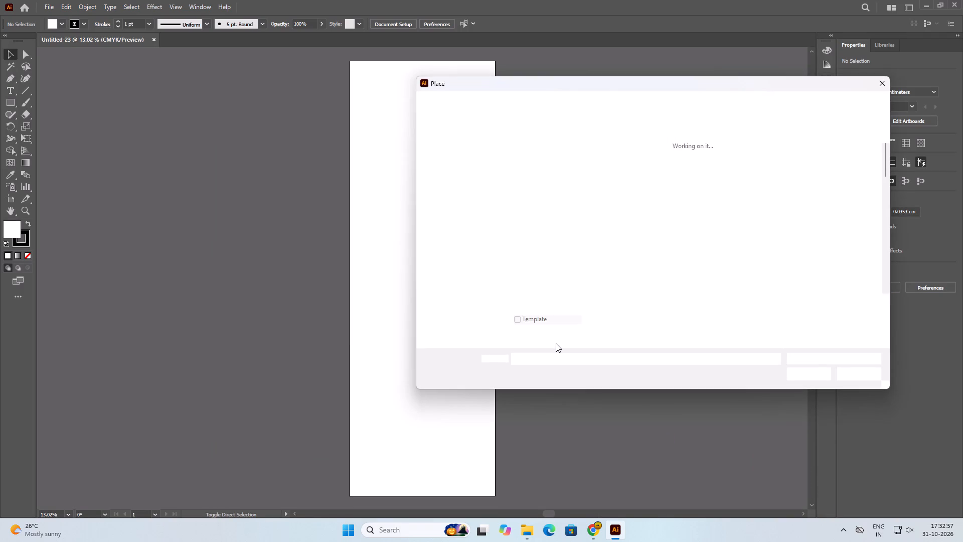
pyautogui.click(444, 234)
pyautogui.click(450, 230)
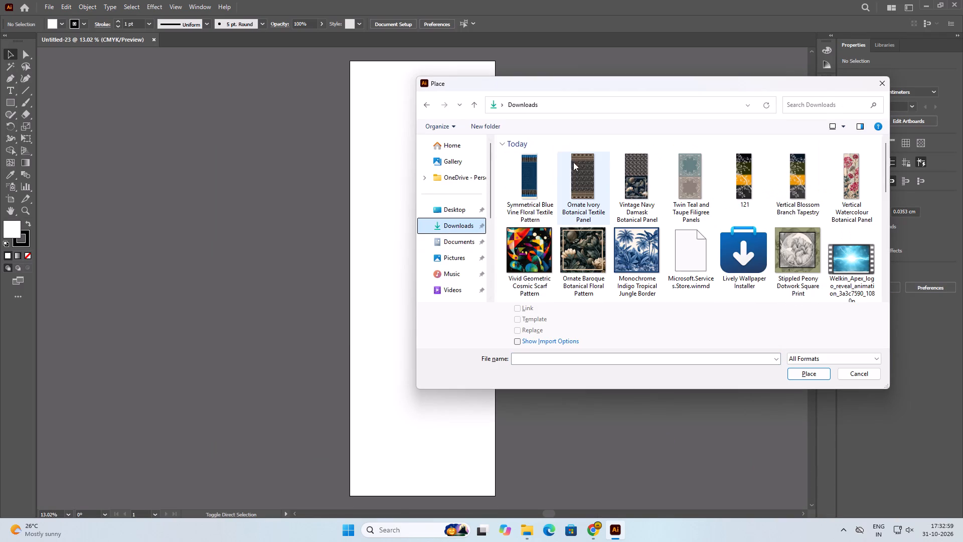
pyautogui.doubleClick(522, 172)
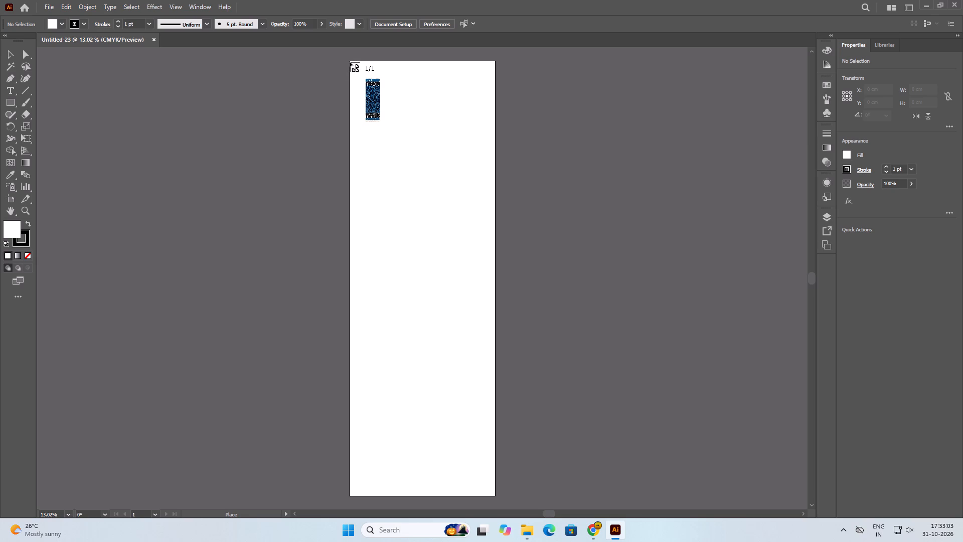
pyautogui.click(350, 60)
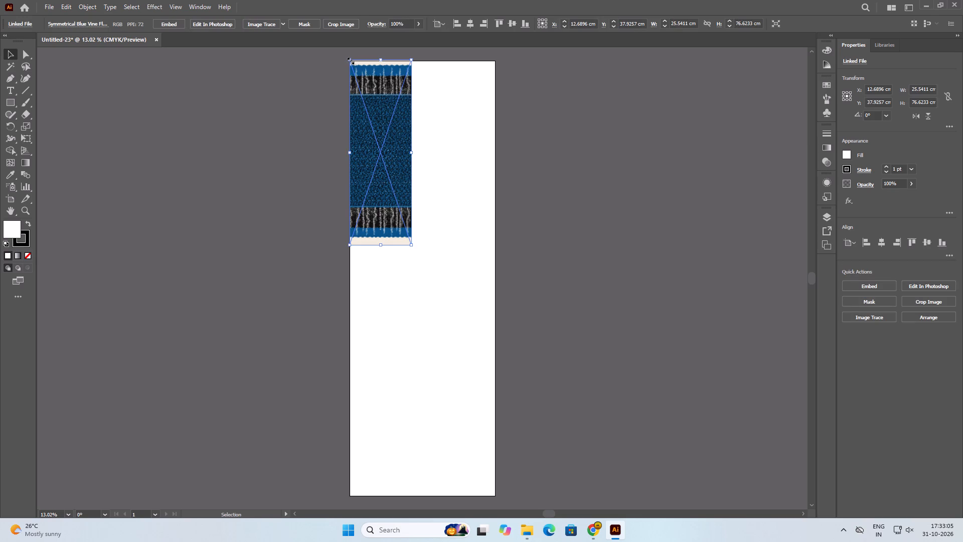
# Align the placed image to the left and top edges of the artboard.
pyautogui.click(462, 20)
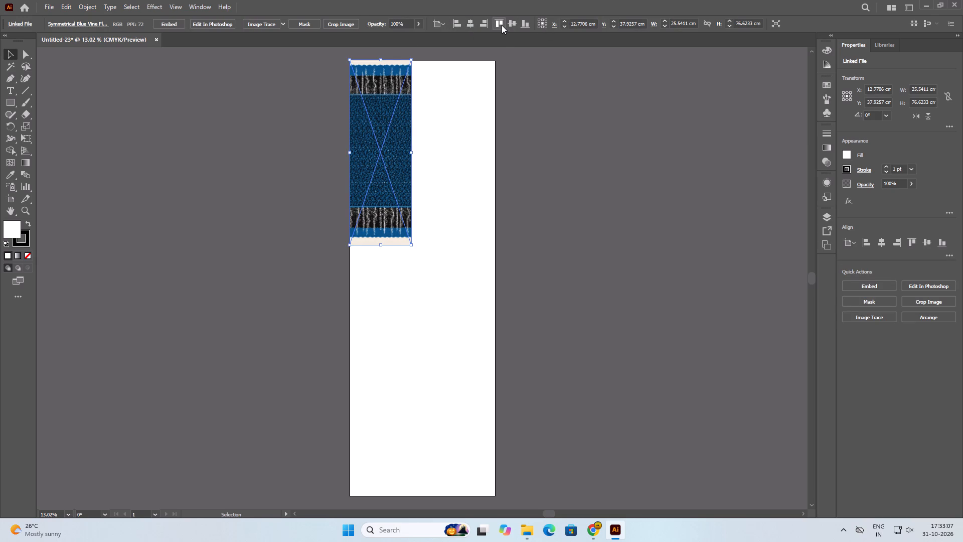
pyautogui.click(502, 25)
pyautogui.click(554, 155)
# Scale the placed image proportionally from its top-left corner to fill the artboard, about 60 x 180 cm.
pyautogui.click(391, 163)
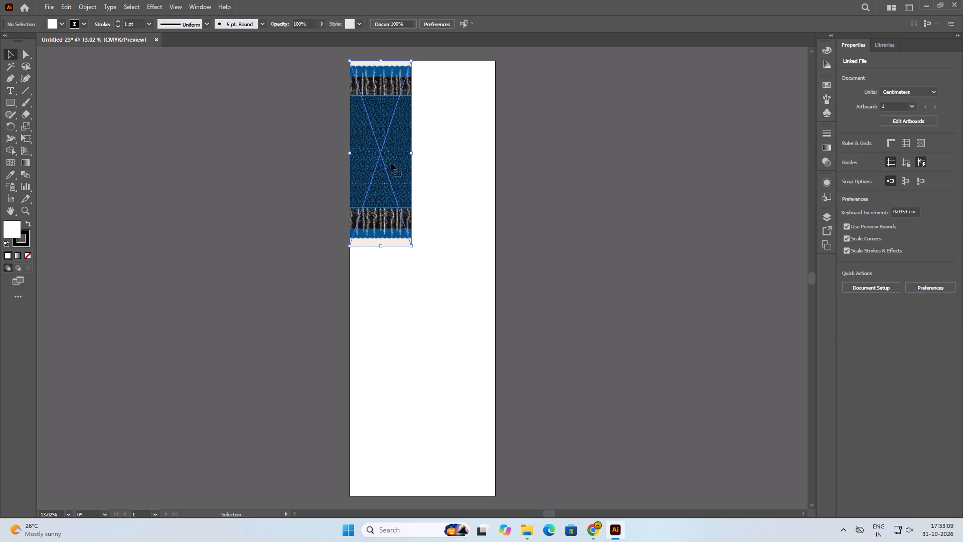
pyautogui.keyDown('shift'); pyautogui.moveTo(411, 248); pyautogui.dragTo(498, 488); pyautogui.keyUp('shift')
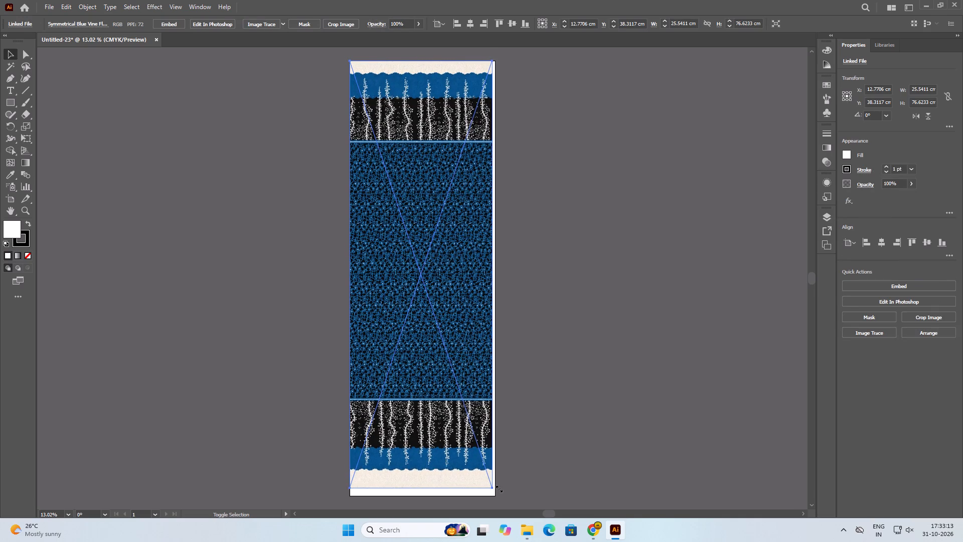
pyautogui.keyDown('shift'); pyautogui.moveTo(498, 488); pyautogui.dragTo(500, 496); pyautogui.keyUp('shift')
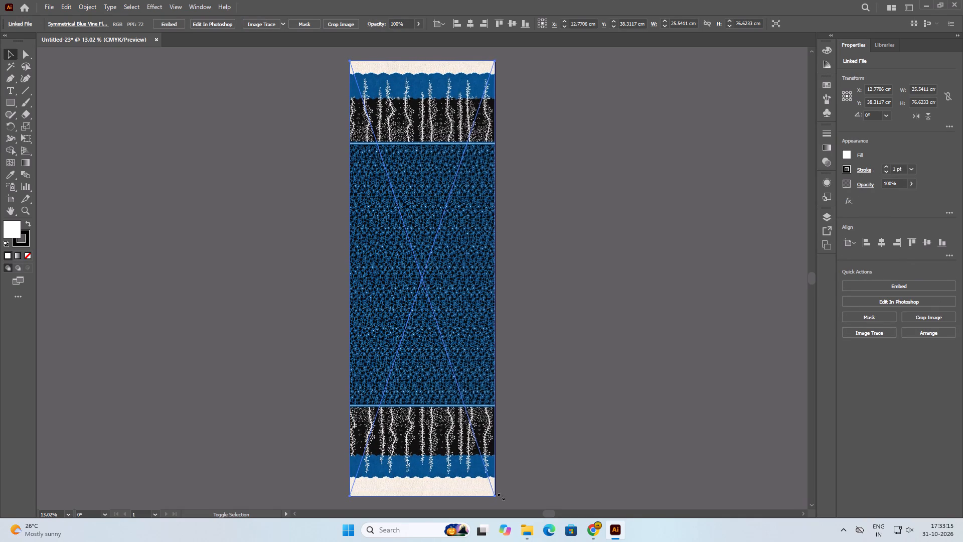
pyautogui.keyDown('shift'); pyautogui.moveTo(500, 496); pyautogui.dragTo(501, 496); pyautogui.keyUp('shift')
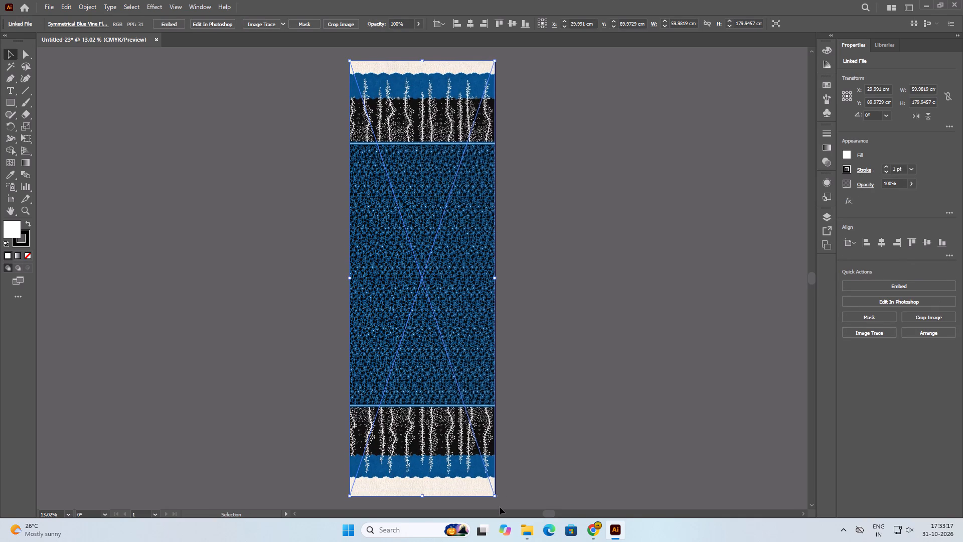
# Enlarge the placed image slightly from its bottom-right corner to cover the artboard's edges, about 60.01 x 180.02 cm.
pyautogui.keyDown('alt'); pyautogui.scroll(7, 500, 507); pyautogui.keyUp('alt')
pyautogui.keyDown('alt'); pyautogui.scroll(5, 430, 395); pyautogui.keyUp('alt')
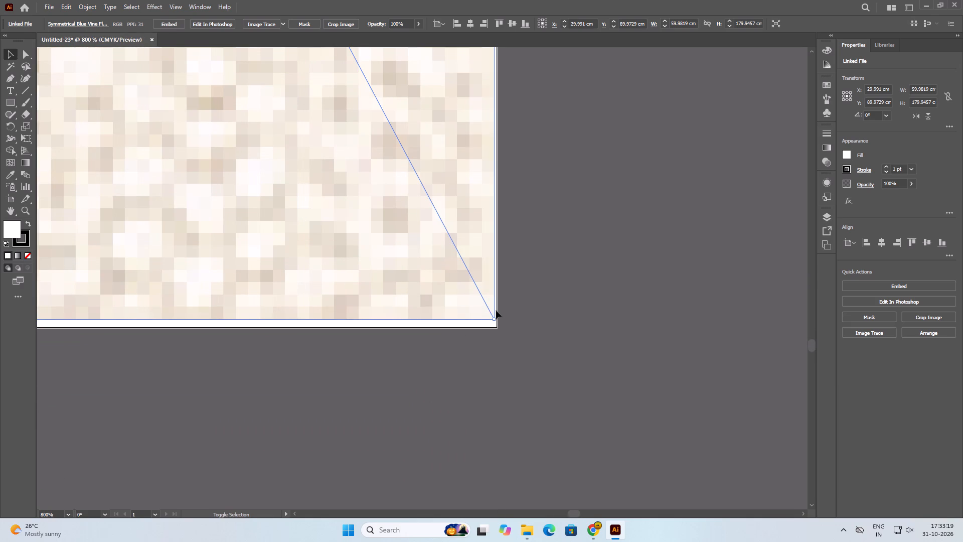
pyautogui.keyDown('shift'); pyautogui.moveTo(495, 321); pyautogui.dragTo(499, 335); pyautogui.keyUp('shift')
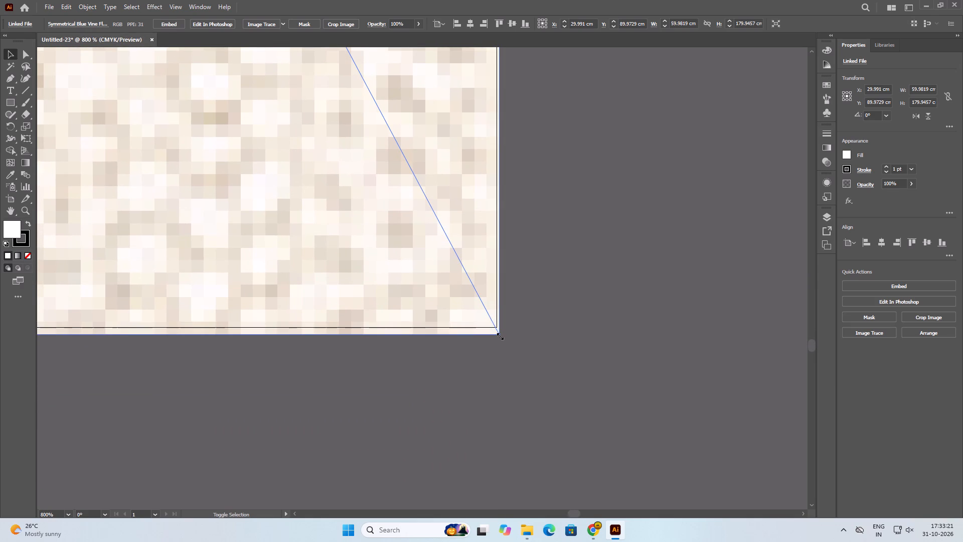
pyautogui.keyDown('shift'); pyautogui.moveTo(499, 335); pyautogui.dragTo(499, 330); pyautogui.keyUp('shift')
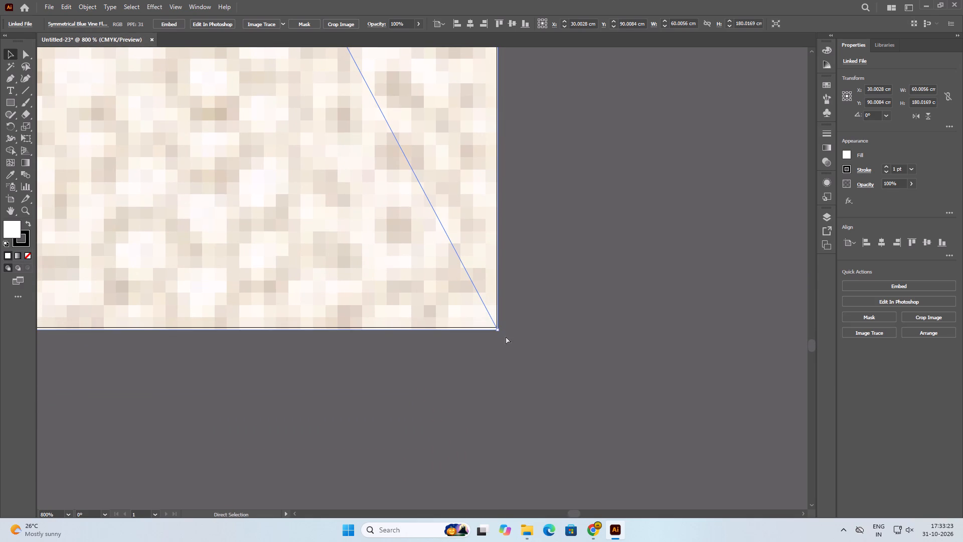
pyautogui.hotkey('ctrl', '0')
pyautogui.click(580, 316)
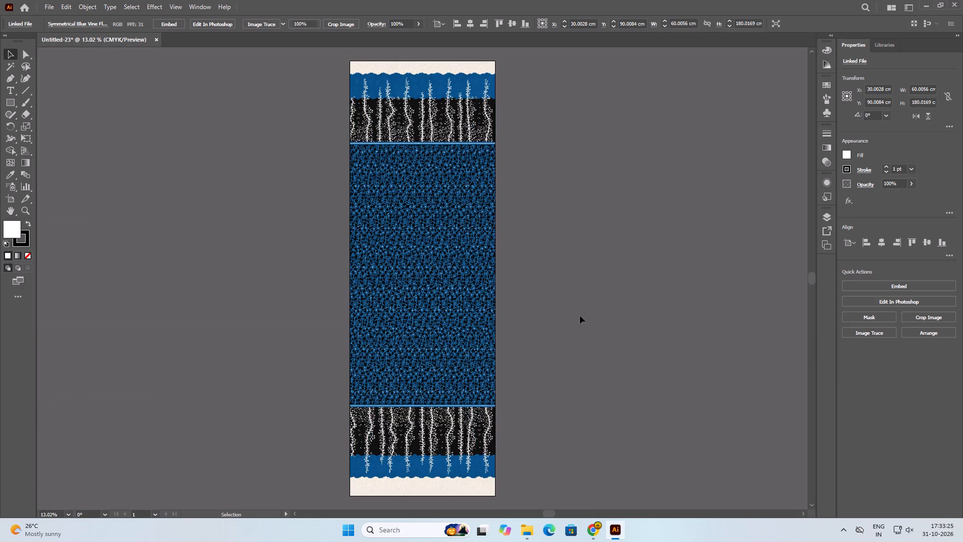
# Apply an Image Trace preset to the placed textile pattern image.
pyautogui.click(479, 204)
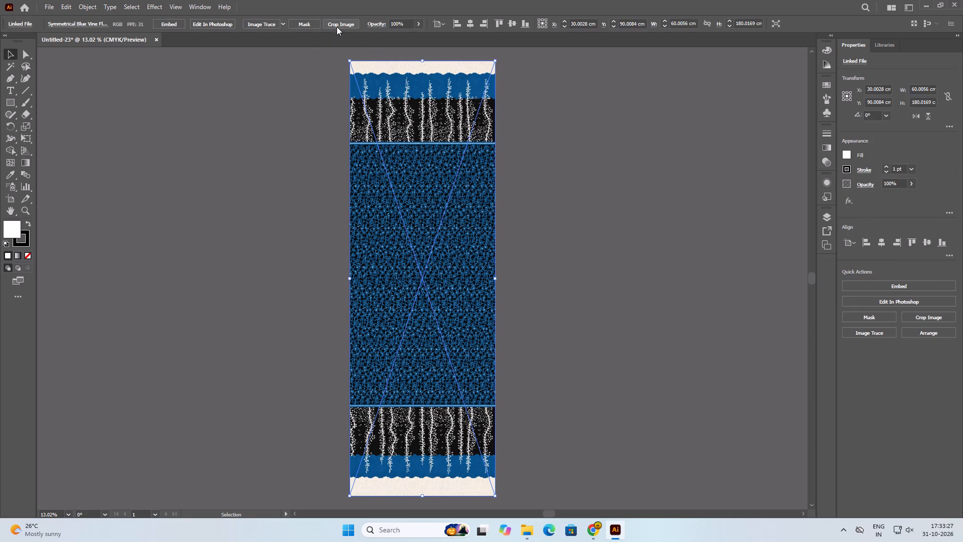
pyautogui.click(282, 24)
pyautogui.click(304, 55)
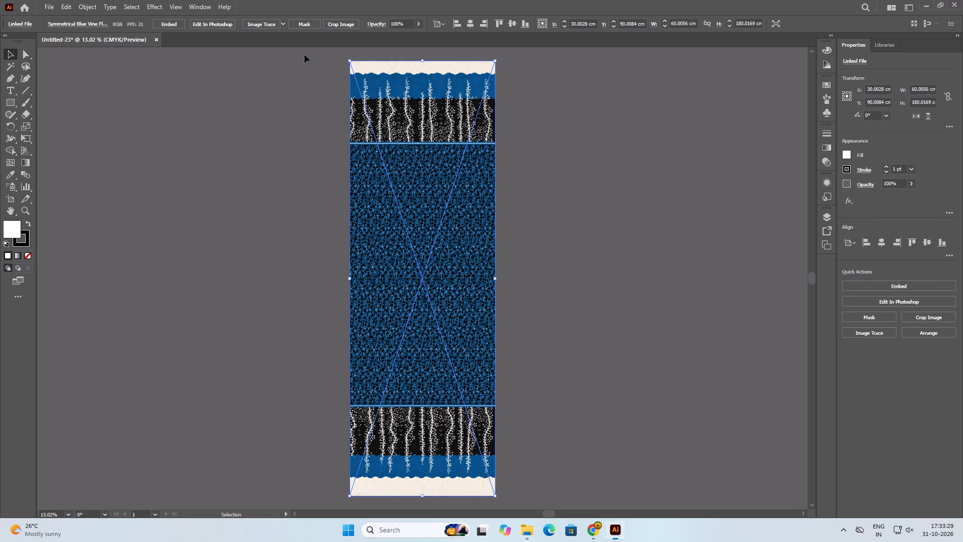
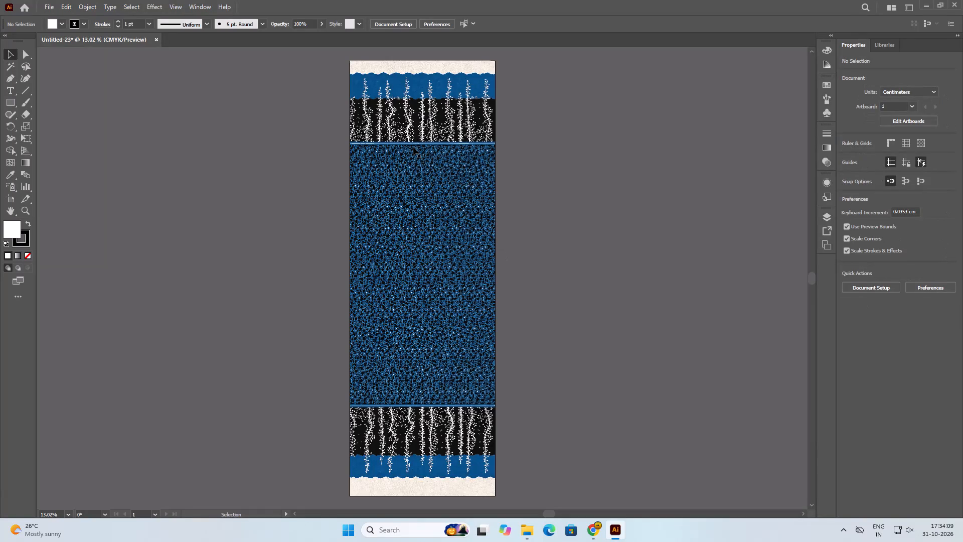
# Inspect the traced textile pattern up close, from the top border and central floral field to the bottom border.
pyautogui.keyDown('alt'); pyautogui.scroll(4, 413, 147); pyautogui.keyUp('alt')
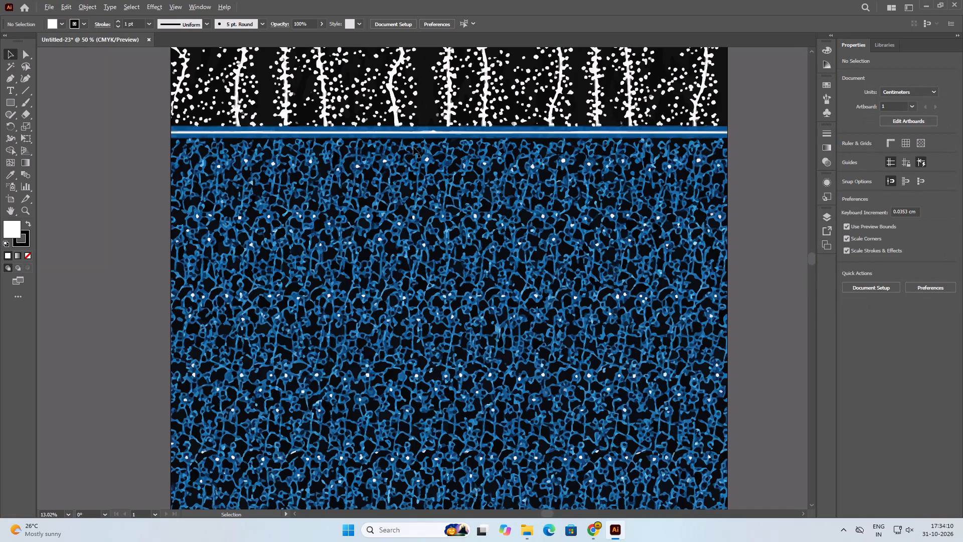
pyautogui.keyDown('alt'); pyautogui.scroll(1, 413, 147); pyautogui.keyUp('alt')
pyautogui.keyDown('alt'); pyautogui.scroll(-4, 413, 201); pyautogui.keyUp('alt')
pyautogui.keyDown('alt'); pyautogui.scroll(5, 418, 112); pyautogui.keyUp('alt')
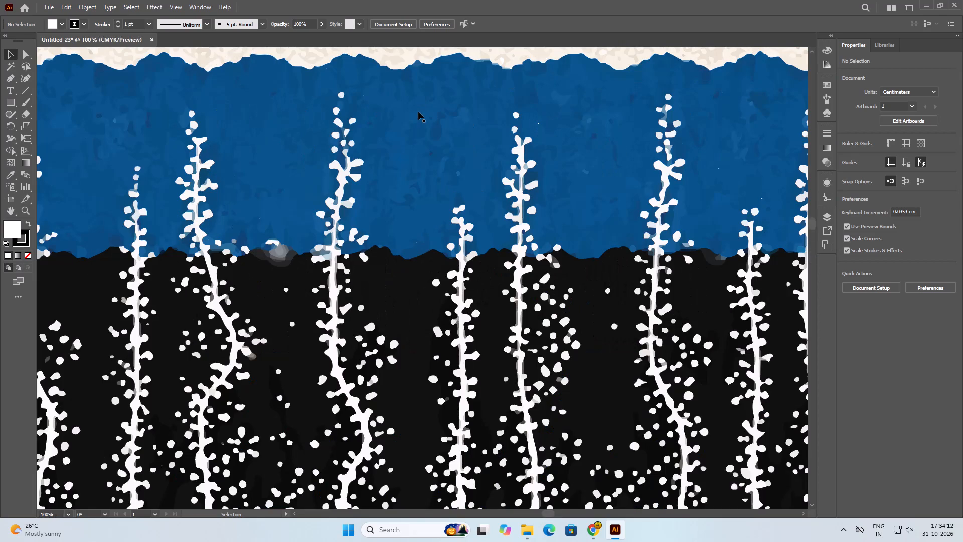
pyautogui.keyDown('alt'); pyautogui.scroll(-5, 418, 112); pyautogui.keyUp('alt')
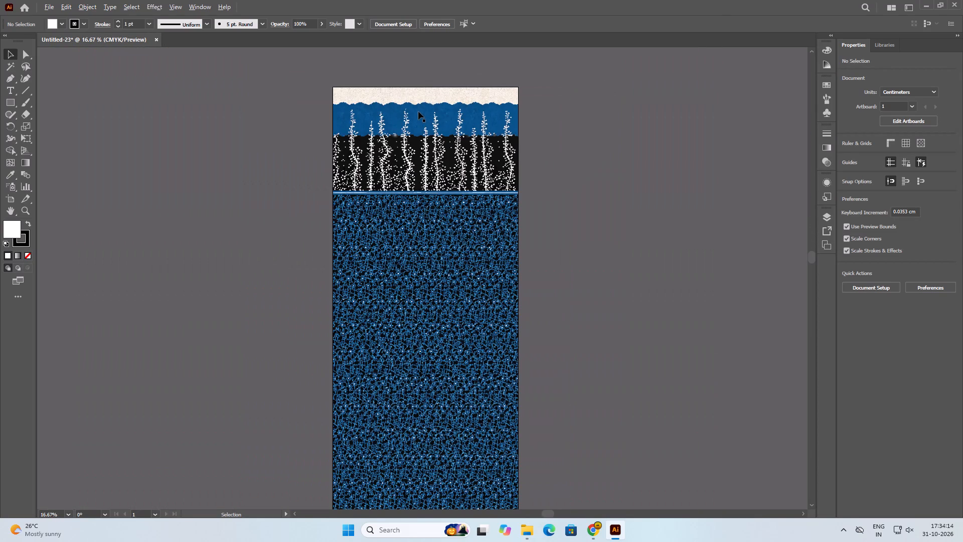
pyautogui.keyDown('alt'); pyautogui.scroll(4, 419, 79); pyautogui.keyUp('alt')
pyautogui.keyDown('alt'); pyautogui.scroll(-5, 428, 144); pyautogui.keyUp('alt')
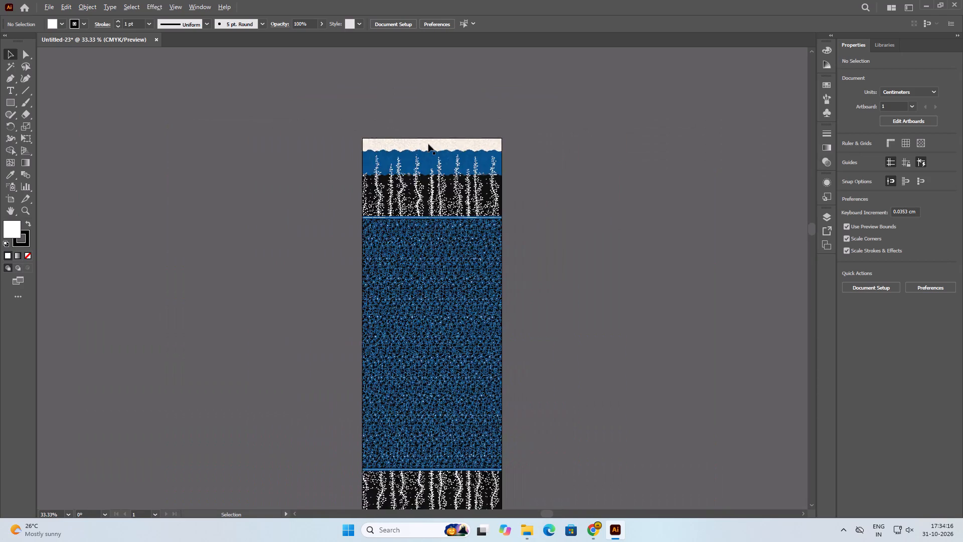
pyautogui.keyDown('alt'); pyautogui.scroll(-3, 428, 144); pyautogui.keyUp('alt')
pyautogui.keyDown('alt'); pyautogui.scroll(7, 428, 328); pyautogui.keyUp('alt')
pyautogui.keyDown('alt'); pyautogui.scroll(-2, 395, 226); pyautogui.keyUp('alt')
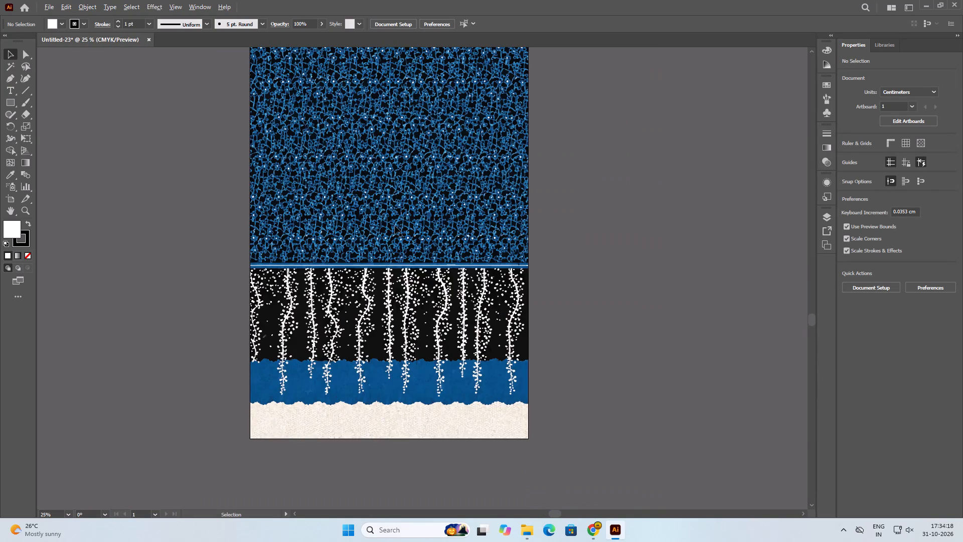
pyautogui.keyDown('alt'); pyautogui.scroll(3, 393, 405); pyautogui.keyUp('alt')
pyautogui.keyDown('alt'); pyautogui.scroll(-2, 391, 278); pyautogui.keyUp('alt')
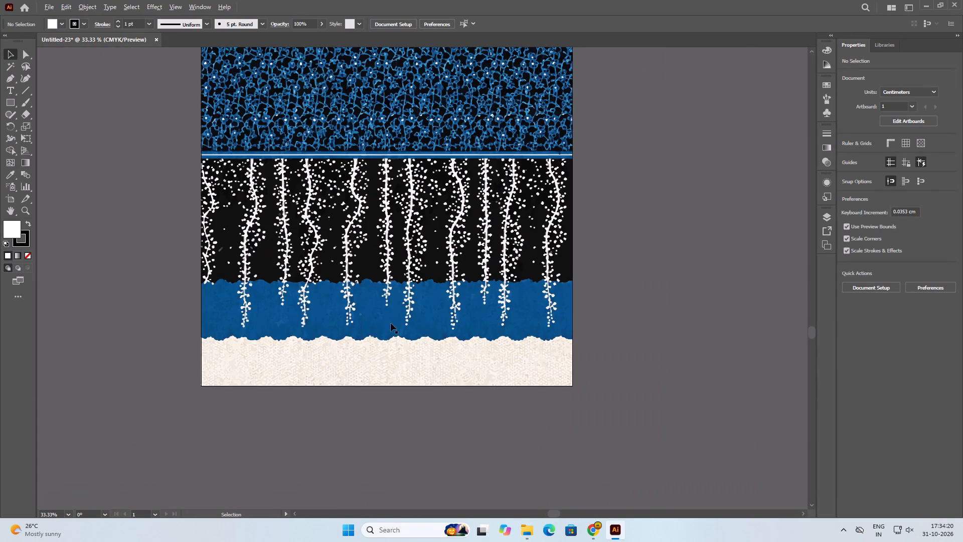
pyautogui.keyDown('alt'); pyautogui.scroll(-4, 391, 336); pyautogui.keyUp('alt')
pyautogui.keyDown('alt'); pyautogui.scroll(-1, 388, 268); pyautogui.keyUp('alt')
pyautogui.click(554, 202)
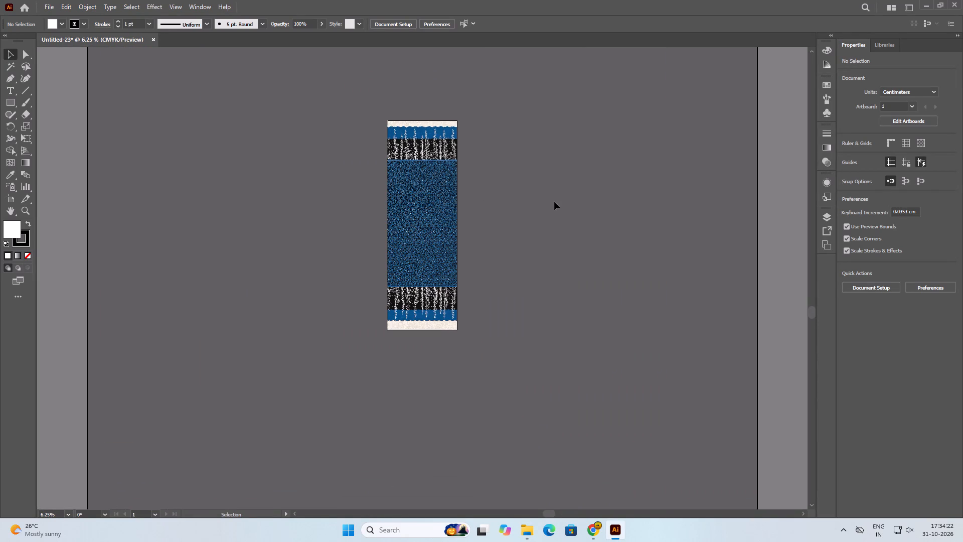
pyautogui.hotkey('ctrl', '0')
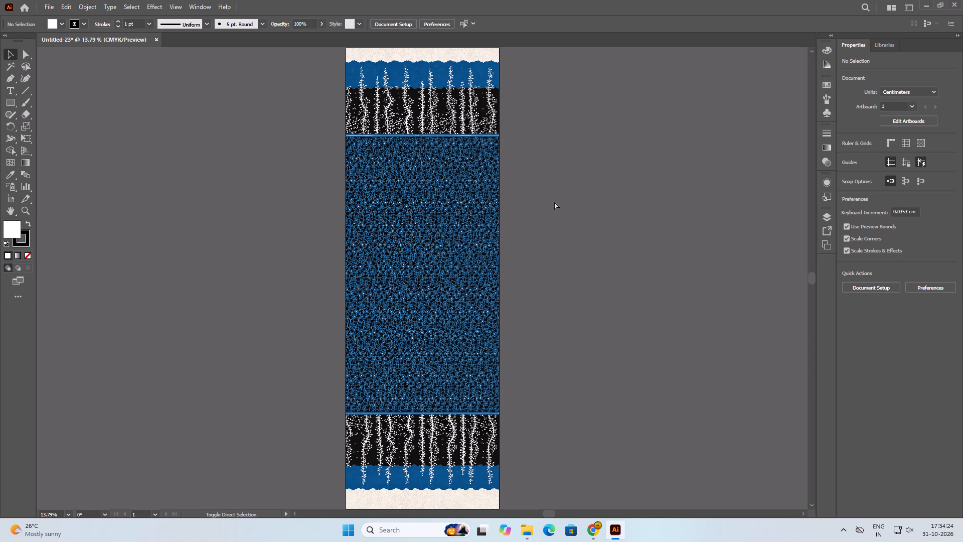
# Save the document as "new 24" in Adobe Illustrator format in the NEW CAD FILE folder, with Illustrator 2020 compatibility.
pyautogui.hotkey('ctrl', 'shift', 's')
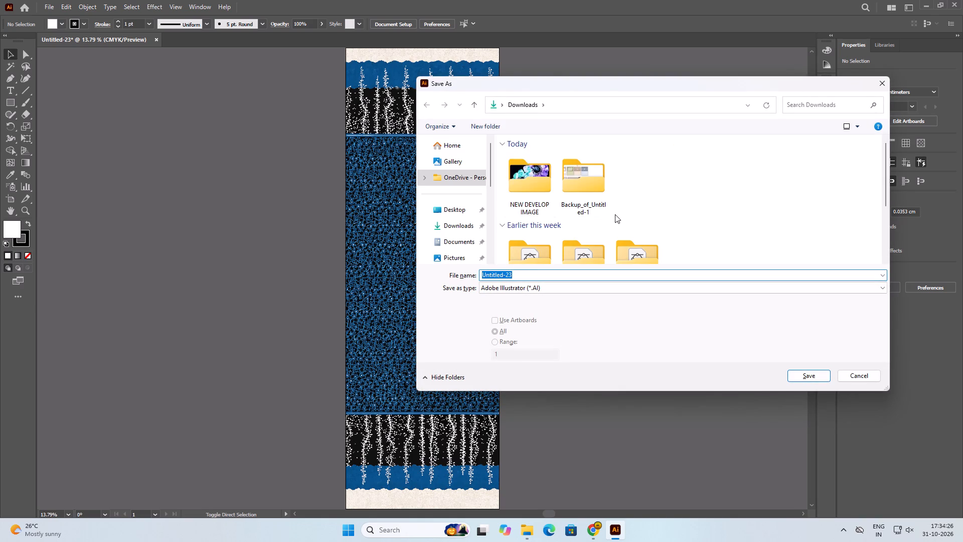
pyautogui.scroll(-4, 615, 214)
pyautogui.scroll(-3, 459, 249)
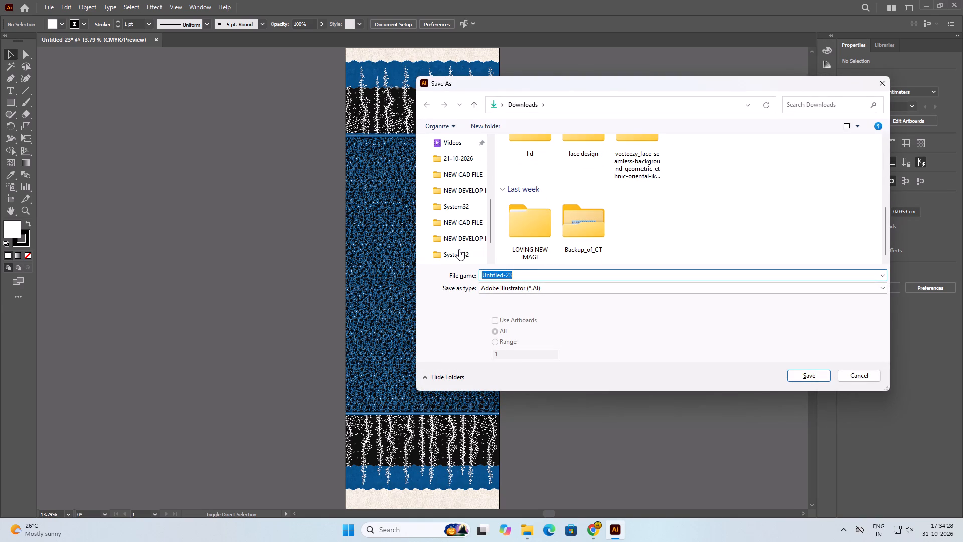
pyautogui.click(452, 173)
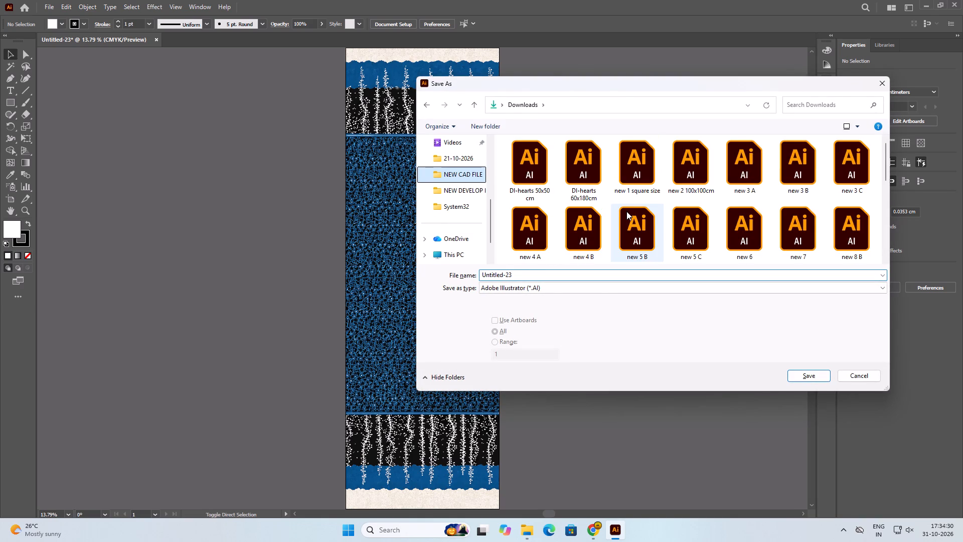
pyautogui.scroll(-6, 626, 211)
pyautogui.click(594, 177)
pyautogui.click(590, 158)
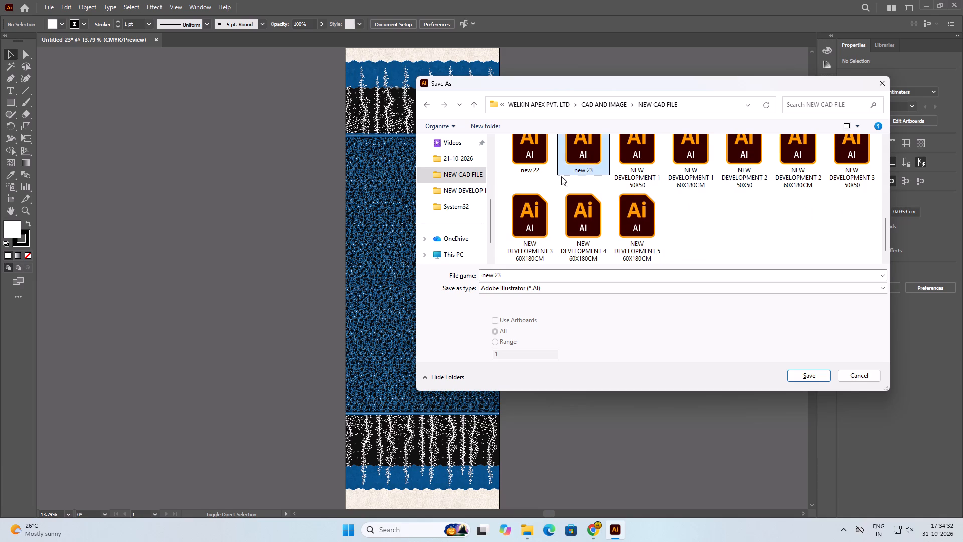
pyautogui.click(511, 272)
pyautogui.click(507, 274)
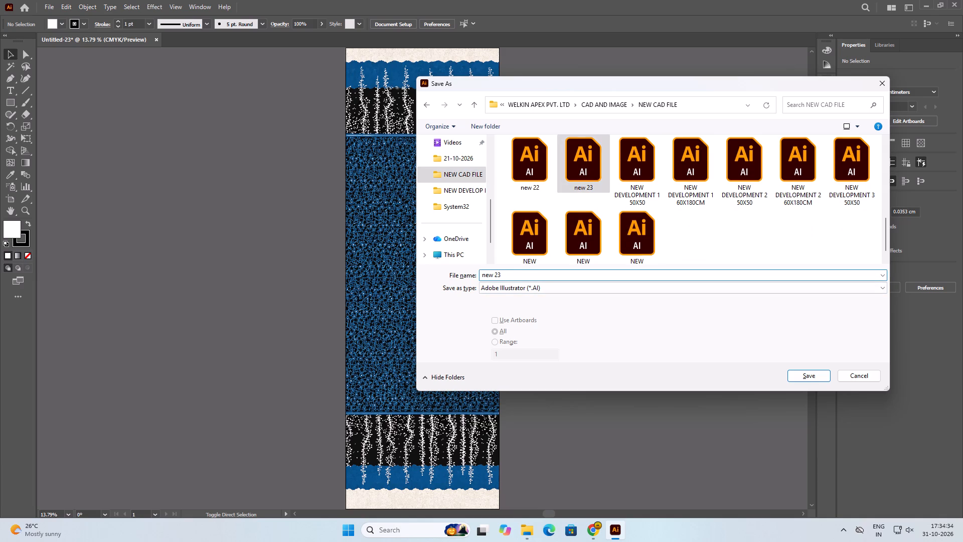
pyautogui.press('BackSpace')
pyautogui.press('4')
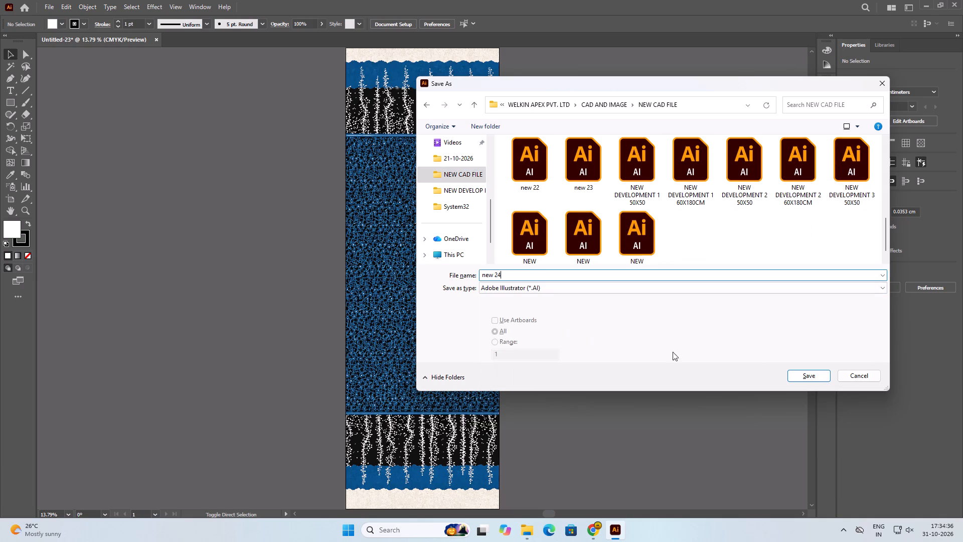
pyautogui.click(808, 374)
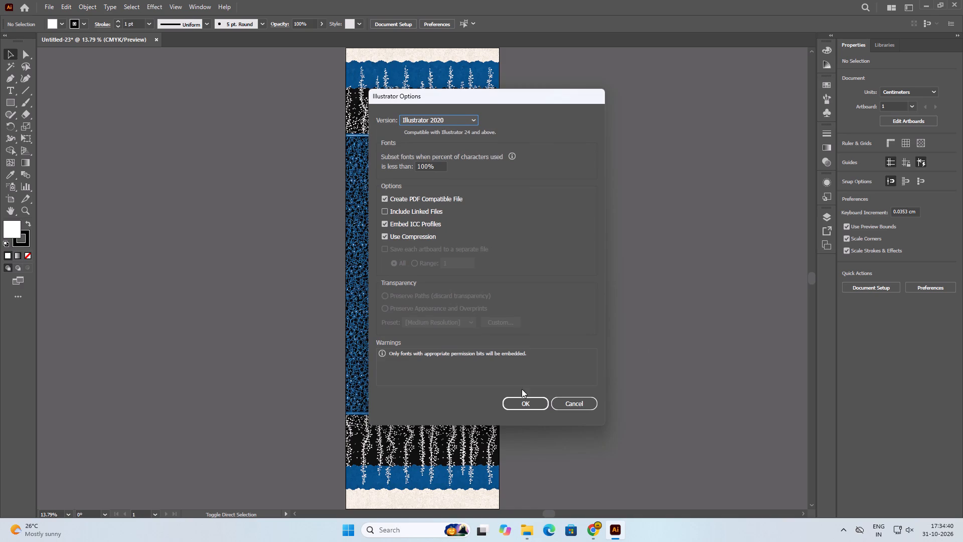
pyautogui.click(528, 400)
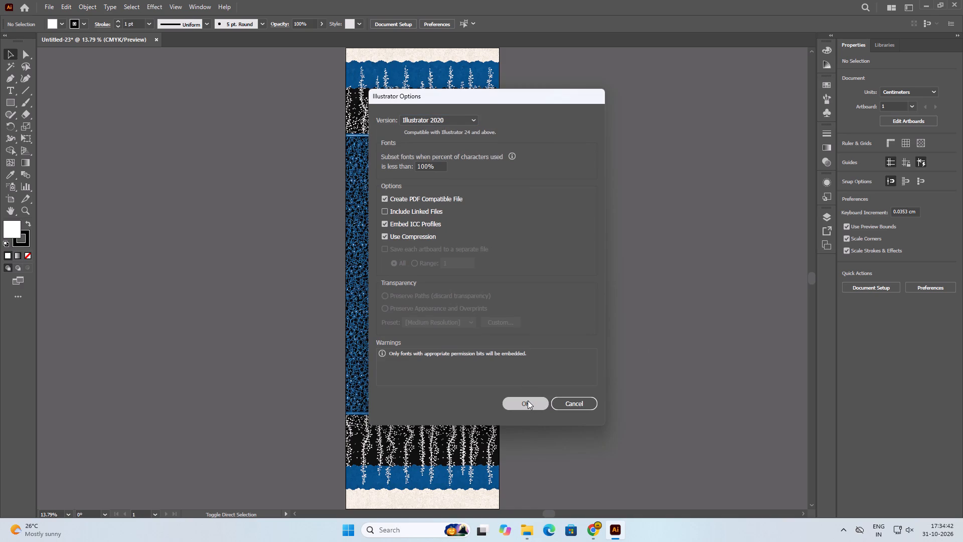
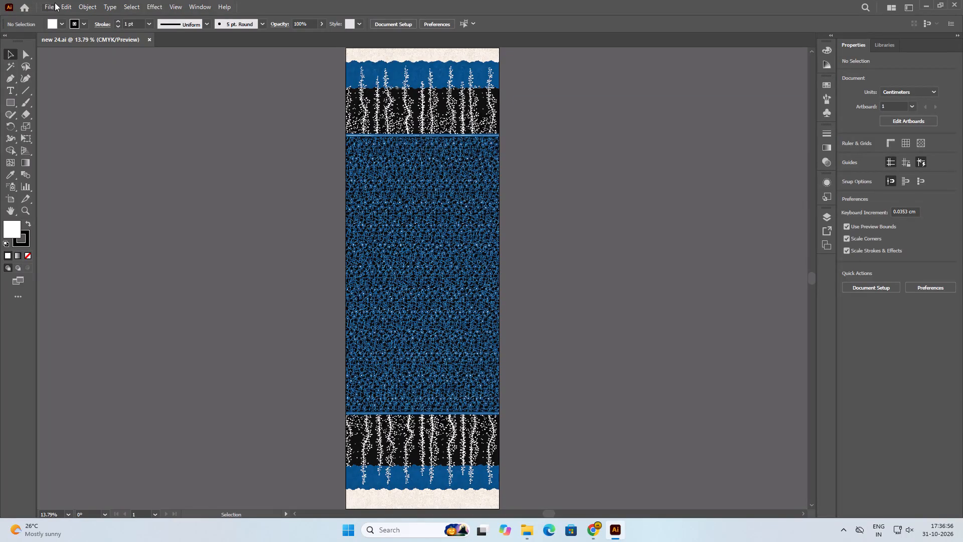
# Check the NEW CAD FILE folder in File Explorer for the saved design, refresh the listing and return to Illustrator.
pyautogui.click(524, 538)
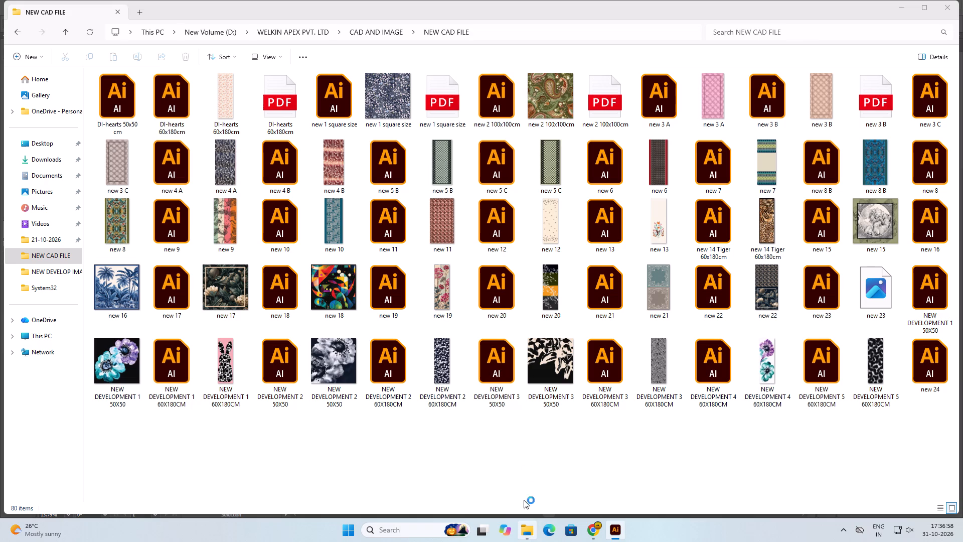
pyautogui.click(579, 450)
pyautogui.click(91, 33)
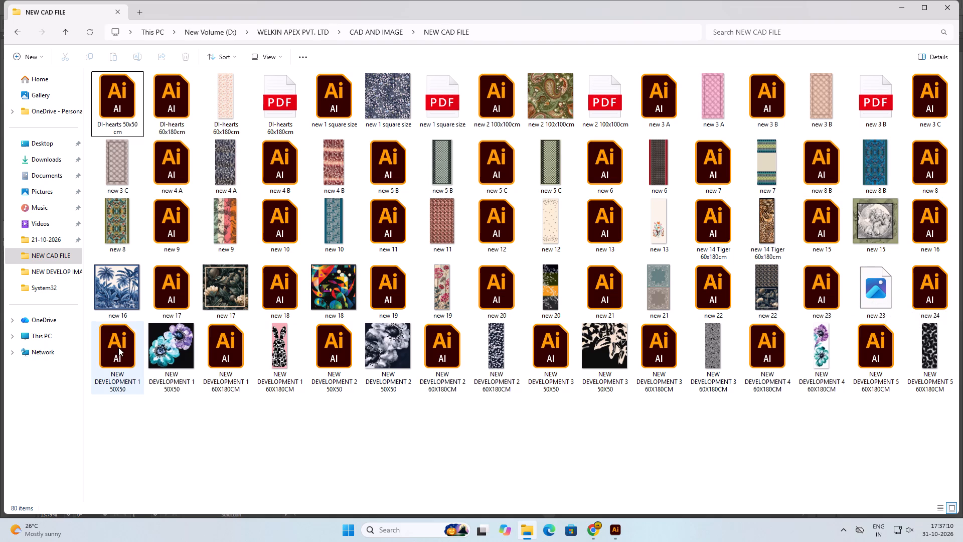
pyautogui.click(620, 535)
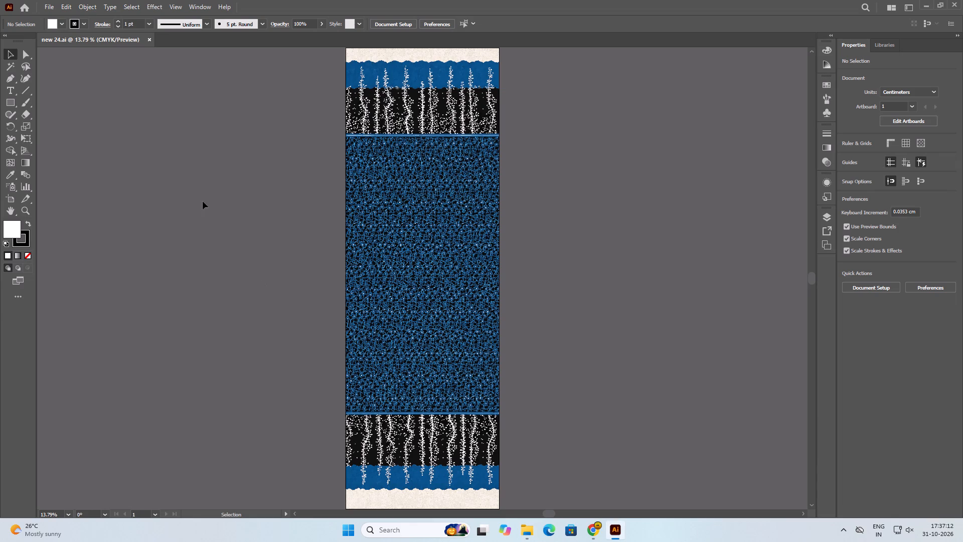
# Export the design as JPEG "new 24" to the NEW CAD FILE folder, using CMYK, quality 5 and High (300 ppi) resolution.
pyautogui.click(48, 7)
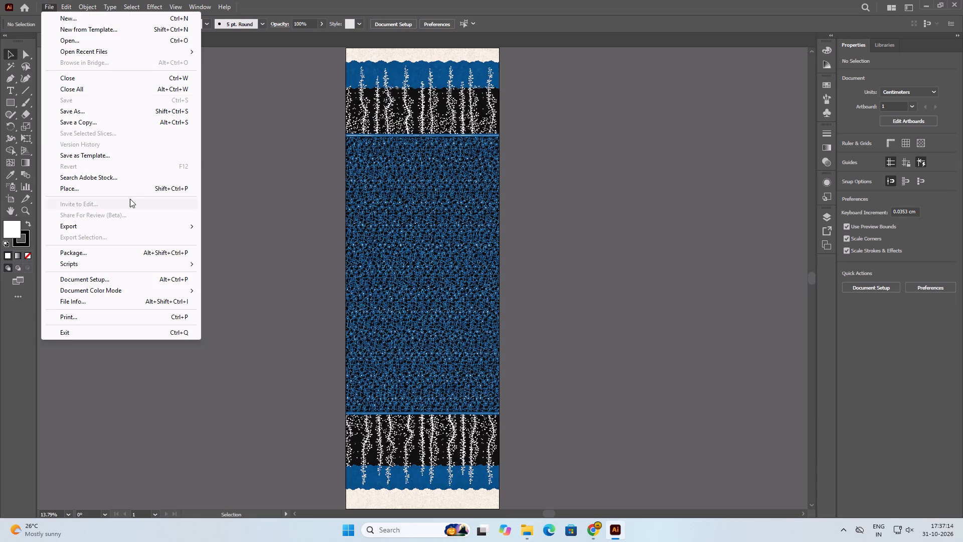
pyautogui.click(150, 221)
pyautogui.click(235, 237)
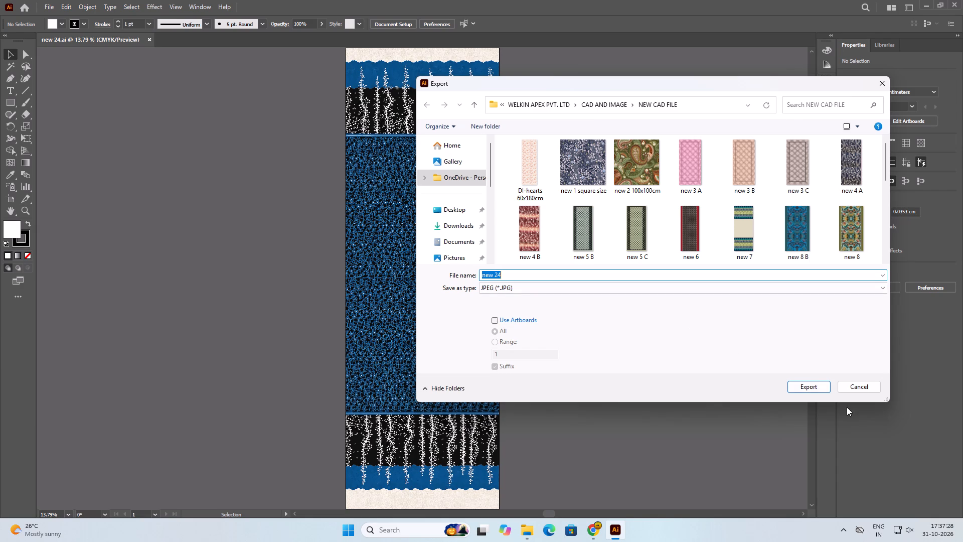
pyautogui.click(814, 385)
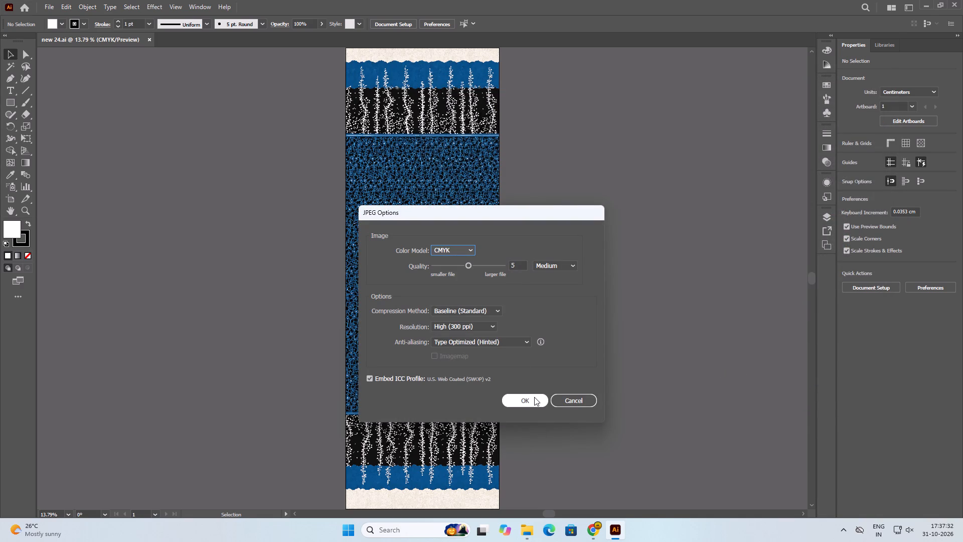
pyautogui.click(534, 397)
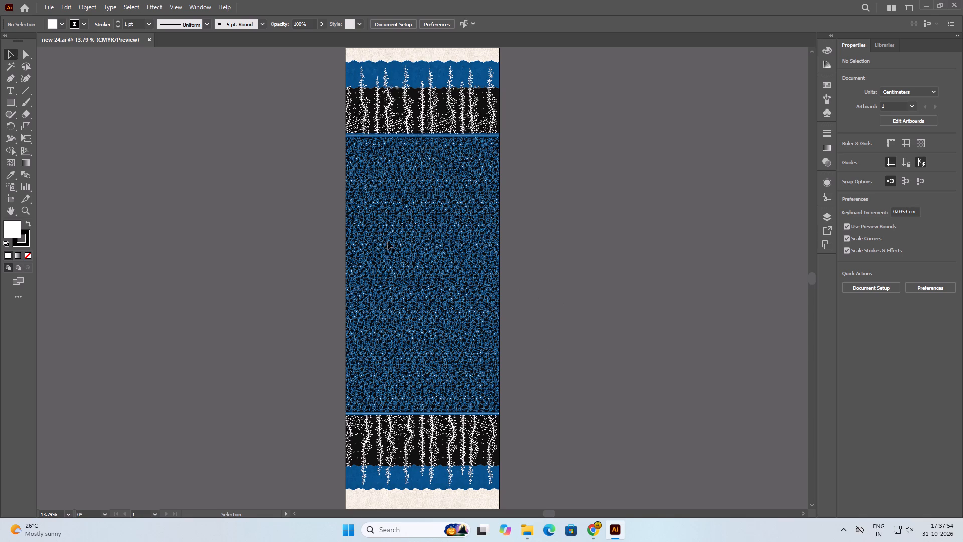
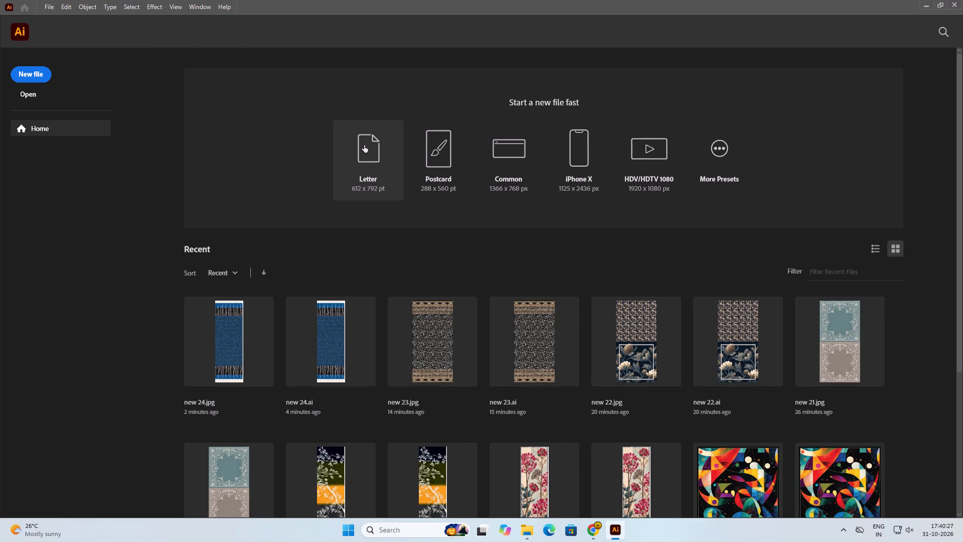
# Create a new document from the recent custom 60 x 120 cm preset.
pyautogui.click(37, 77)
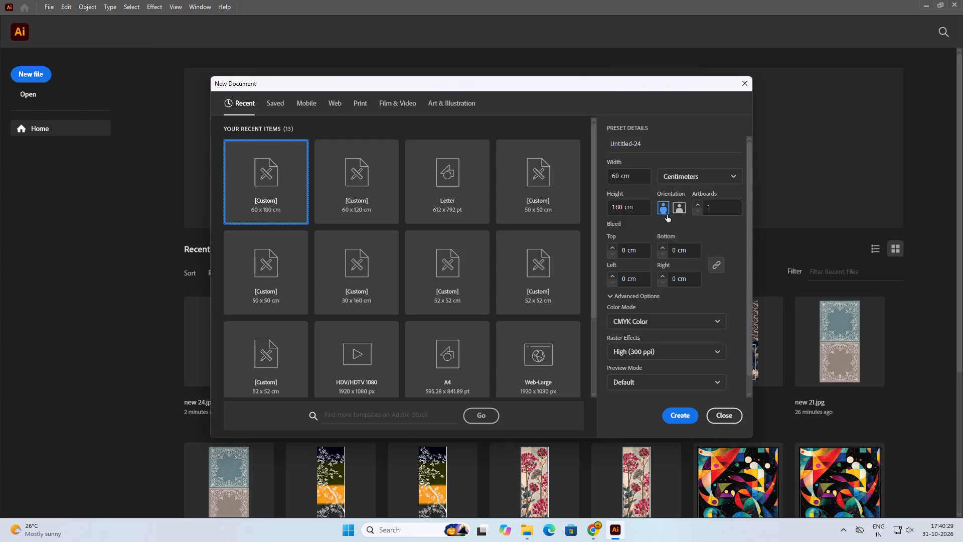
pyautogui.click(353, 202)
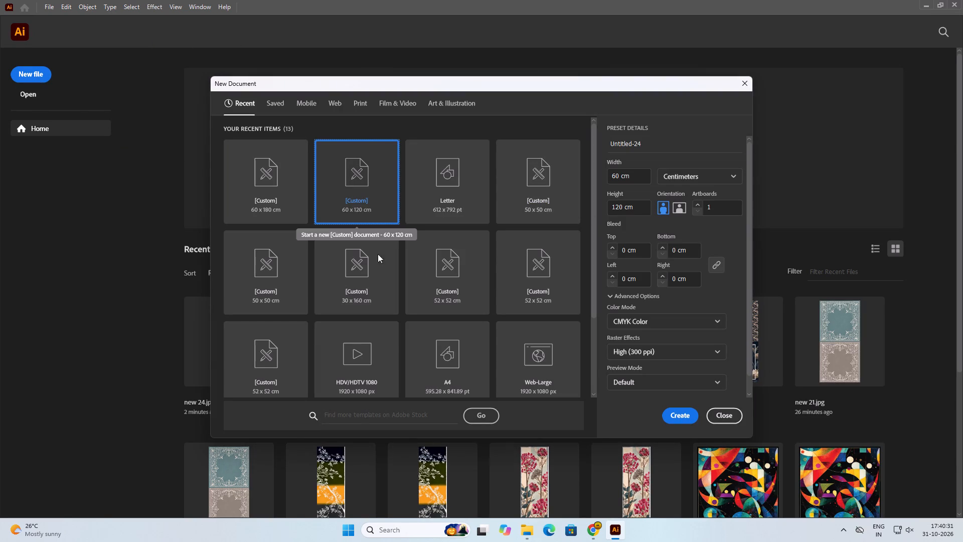
pyautogui.click(372, 161)
pyautogui.click(372, 161)
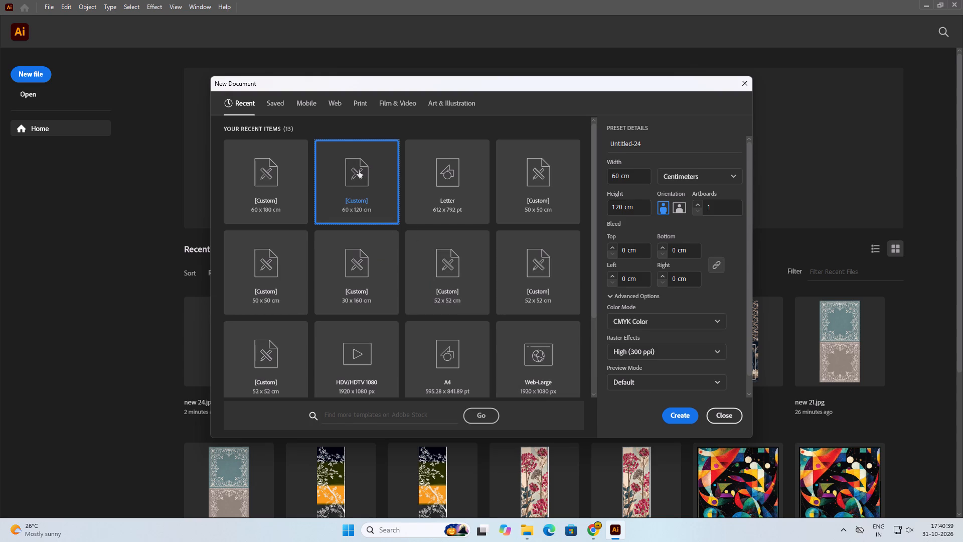
pyautogui.doubleClick(359, 170)
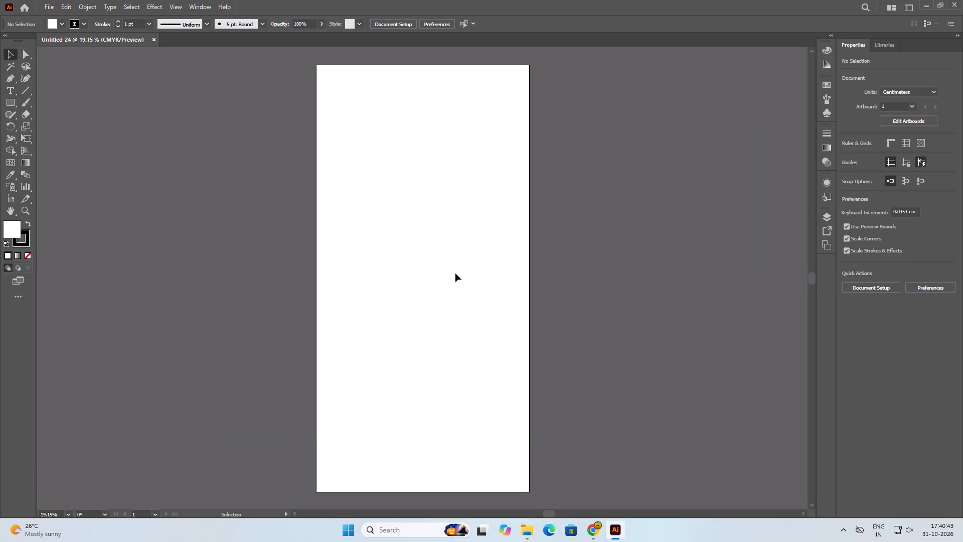
# Place the downloaded Vibrant Cubist Mosaic and Teal Pebbles image at the artboard's upper-left corner.
pyautogui.hotkey('ctrl', 'shift', 'p')
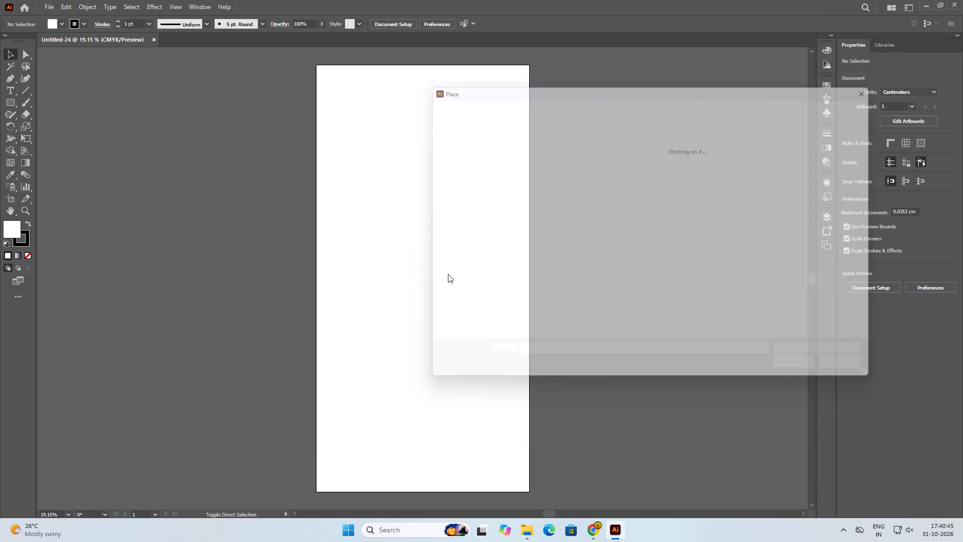
pyautogui.click(450, 223)
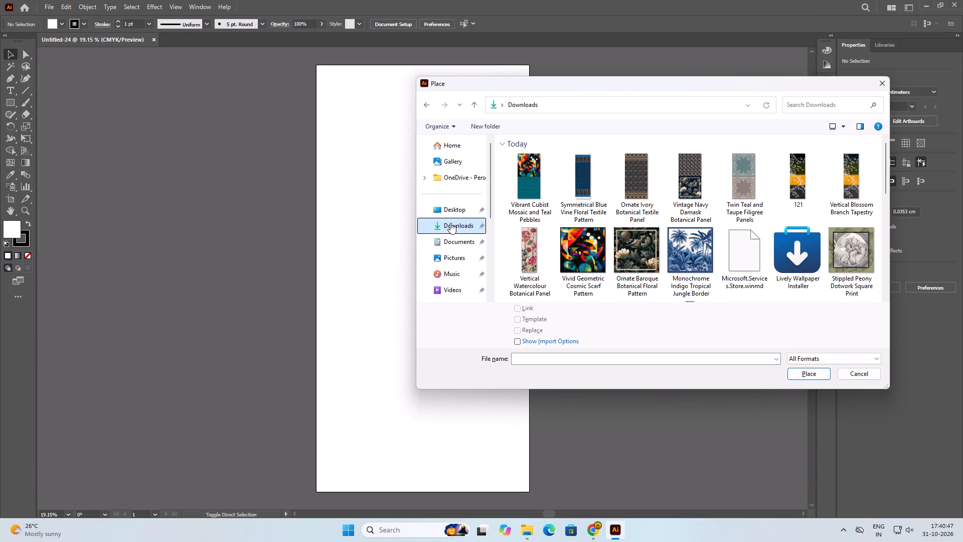
pyautogui.doubleClick(540, 188)
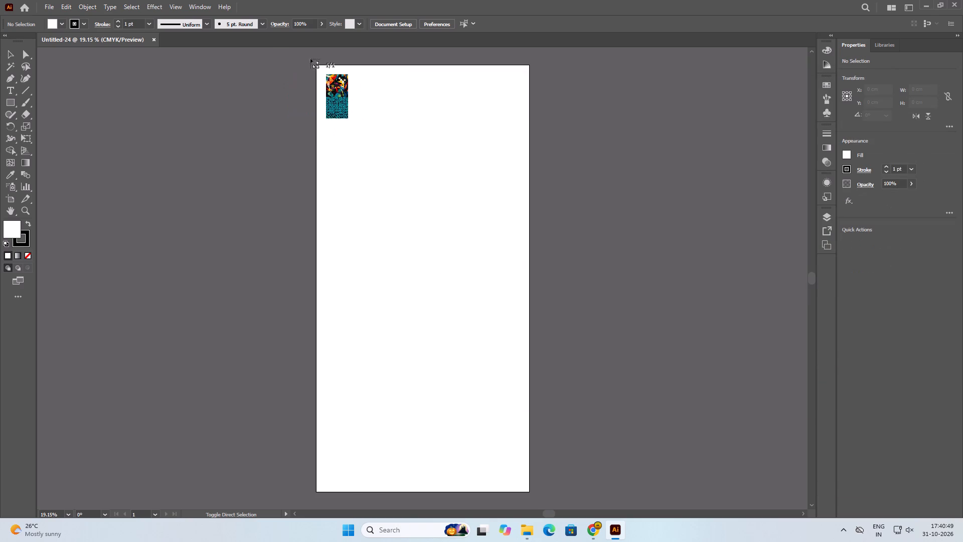
pyautogui.click(316, 65)
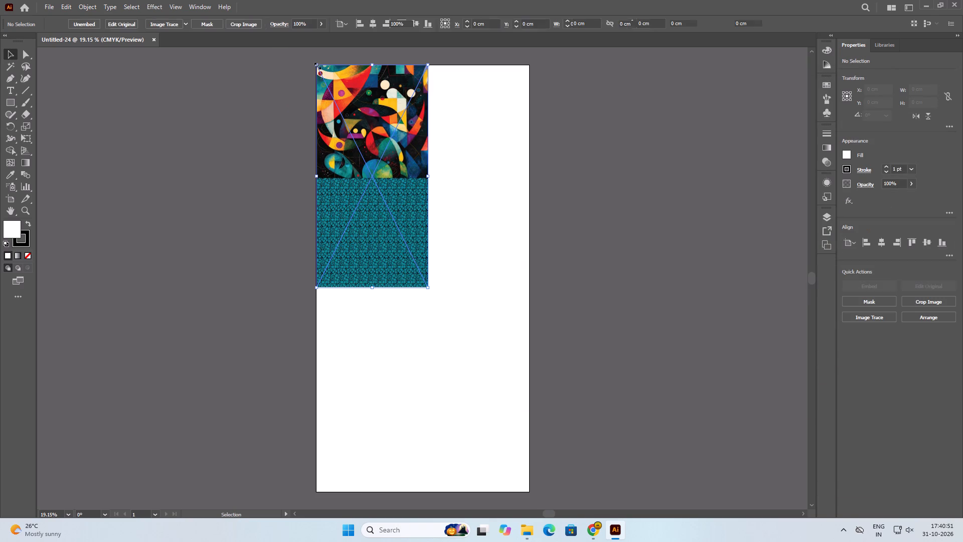
# Align the placed image to the left and top edges of the artboard.
pyautogui.click(464, 23)
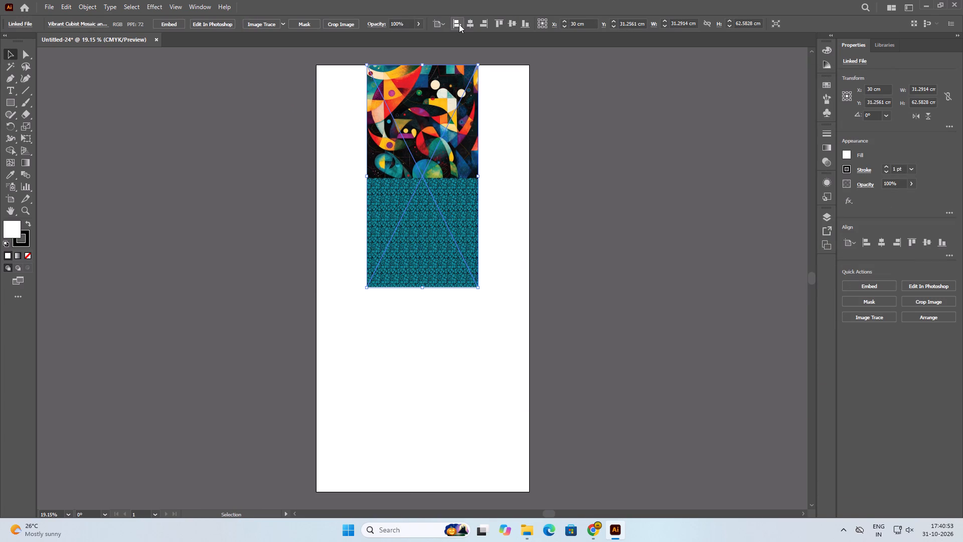
pyautogui.click(459, 24)
pyautogui.click(494, 23)
pyautogui.click(494, 23)
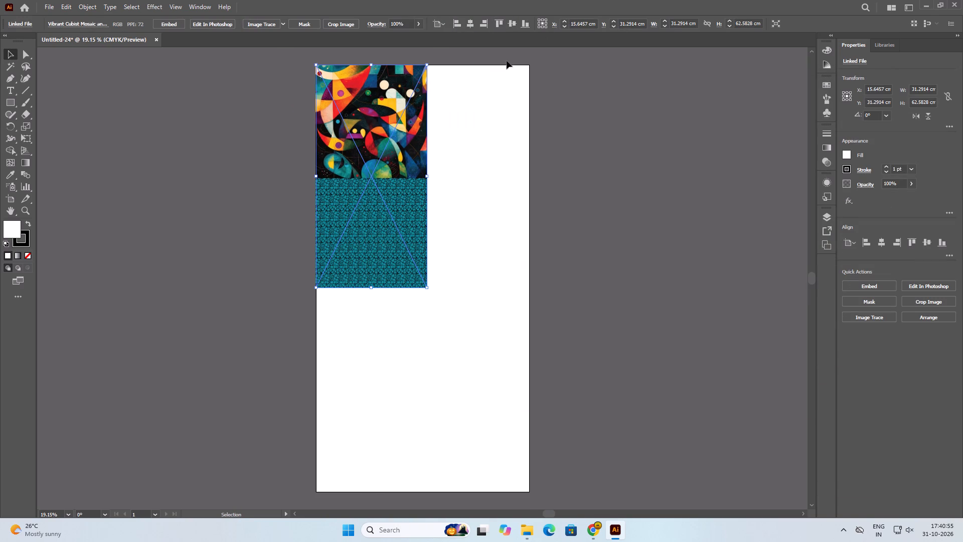
pyautogui.click(545, 107)
# Scale the placed image up proportionally to about 60 x 120 cm so it fills the artboard.
pyautogui.click(399, 187)
pyautogui.scroll(-3, 399, 187)
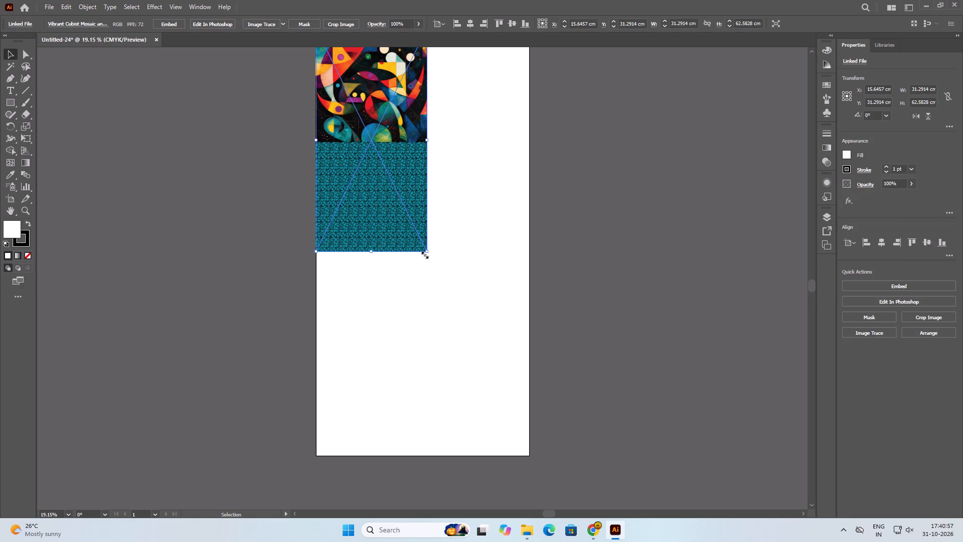
pyautogui.keyDown('shift'); pyautogui.moveTo(428, 252); pyautogui.dragTo(538, 455); pyautogui.keyUp('shift')
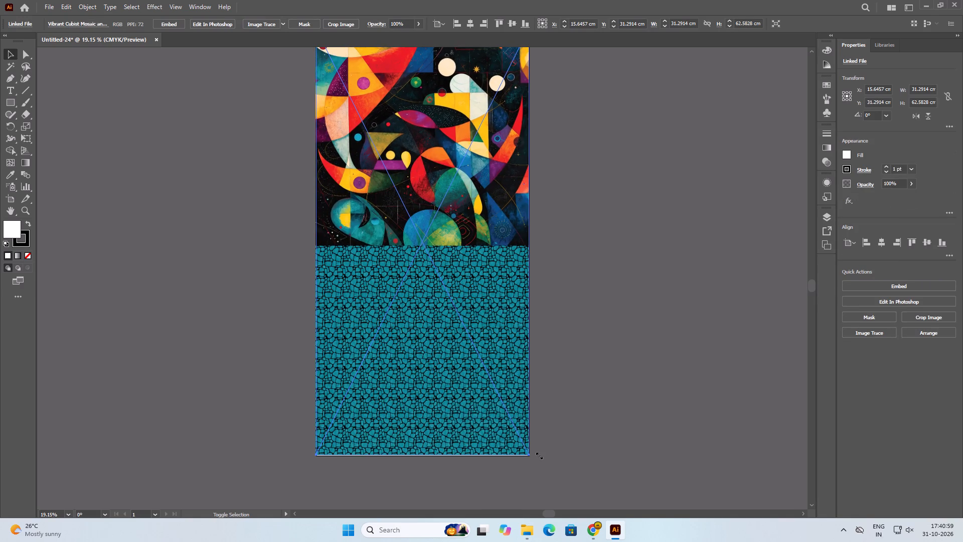
pyautogui.keyDown('shift'); pyautogui.moveTo(538, 455); pyautogui.dragTo(539, 456); pyautogui.keyUp('shift')
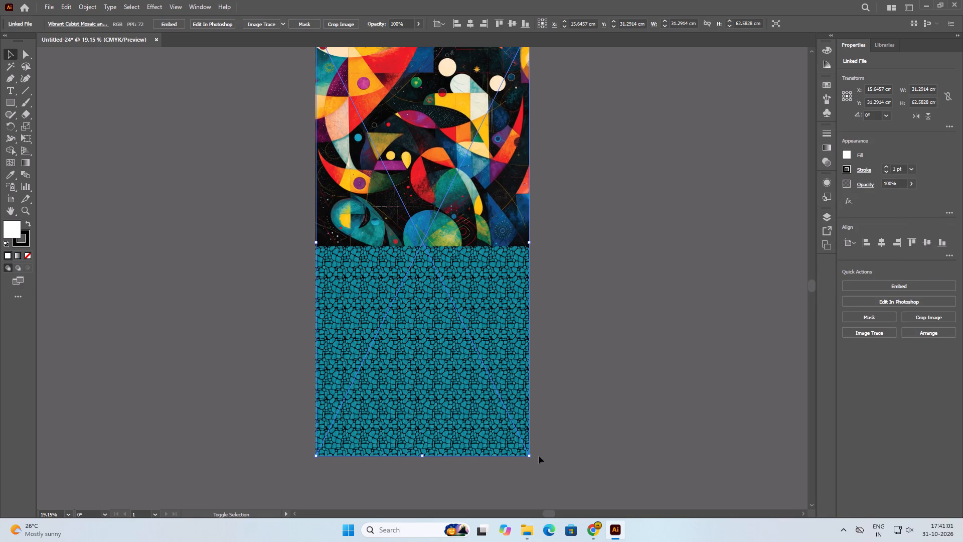
# Fine-tune the image's lower-right corner to meet the artboard corner exactly, keeping about 60 x 120 cm, and deselect it.
pyautogui.keyDown('alt'); pyautogui.scroll(10, 538, 458); pyautogui.keyUp('alt')
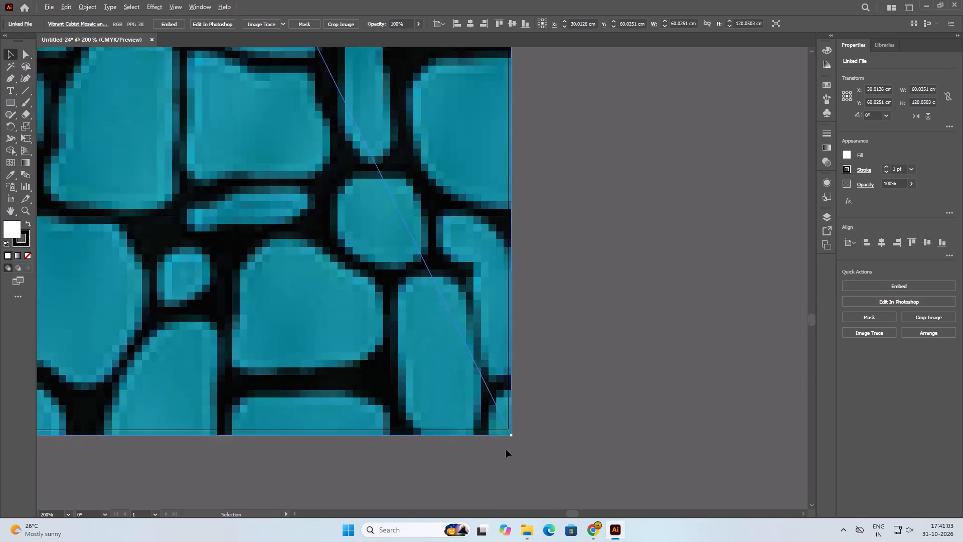
pyautogui.keyDown('alt'); pyautogui.scroll(5, 506, 450); pyautogui.keyUp('alt')
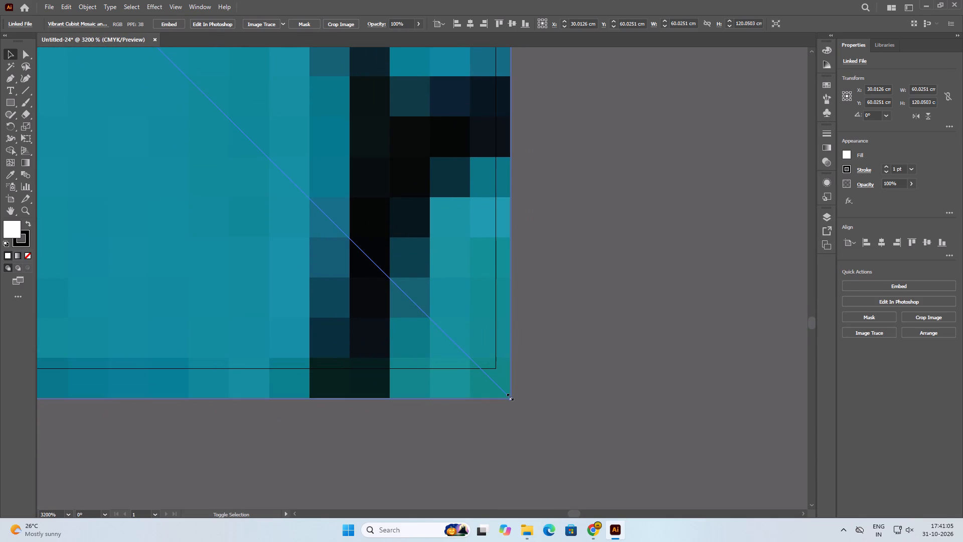
pyautogui.keyDown('shift'); pyautogui.moveTo(509, 398); pyautogui.dragTo(507, 382); pyautogui.keyUp('shift')
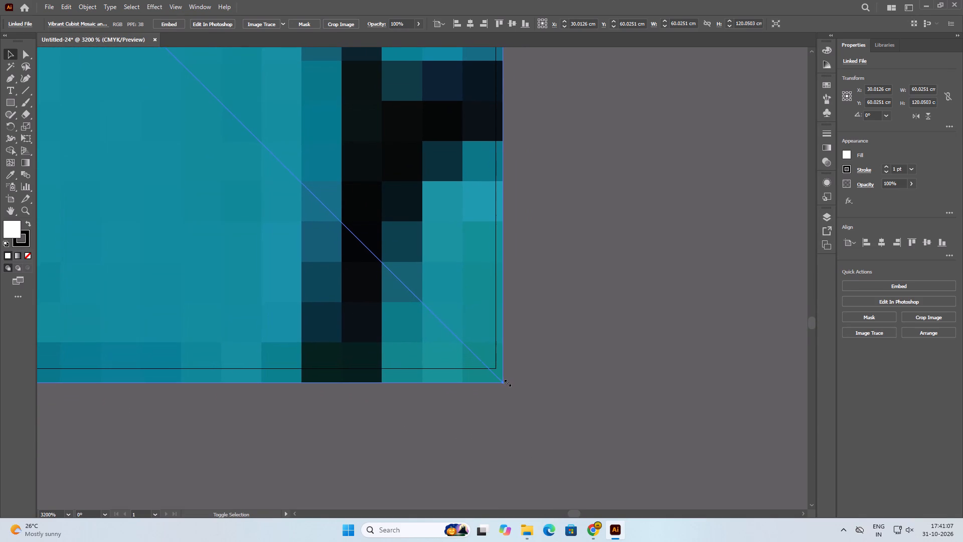
pyautogui.keyDown('shift'); pyautogui.moveTo(507, 382); pyautogui.dragTo(507, 369); pyautogui.keyUp('shift')
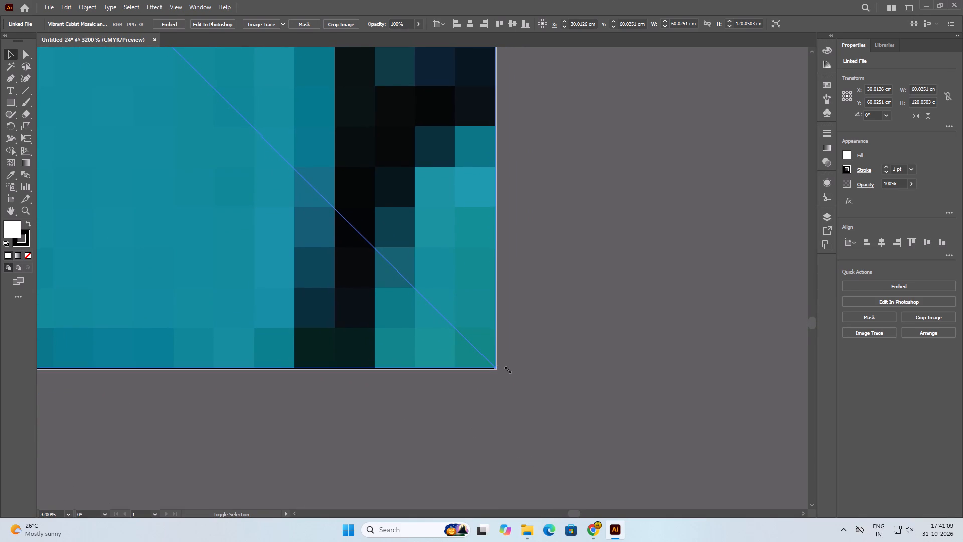
pyautogui.keyDown('shift'); pyautogui.moveTo(507, 369); pyautogui.dragTo(508, 371); pyautogui.keyUp('shift')
pyautogui.keyDown('alt'); pyautogui.scroll(-4, 563, 421); pyautogui.keyUp('alt')
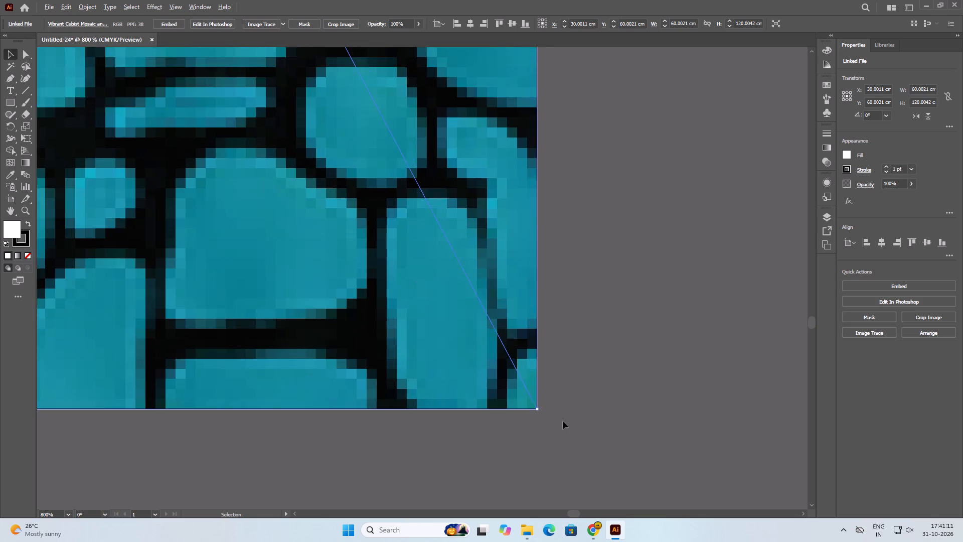
pyautogui.keyDown('alt'); pyautogui.scroll(-8, 563, 421); pyautogui.keyUp('alt')
pyautogui.keyDown('alt'); pyautogui.keyDown('shift'); pyautogui.scroll(2, 364, 299); pyautogui.keyUp('shift'); pyautogui.keyUp('alt')
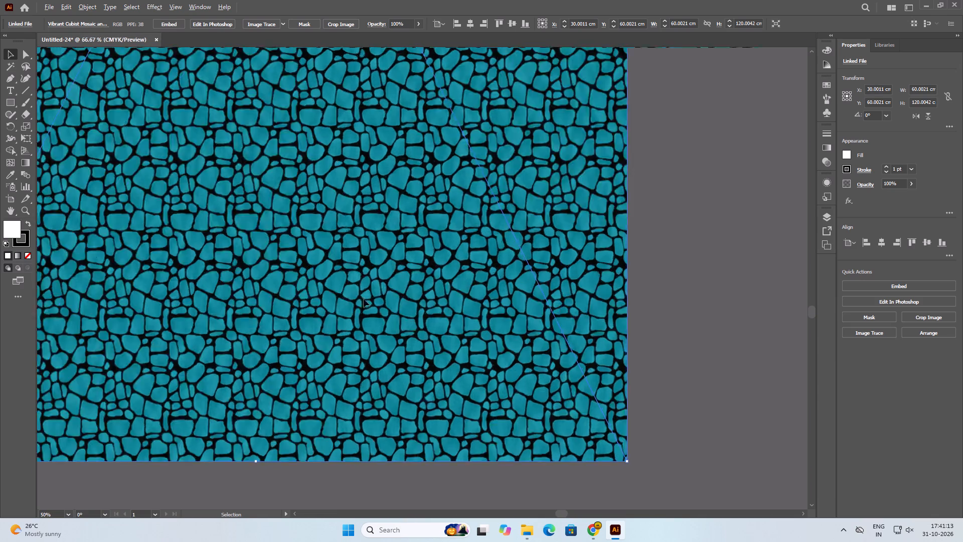
pyautogui.keyDown('alt'); pyautogui.keyDown('shift'); pyautogui.scroll(3, 364, 299); pyautogui.keyUp('shift'); pyautogui.keyUp('alt')
pyautogui.keyDown('alt'); pyautogui.scroll(-8, 364, 299); pyautogui.keyUp('alt')
pyautogui.keyDown('alt'); pyautogui.scroll(1, 275, 237); pyautogui.keyUp('alt')
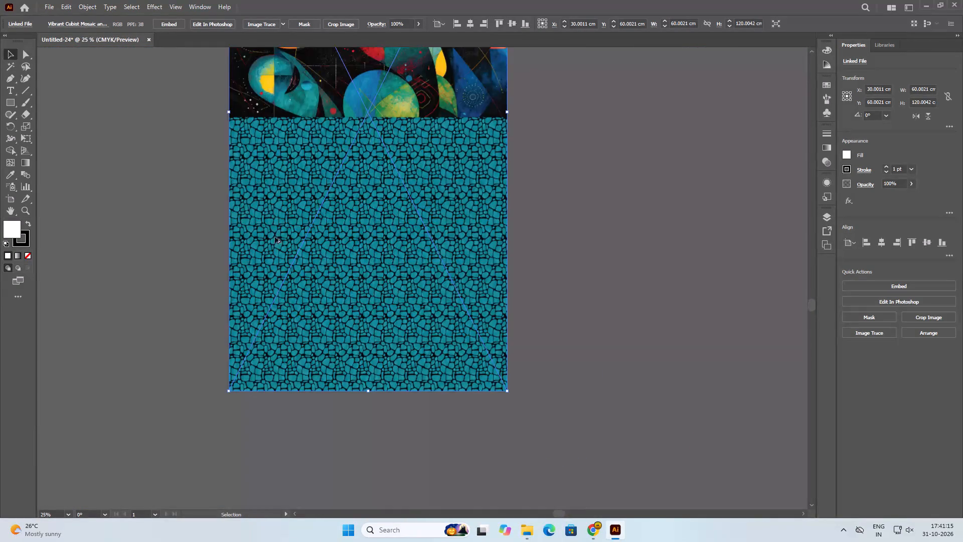
pyautogui.keyDown('alt'); pyautogui.scroll(-2, 350, 323); pyautogui.keyUp('alt')
pyautogui.click(472, 136)
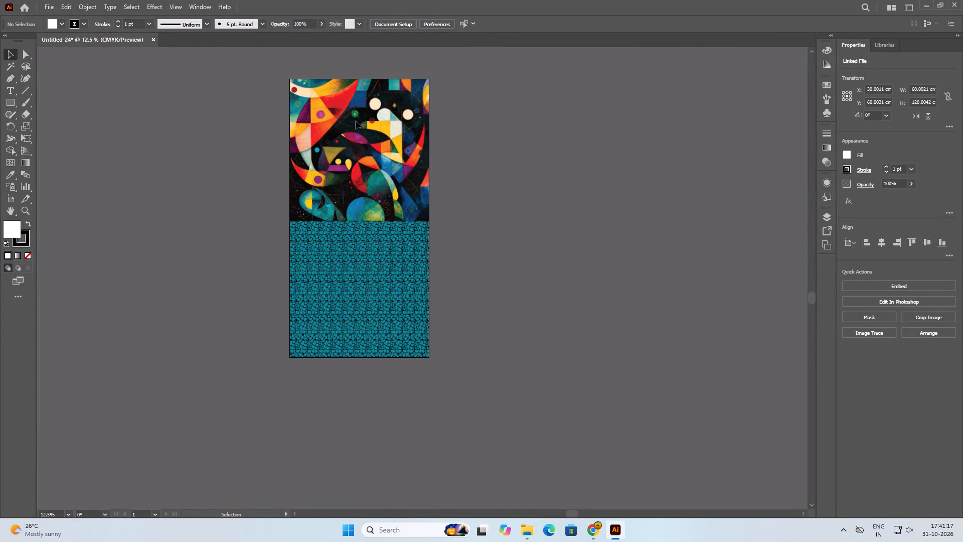
# Image Trace the placed design with the High Fidelity Photo preset and check the traced detail up close.
pyautogui.keyDown('alt'); pyautogui.scroll(1, 289, 94); pyautogui.keyUp('alt')
pyautogui.keyDown('alt'); pyautogui.click(334, 86); pyautogui.keyUp('alt')
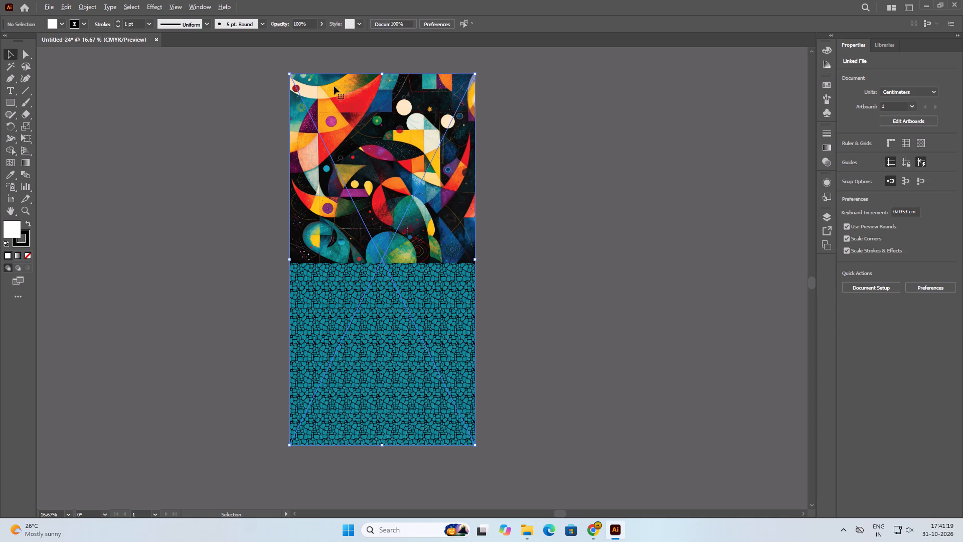
pyautogui.click(282, 24)
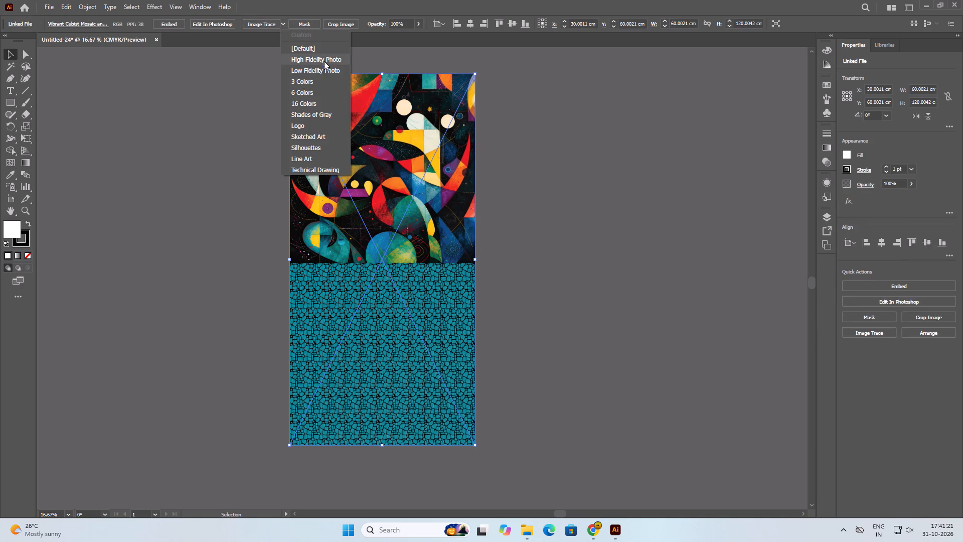
pyautogui.click(323, 61)
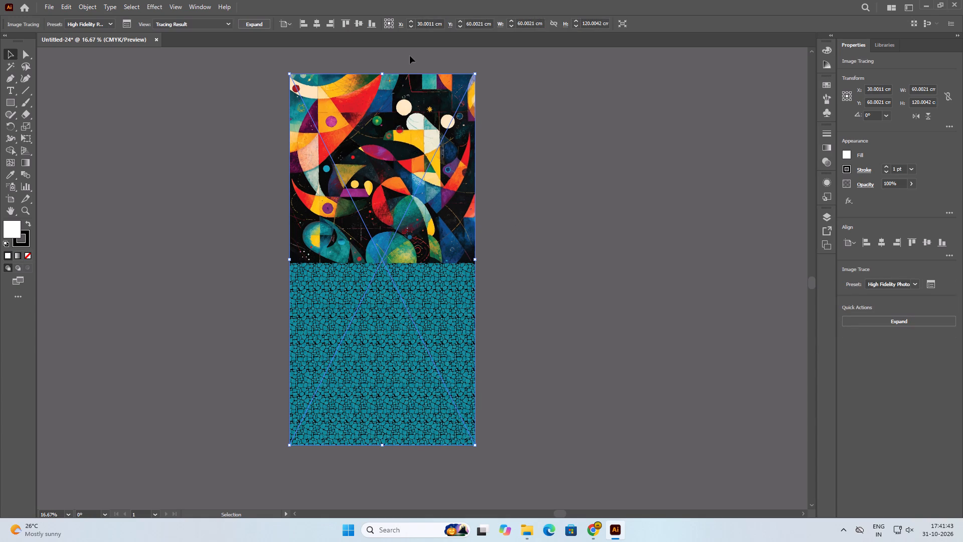
pyautogui.click(541, 137)
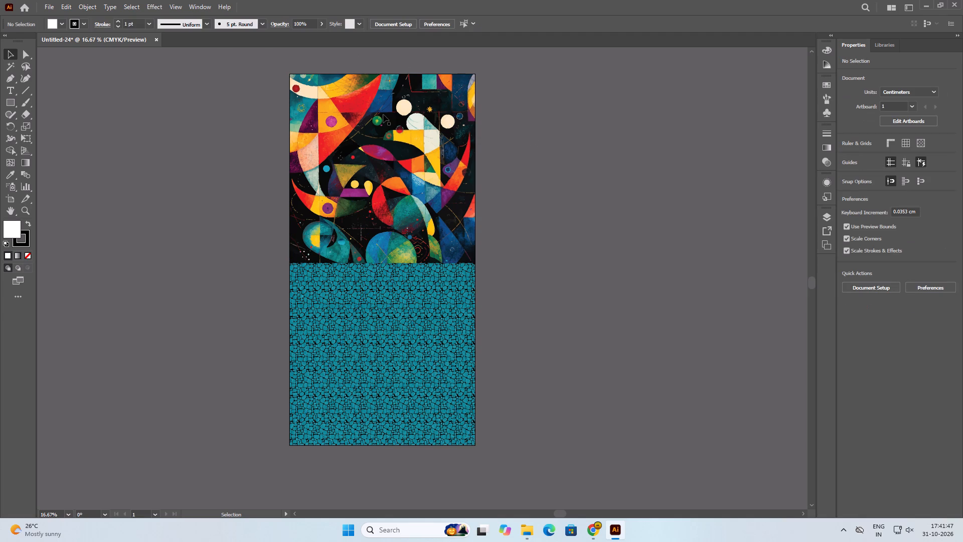
pyautogui.keyDown('alt'); pyautogui.scroll(7, 356, 70); pyautogui.keyUp('alt')
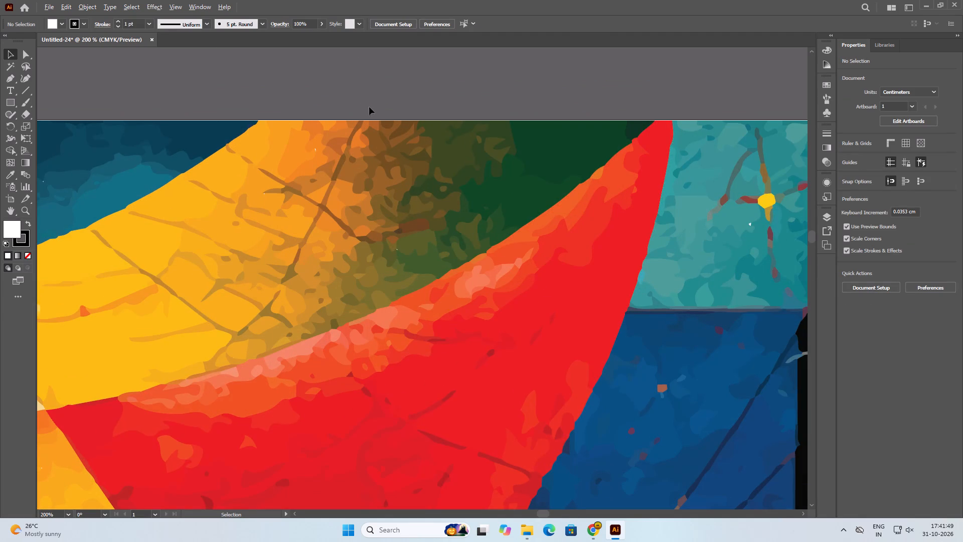
pyautogui.keyDown('alt'); pyautogui.scroll(-5, 377, 112); pyautogui.keyUp('alt')
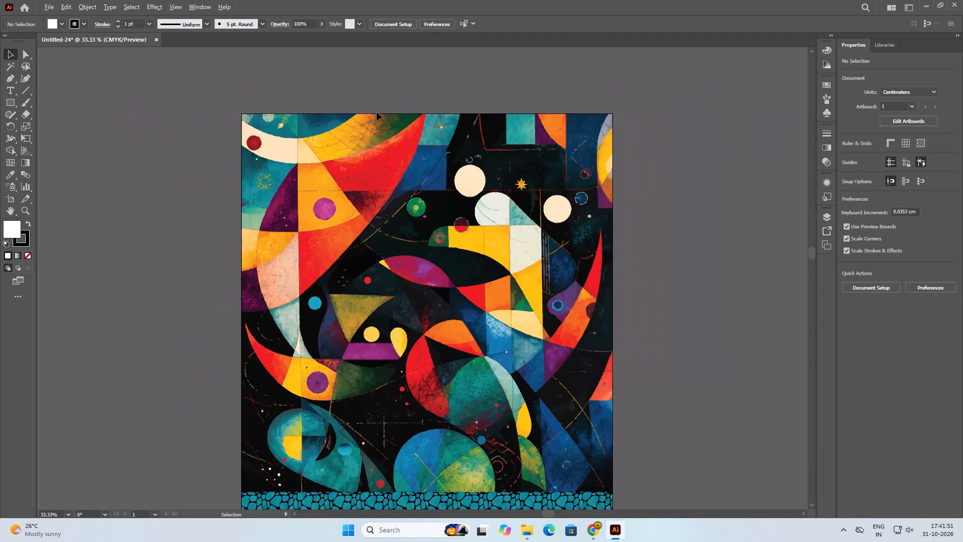
pyautogui.keyDown('alt'); pyautogui.scroll(-2, 377, 112); pyautogui.keyUp('alt')
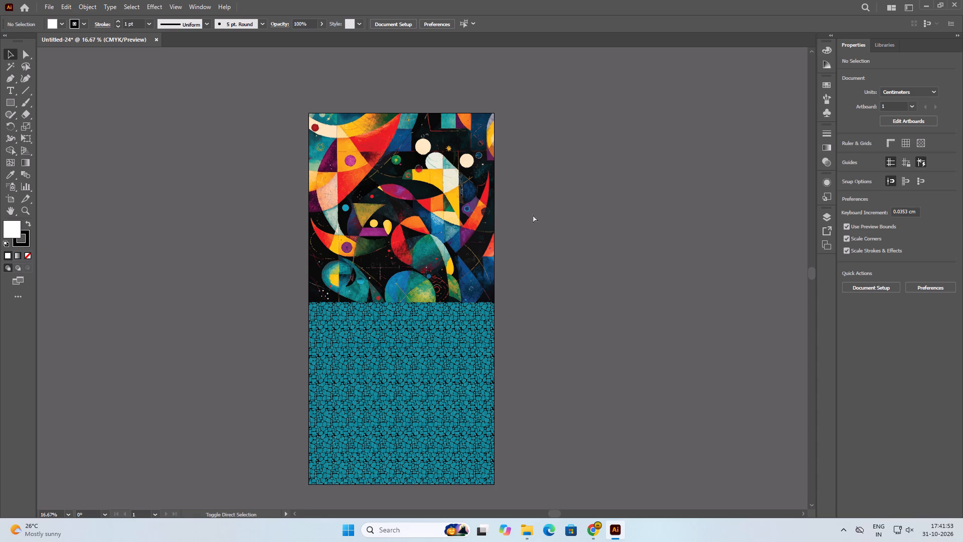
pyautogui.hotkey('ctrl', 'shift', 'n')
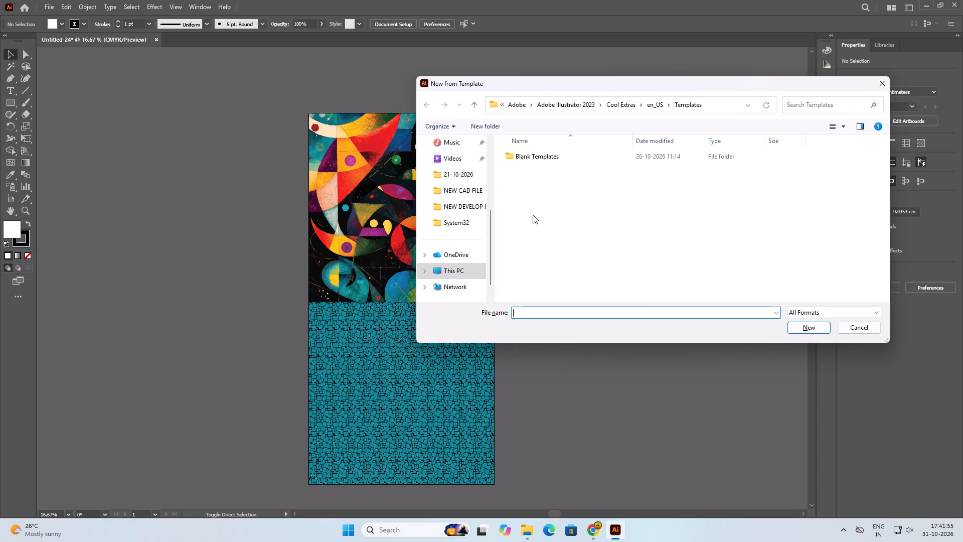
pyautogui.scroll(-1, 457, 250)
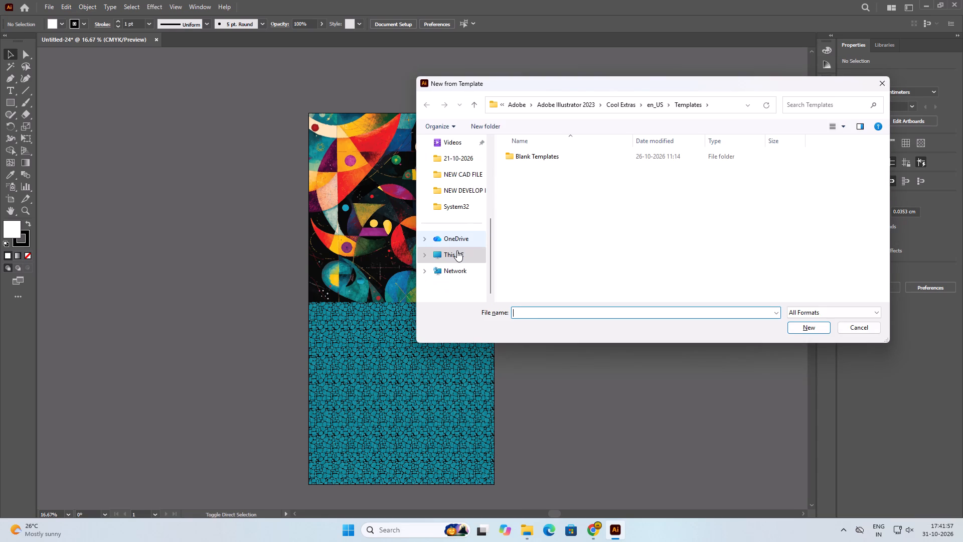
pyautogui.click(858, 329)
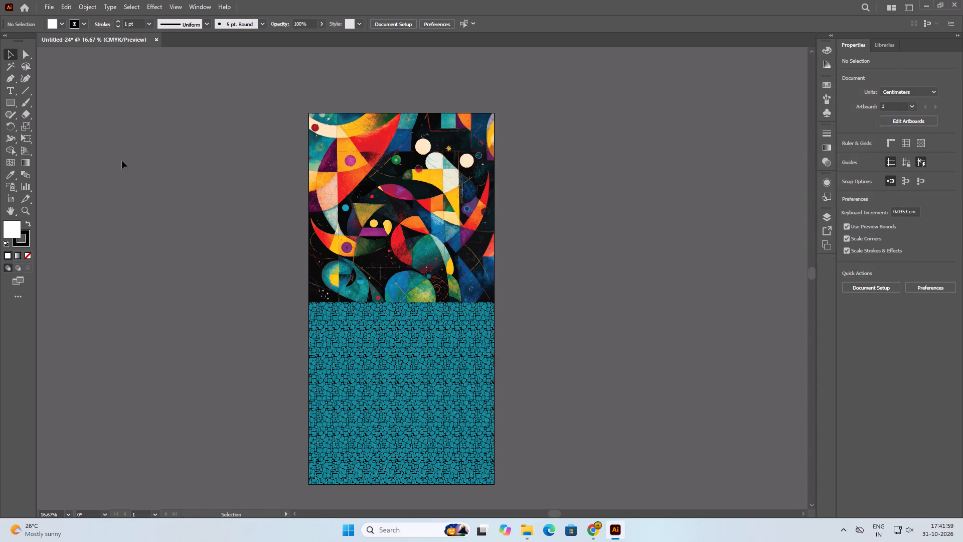
# Save the document as an Adobe Illustrator file named new 25 in the NEW CAD FILE folder, keeping the Illustrator 2020 version options.
pyautogui.hotkey('ctrl', 'shift', 's')
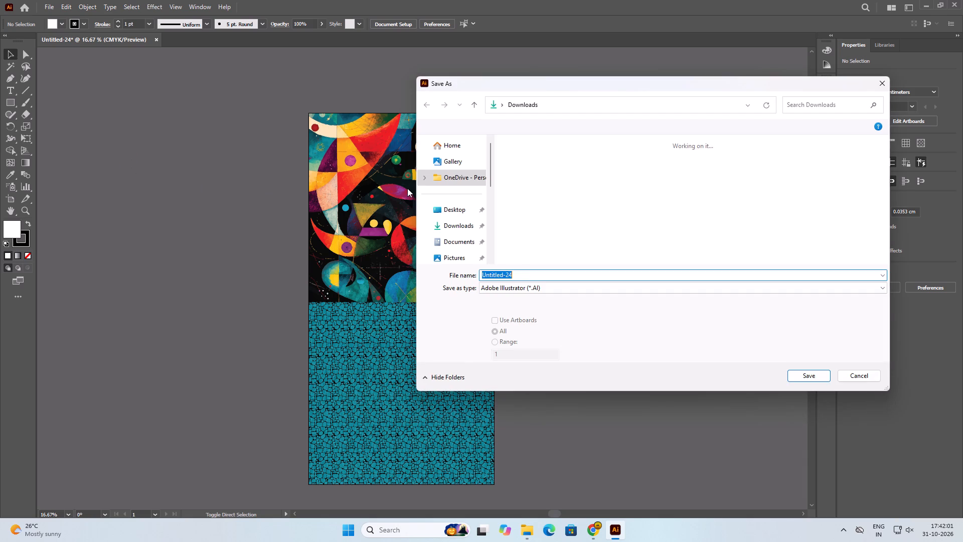
pyautogui.scroll(-3, 424, 230)
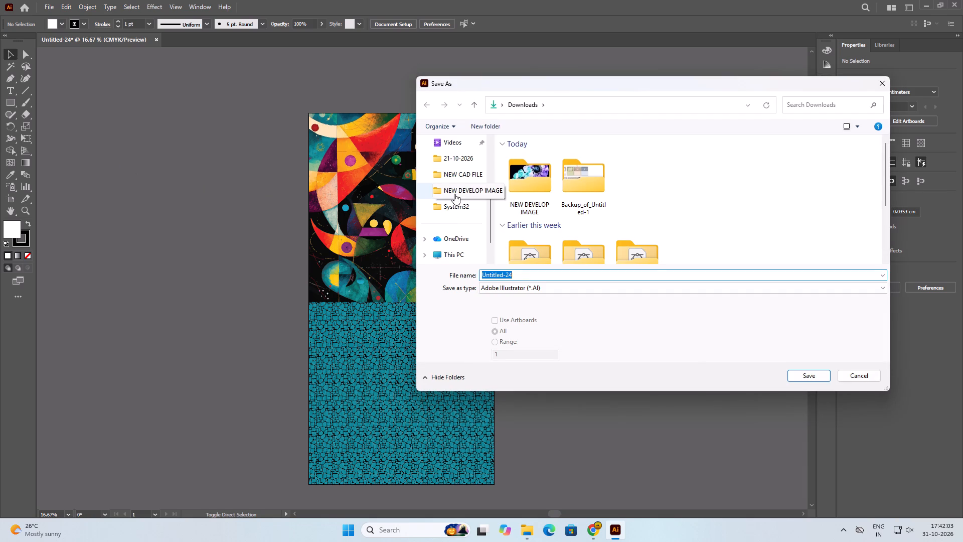
pyautogui.click(454, 194)
pyautogui.click(454, 175)
pyautogui.scroll(-12, 579, 198)
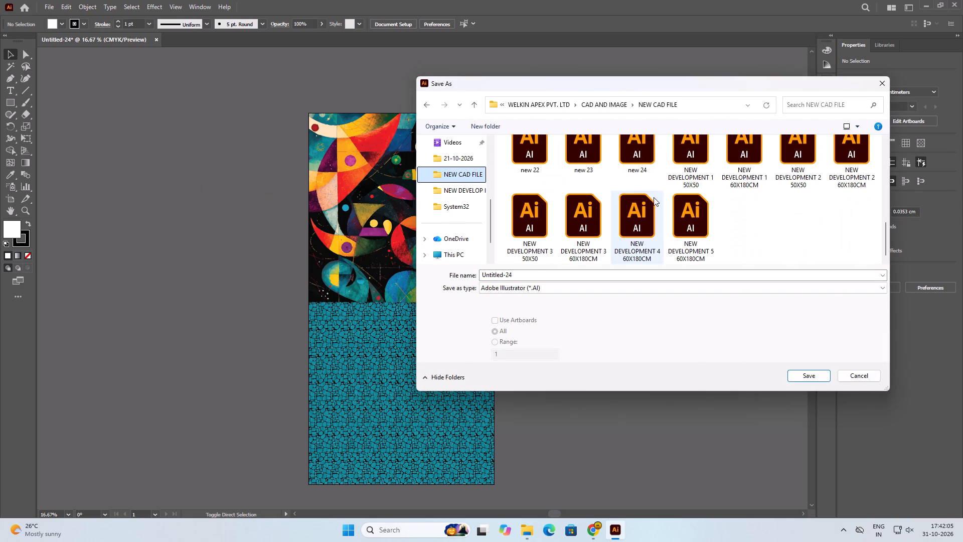
pyautogui.click(652, 164)
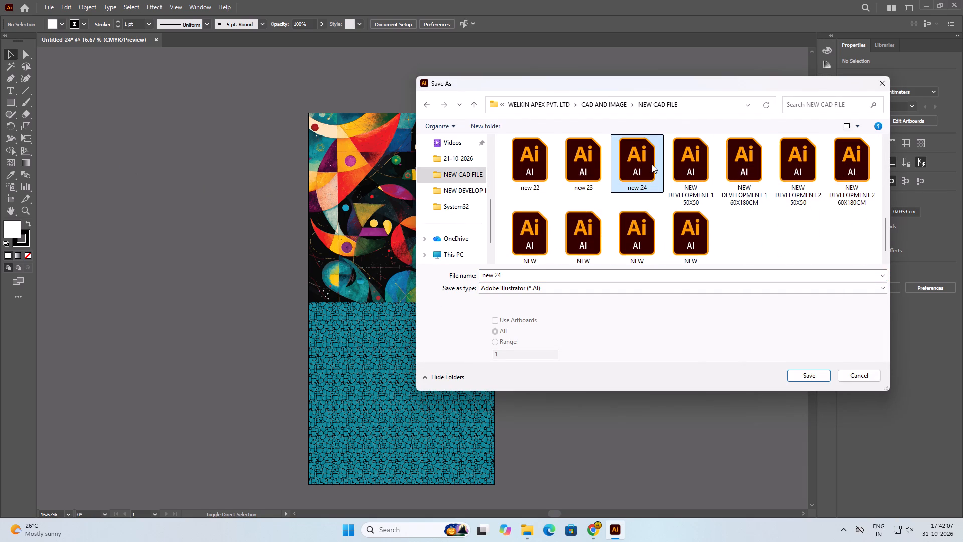
pyautogui.doubleClick(512, 277)
pyautogui.click(512, 277)
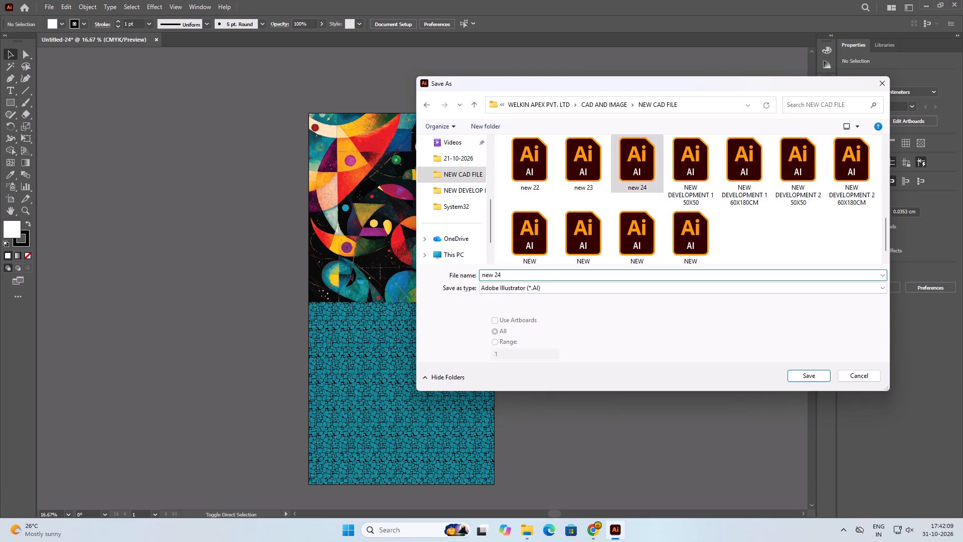
pyautogui.press('BackSpace')
pyautogui.press('5')
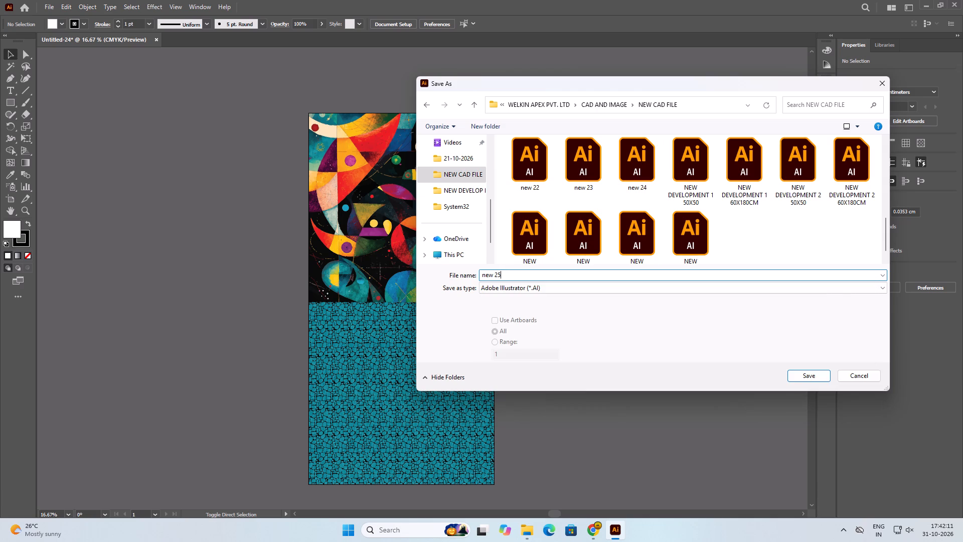
pyautogui.press('Return')
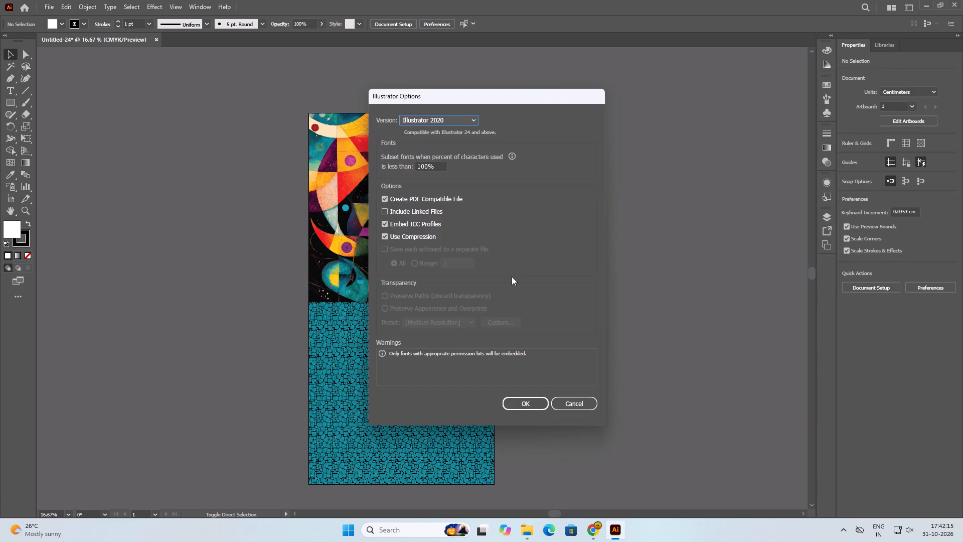
pyautogui.click(522, 402)
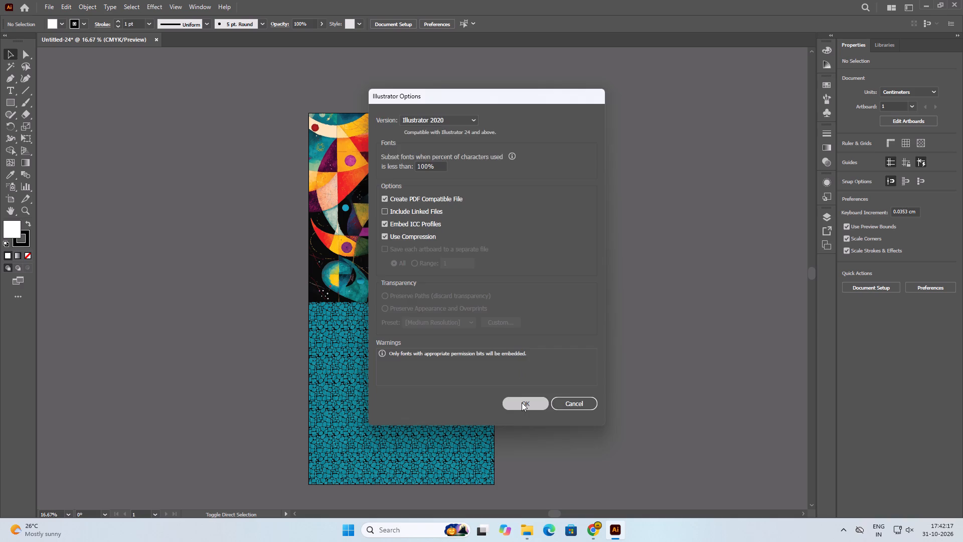
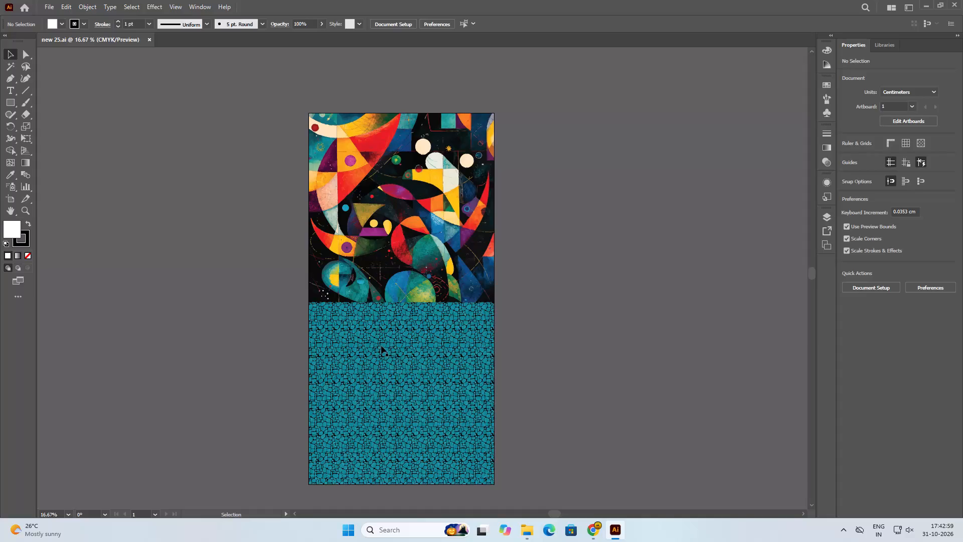
# Export the traced scarf design as a JPEG named new 25 into the NEW CAD FILE folder.
pyautogui.click(399, 223)
pyautogui.click(180, 196)
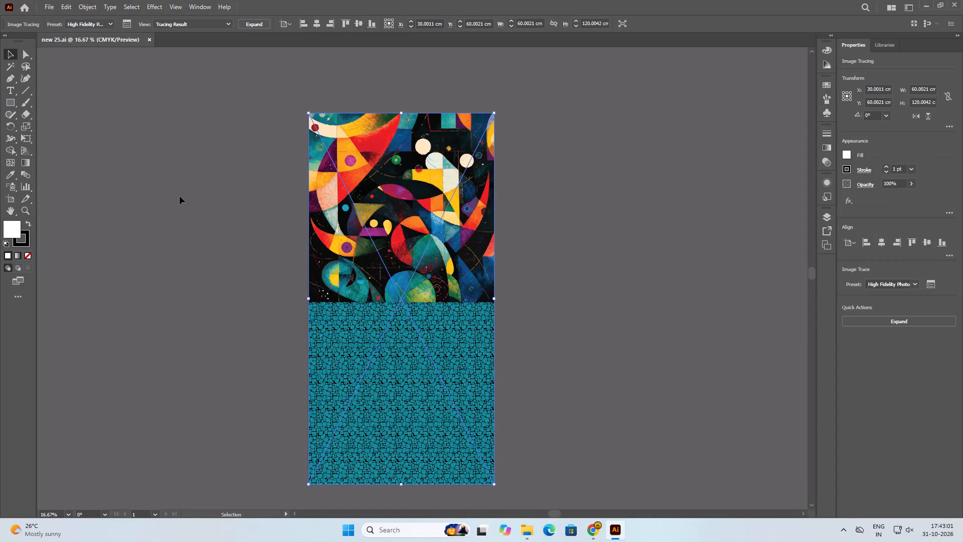
pyautogui.click(47, 9)
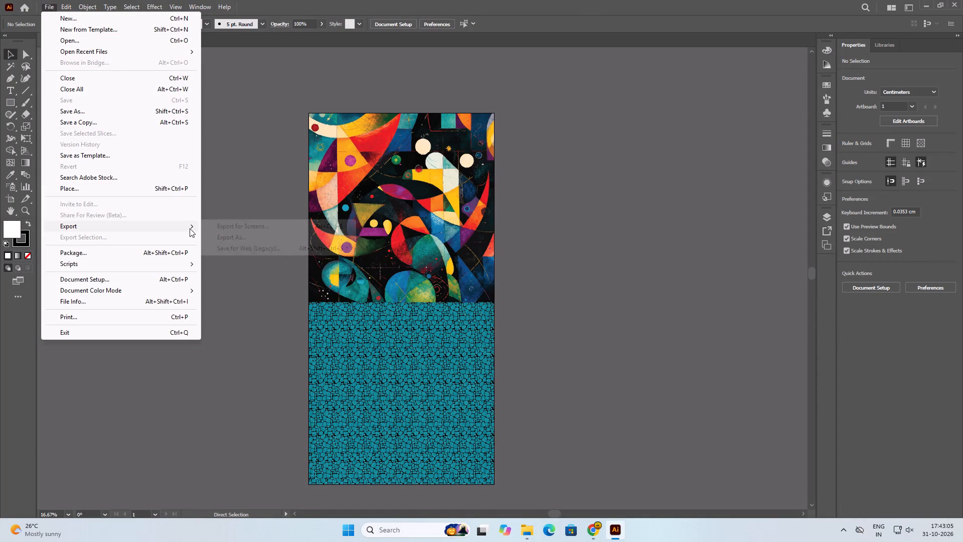
pyautogui.click(190, 228)
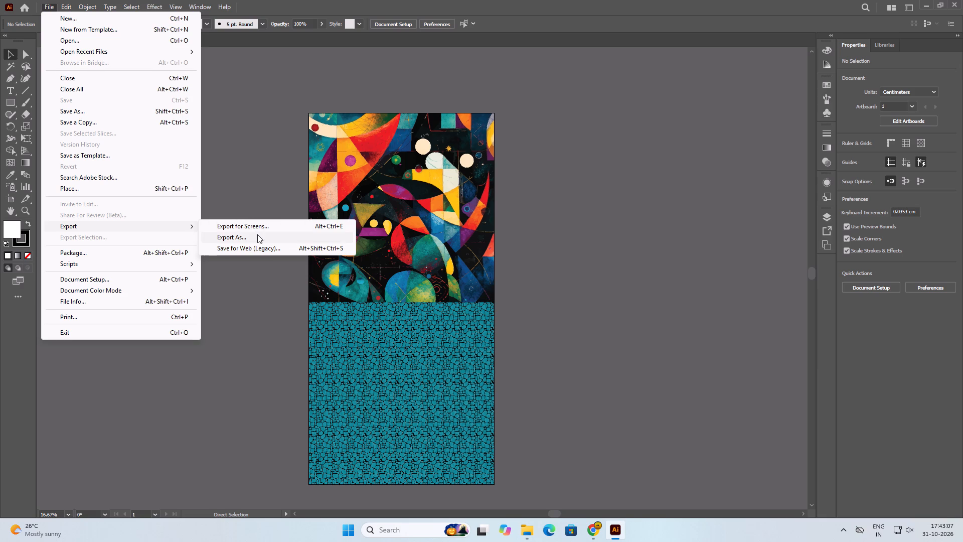
pyautogui.click(257, 234)
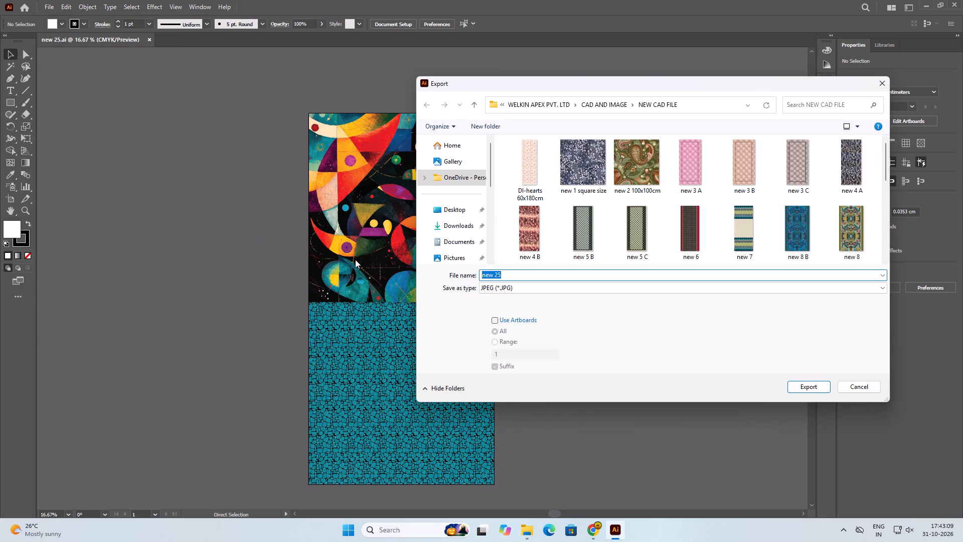
pyautogui.scroll(-7, 748, 261)
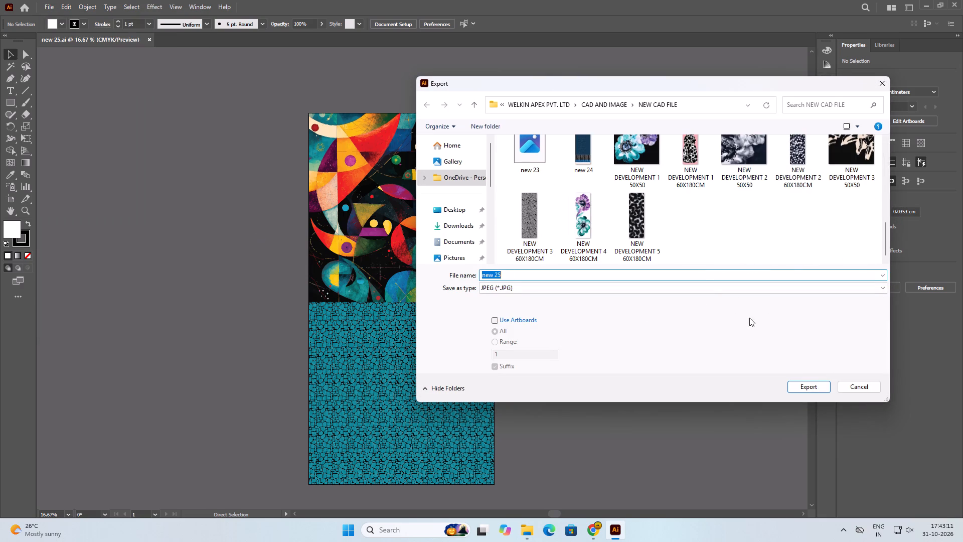
pyautogui.click(813, 390)
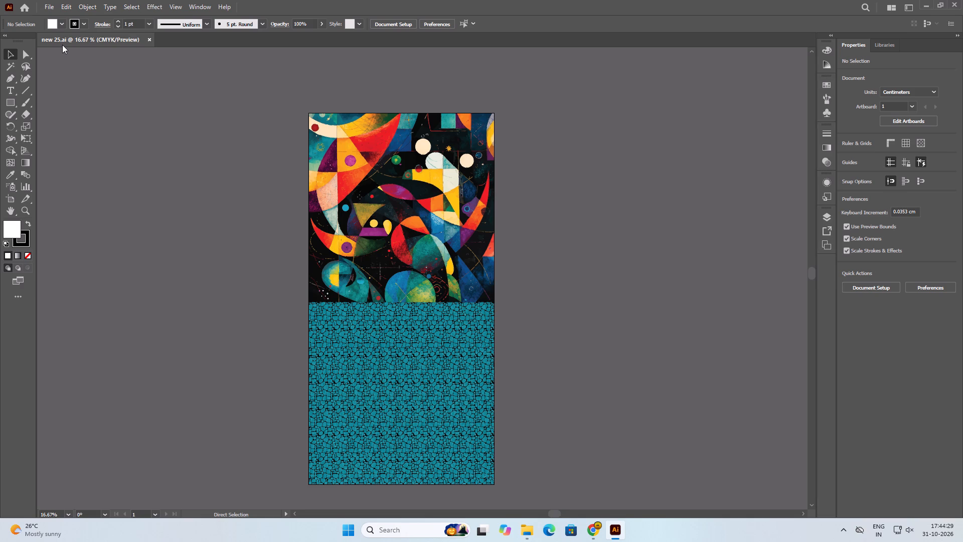
# Switch to File Explorer and refresh the NEW CAD FILE folder to check for the exported new 25 image.
pyautogui.click(523, 530)
pyautogui.click(797, 432)
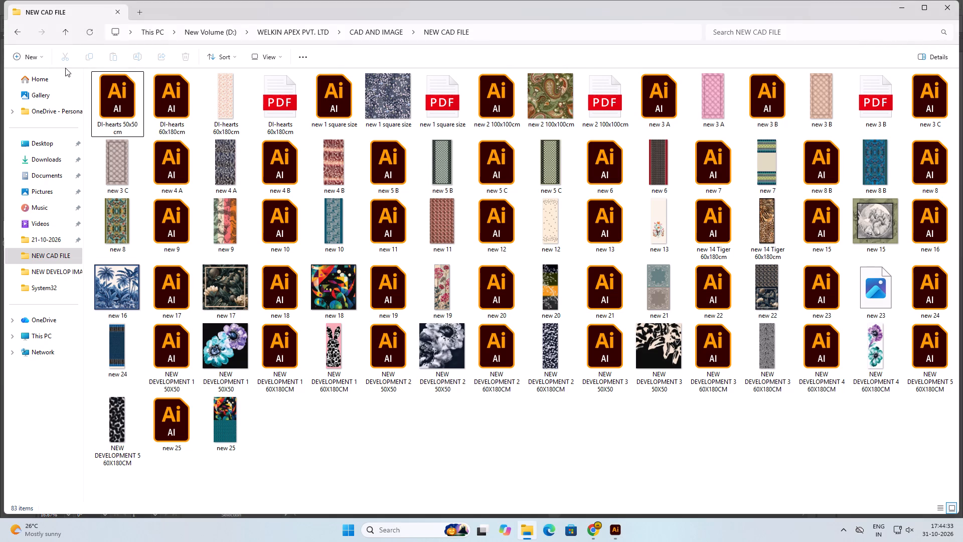
pyautogui.click(90, 35)
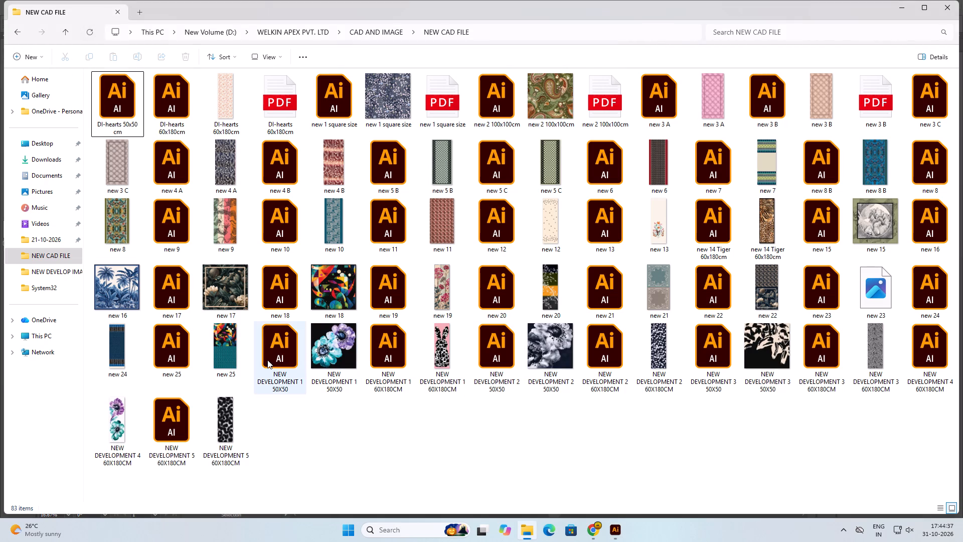
pyautogui.click(900, 9)
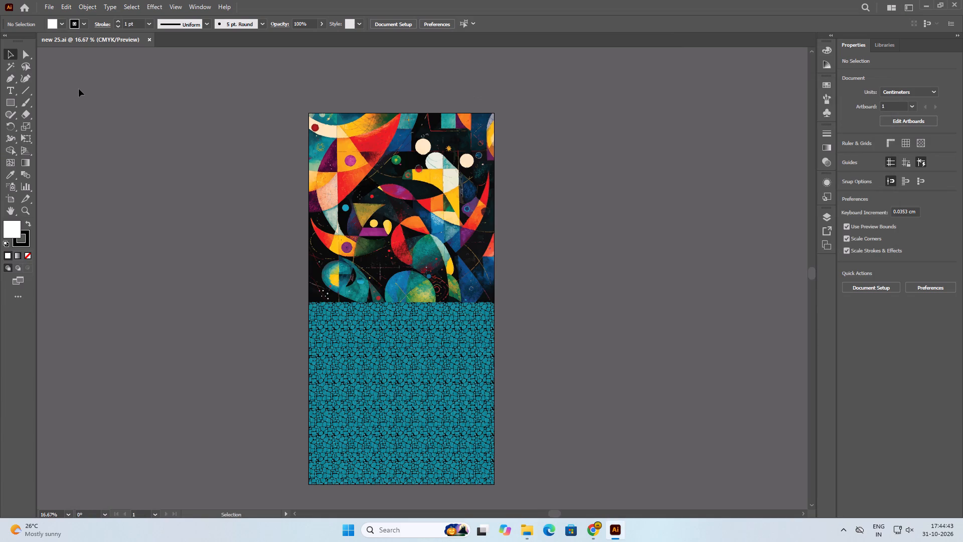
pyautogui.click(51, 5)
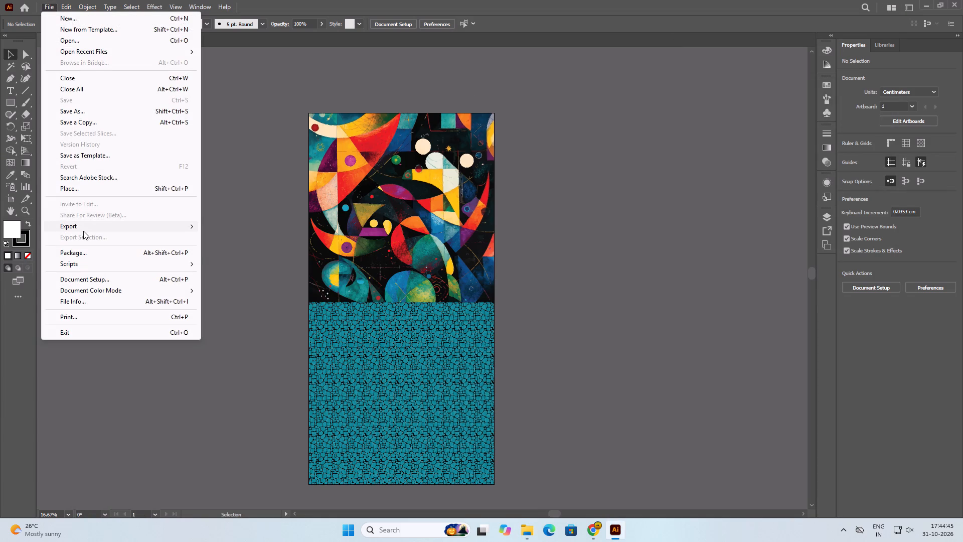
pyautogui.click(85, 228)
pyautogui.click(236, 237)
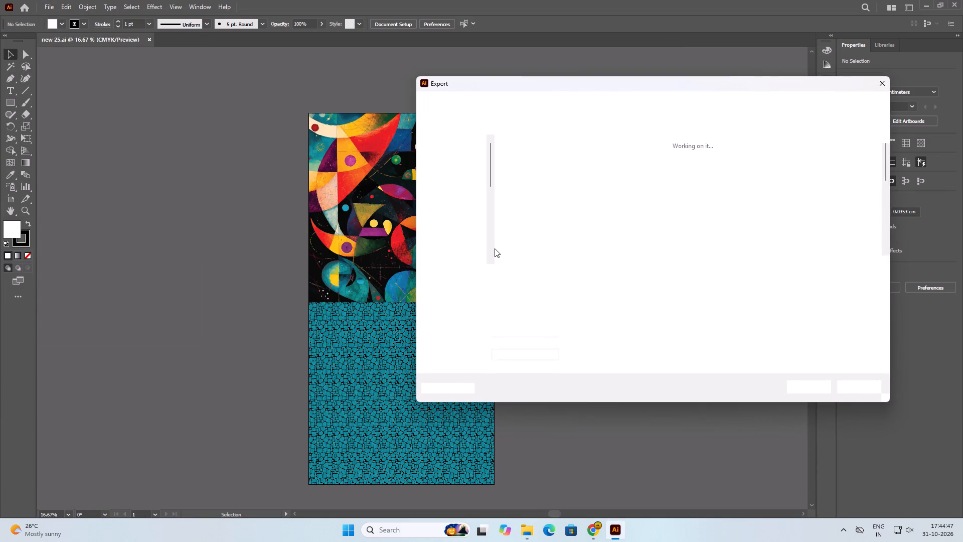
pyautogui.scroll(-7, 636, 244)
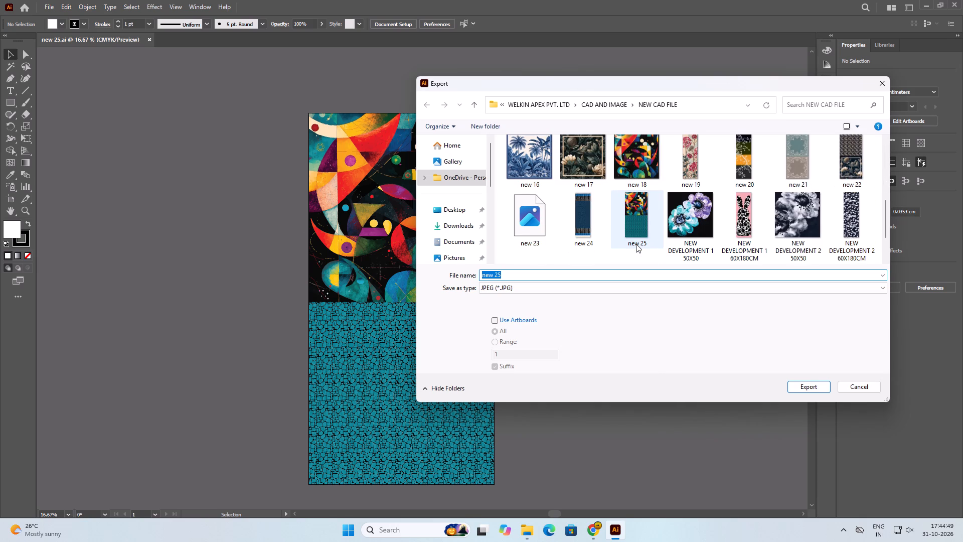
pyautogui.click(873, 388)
# Open the exported new 25 JPEG from the NEW CAD FILE folder in File Explorer and examine its traced detail up close.
pyautogui.click(520, 533)
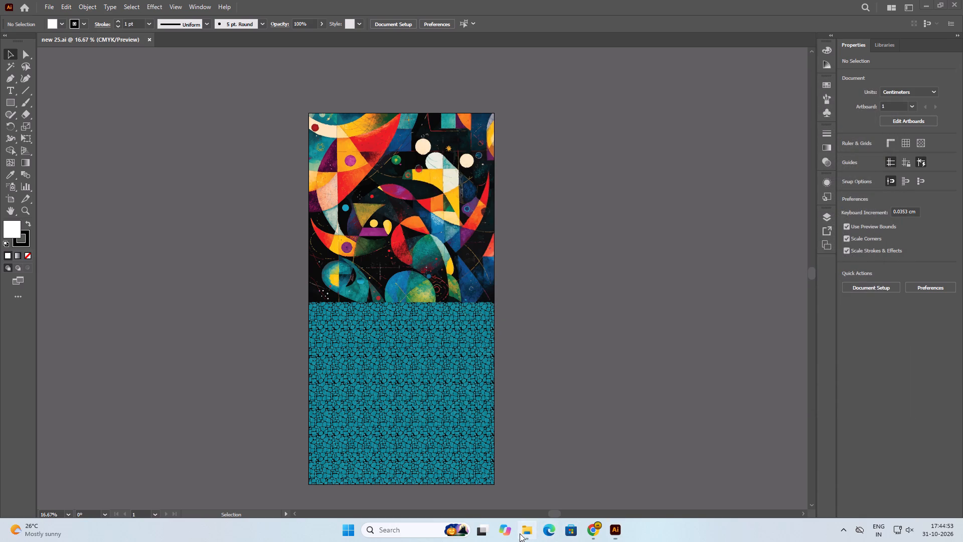
pyautogui.click(426, 457)
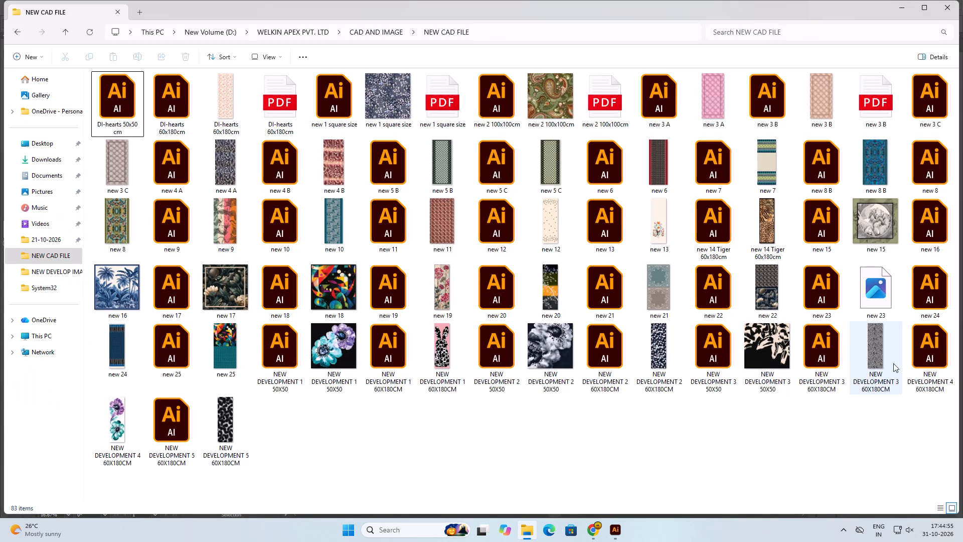
pyautogui.doubleClick(232, 336)
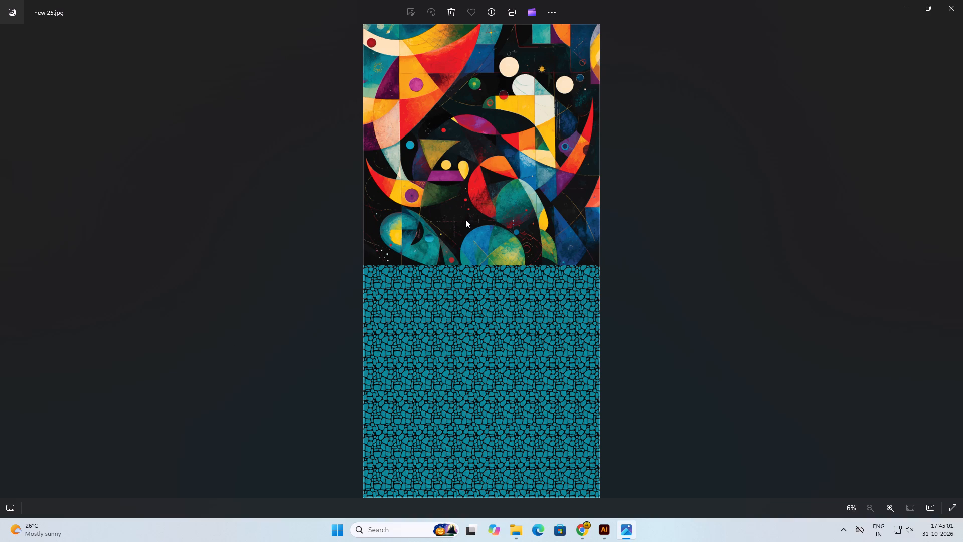
pyautogui.scroll(4, 465, 220)
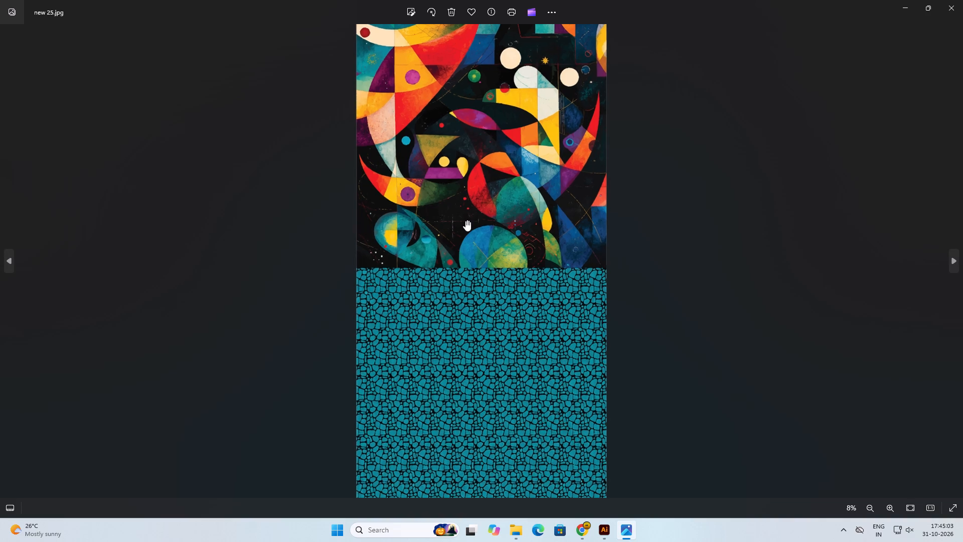
pyautogui.scroll(13, 465, 220)
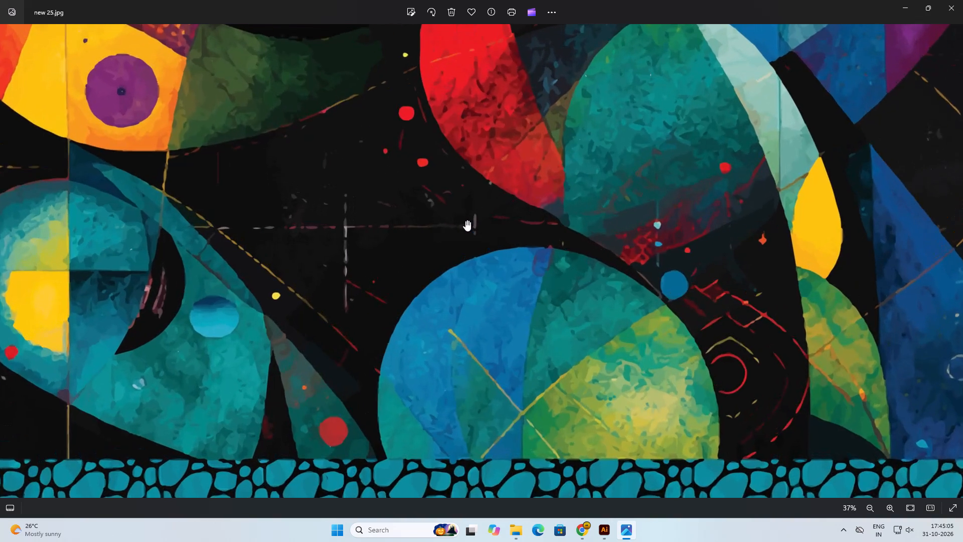
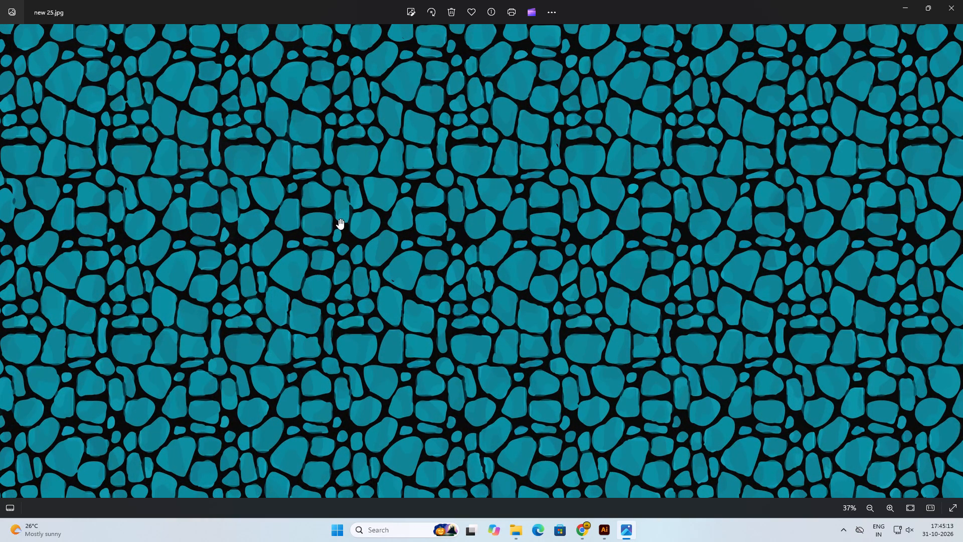
# Examine the teal pebble pattern of the exported new 25 image at overview and in close detail, and close the image.
pyautogui.scroll(-5, 326, 266)
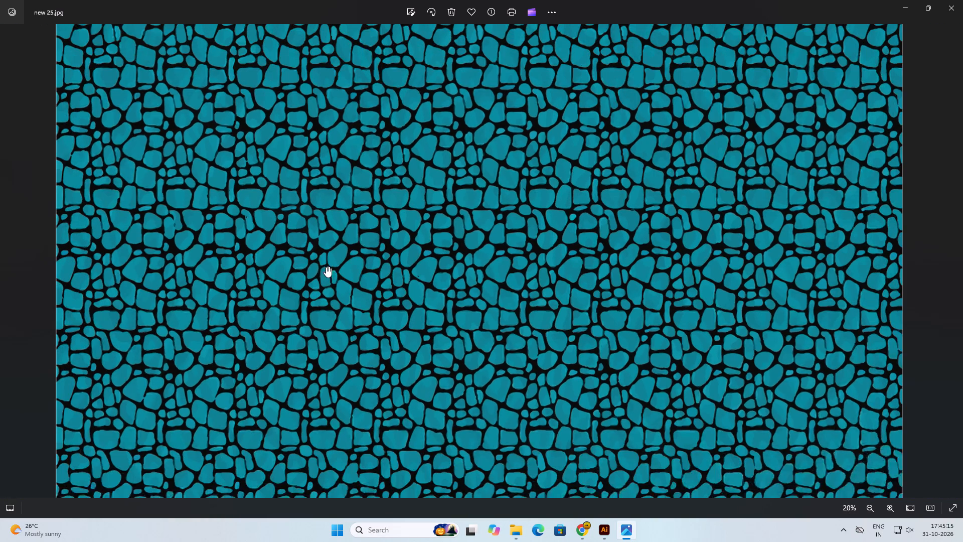
pyautogui.scroll(-5, 325, 263)
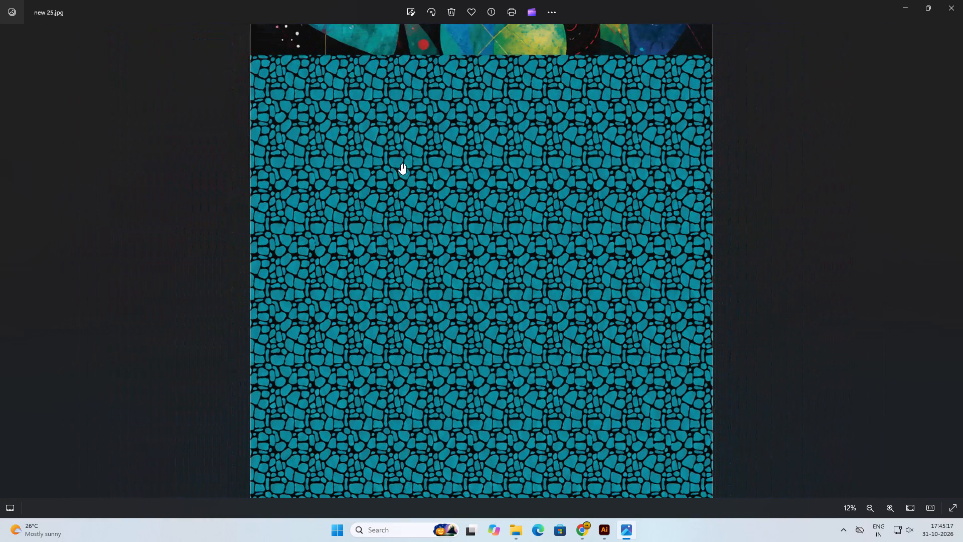
pyautogui.scroll(3, 383, 132)
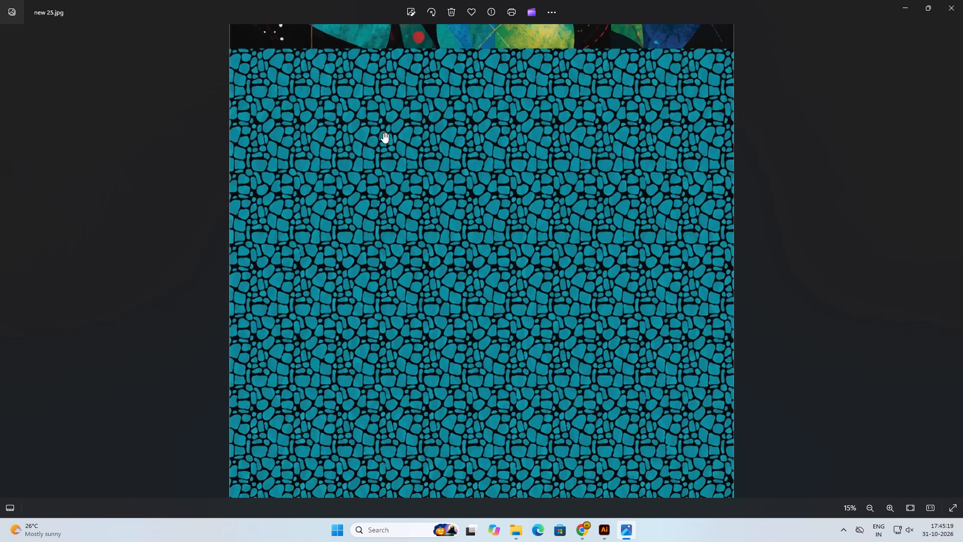
pyautogui.scroll(6, 383, 132)
pyautogui.scroll(5, 240, 125)
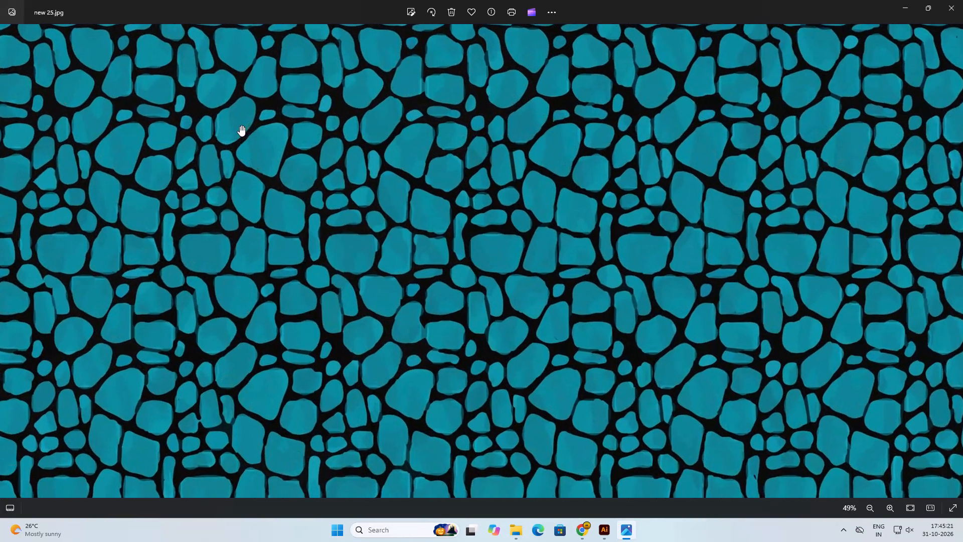
pyautogui.scroll(-6, 243, 132)
pyautogui.scroll(-7, 303, 151)
pyautogui.scroll(7, 303, 151)
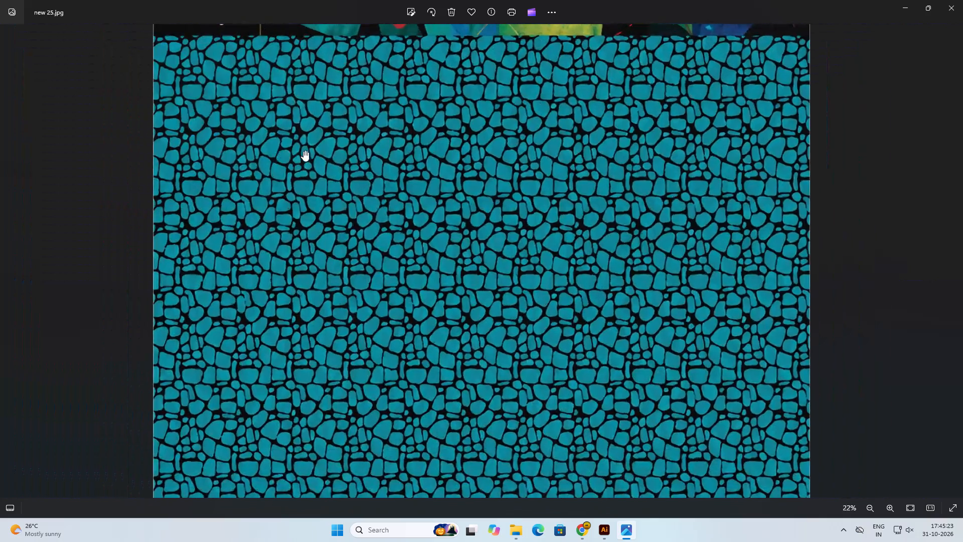
pyautogui.scroll(8, 297, 146)
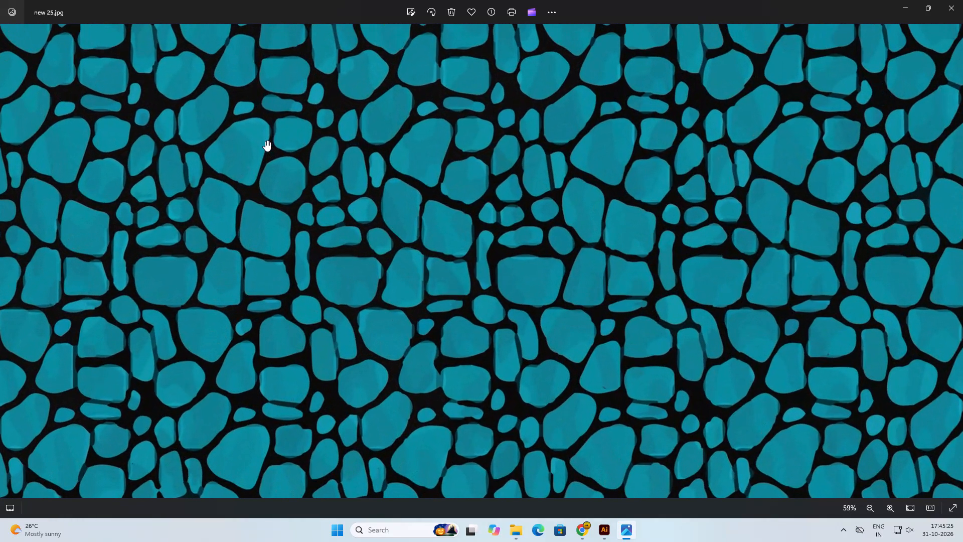
pyautogui.scroll(3, 265, 141)
pyautogui.click(247, 142)
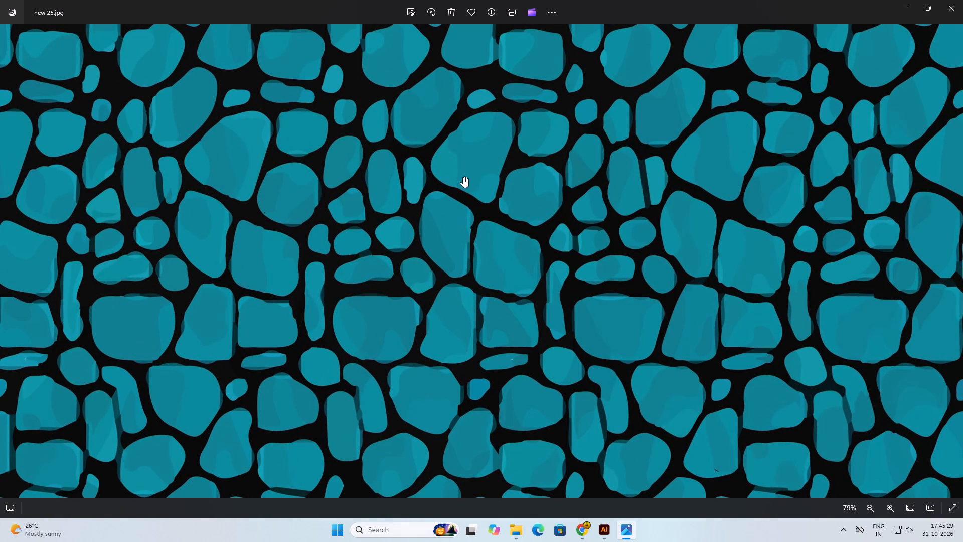
pyautogui.hotkey('ctrl', '0')
pyautogui.click(958, 6)
pyautogui.click(565, 434)
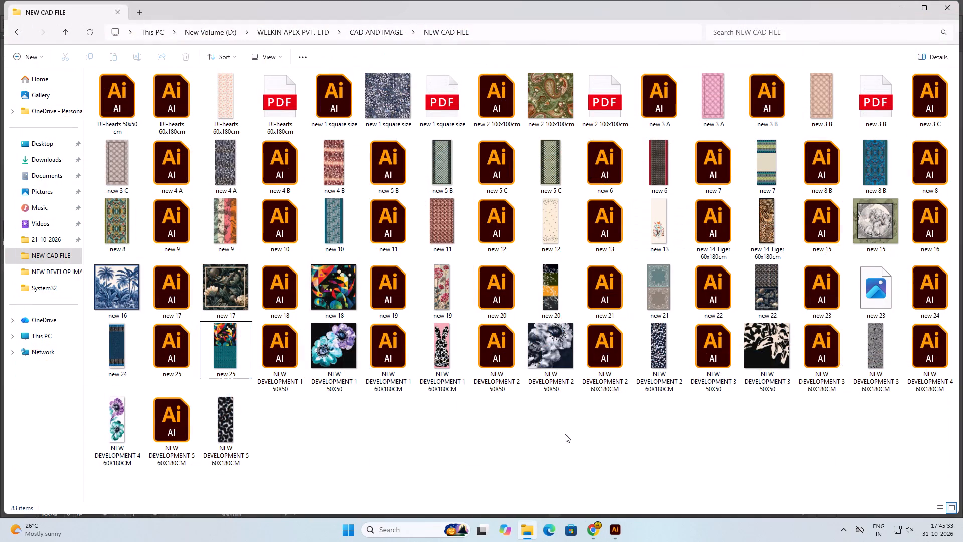
# Switch to Chrome, return from the AMBRA page to the FW 26-27 collection and open the LIGHT scarf product.
pyautogui.click(597, 534)
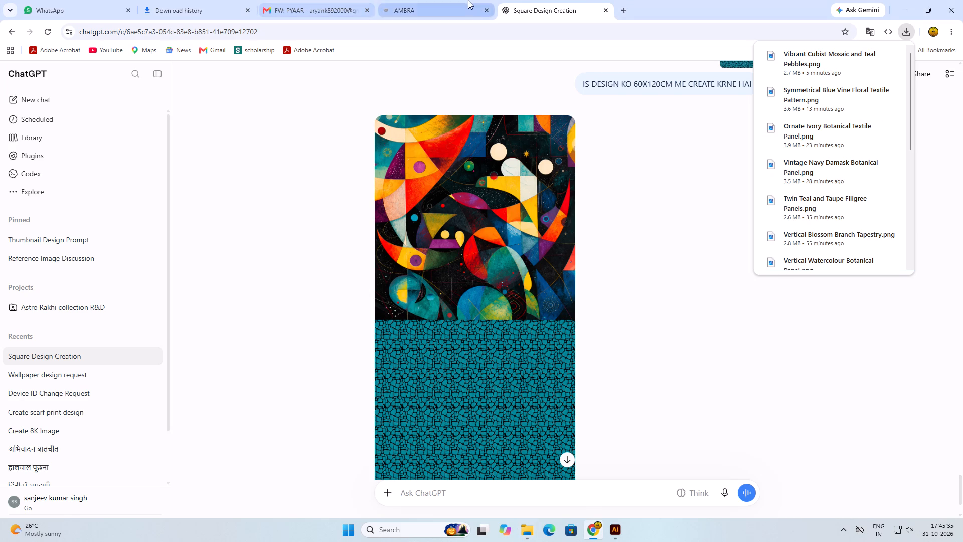
pyautogui.click(468, 0)
pyautogui.click(6, 30)
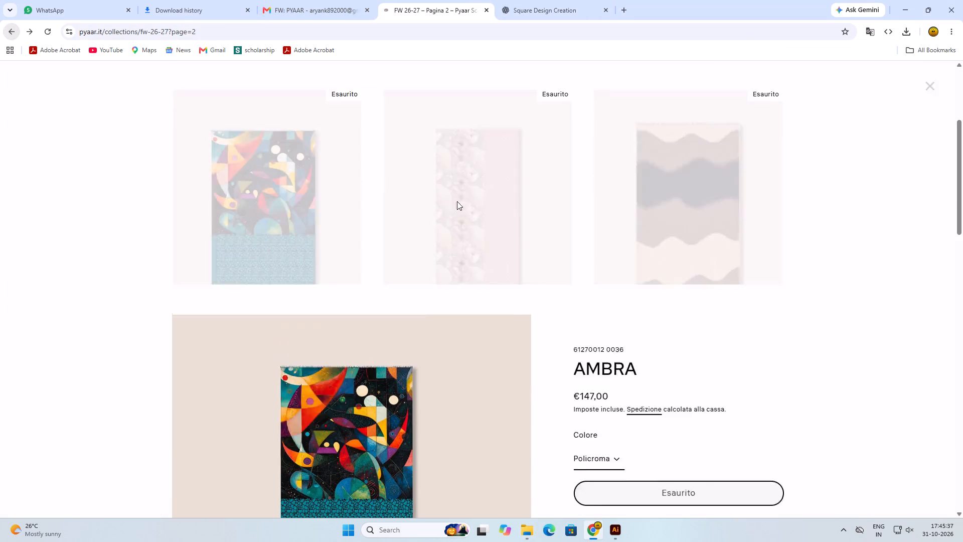
pyautogui.click(501, 219)
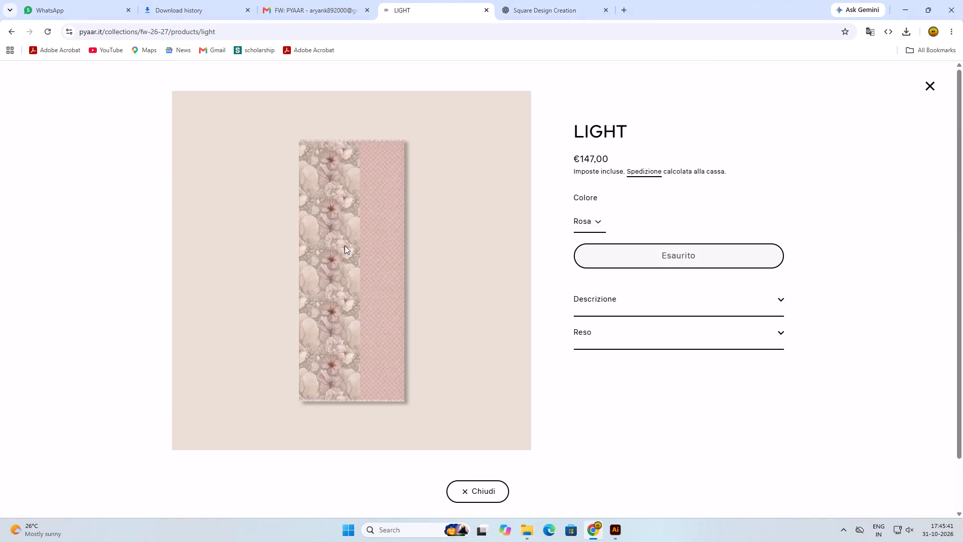
# Capture a rectangular screenshot of the whole LIGHT scarf, covering its floral strip and pink patterned strip.
pyautogui.press('shift+super+s')
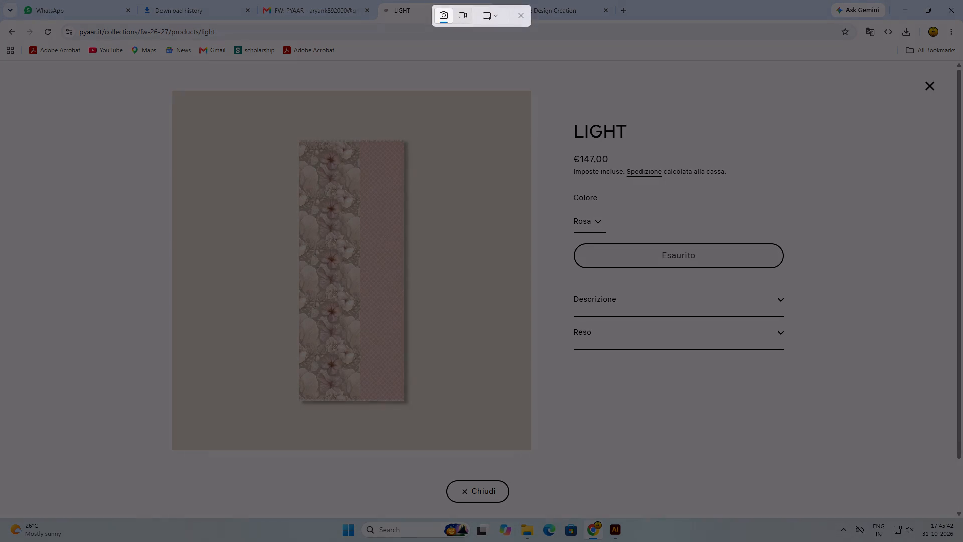
pyautogui.moveTo(298, 141); pyautogui.dragTo(307, 258)
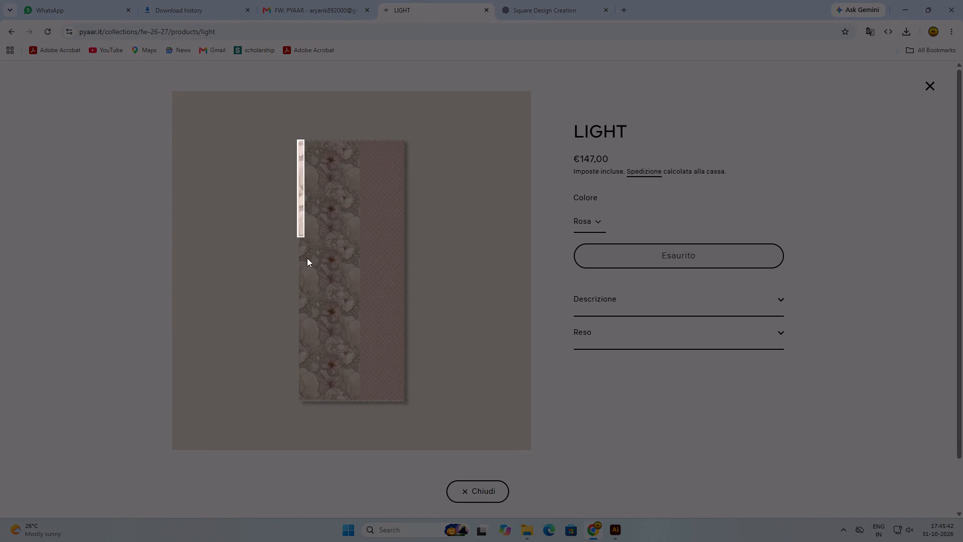
pyautogui.moveTo(307, 258); pyautogui.dragTo(404, 402)
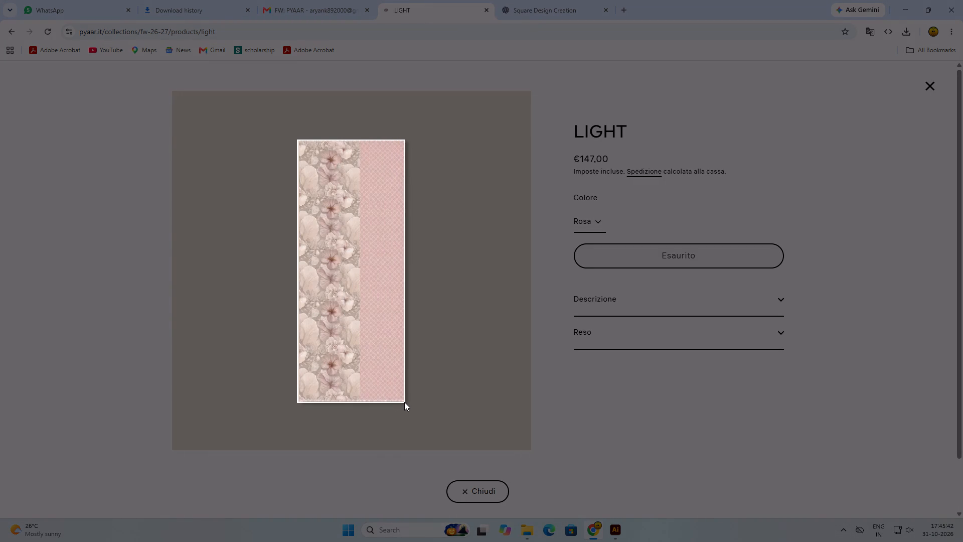
pyautogui.moveTo(404, 402); pyautogui.dragTo(406, 400)
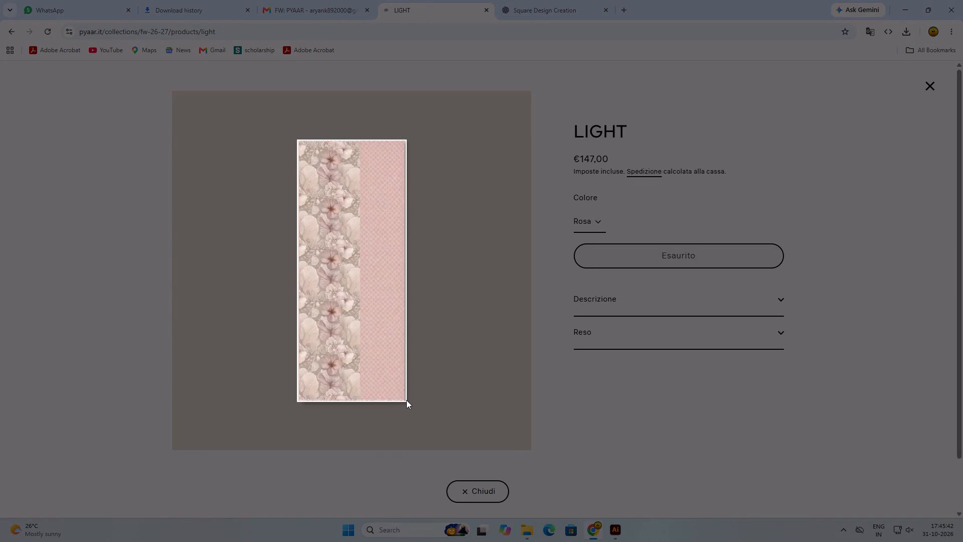
pyautogui.moveTo(406, 400); pyautogui.dragTo(405, 402)
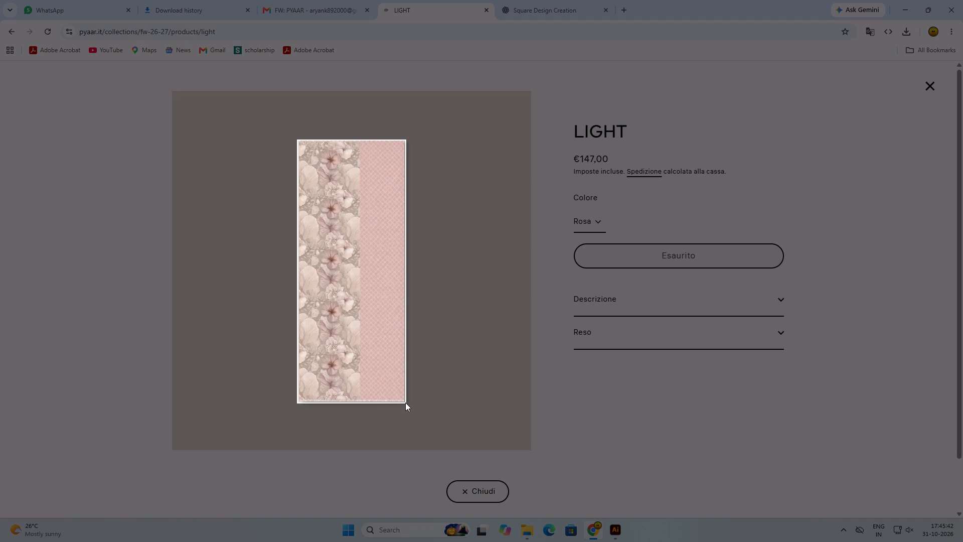
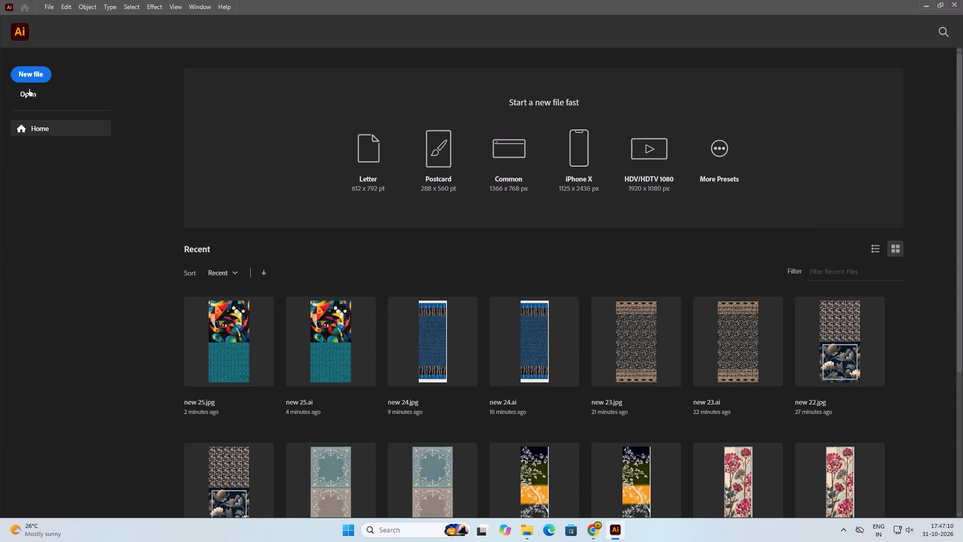
# Start setting up a new document for the LIGHT scarf design.
pyautogui.click(36, 70)
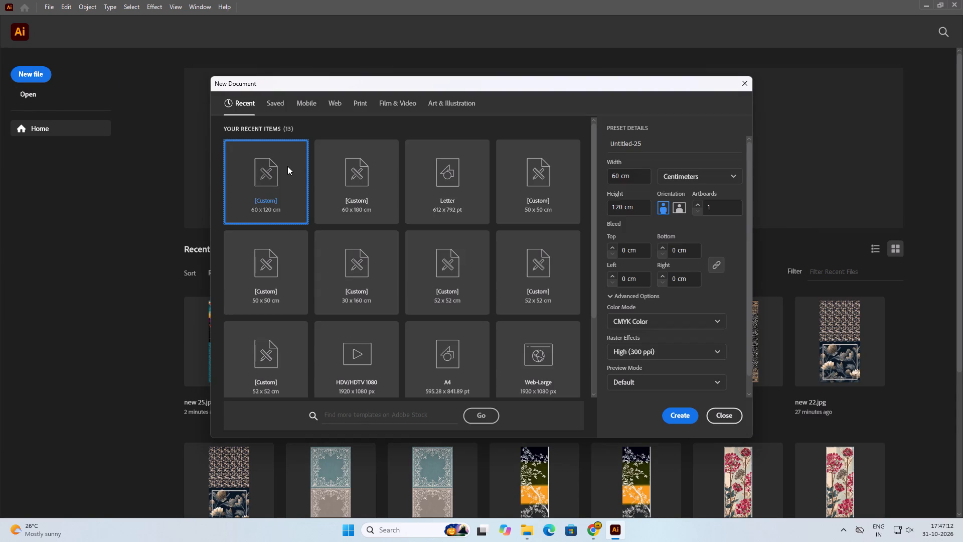